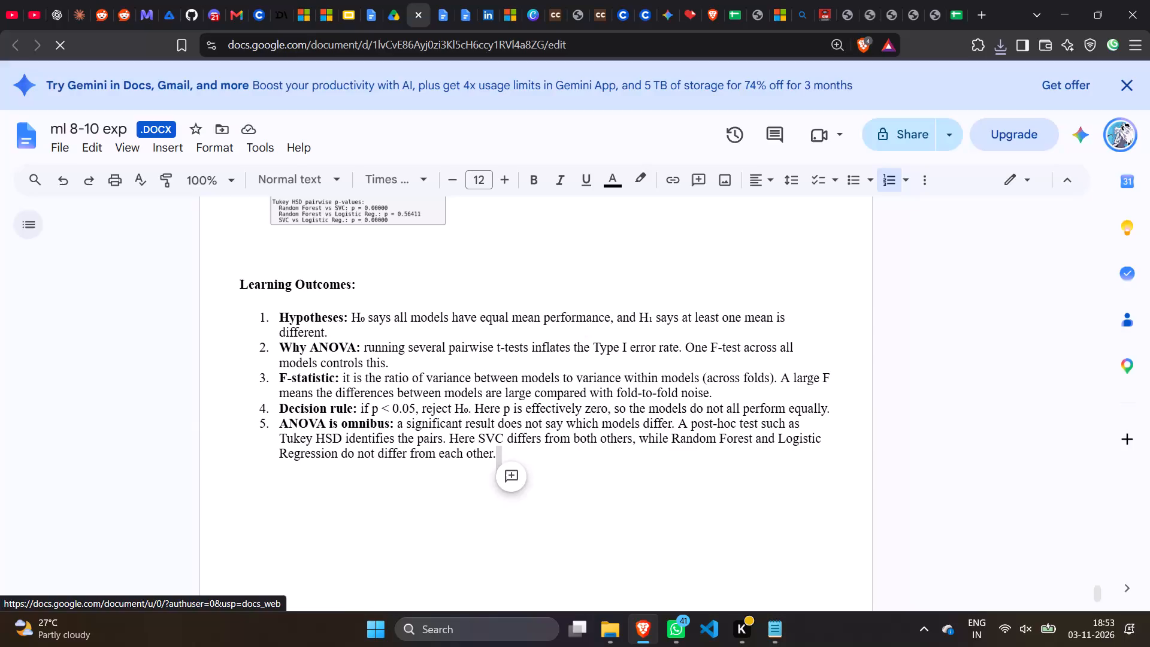
Open the uploaded AI_Algorithm_Selector_Project_Report document from Drive and bring up its tab.
left_click(393, 14)
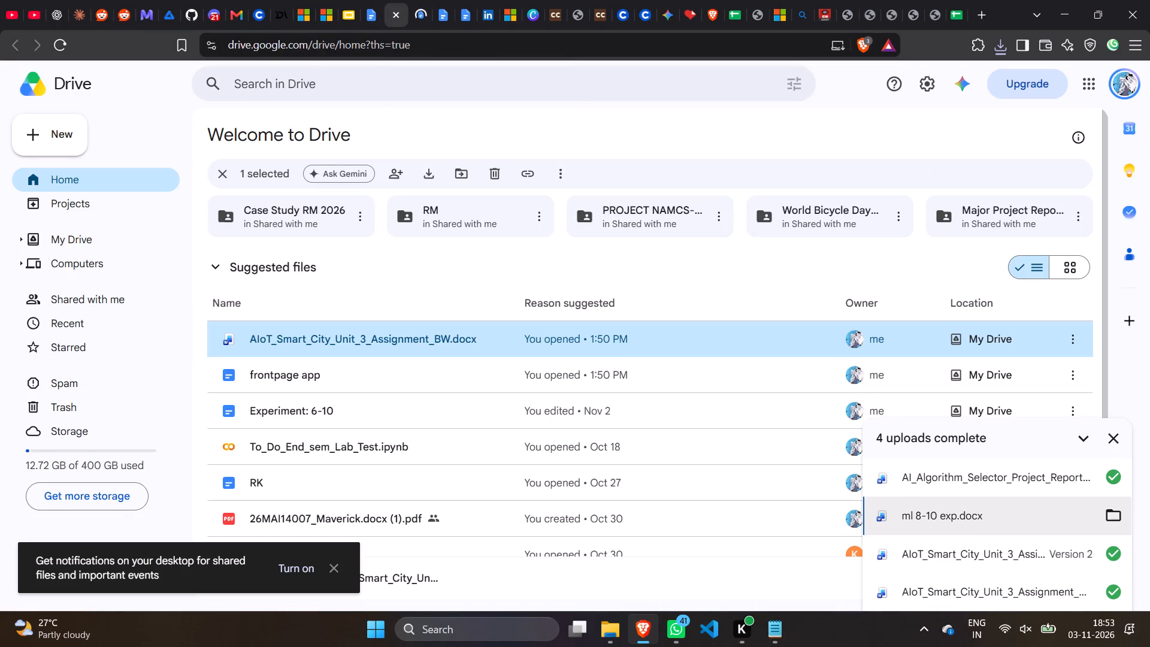
left_click(960, 471)
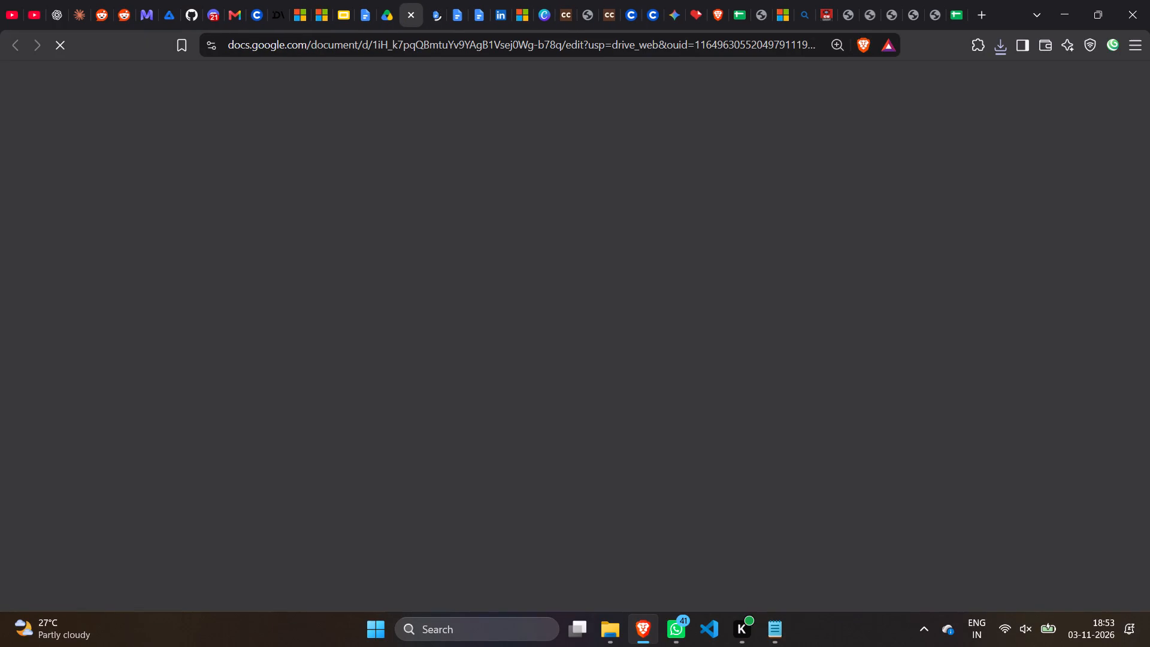
left_click(440, 20)
left_click(437, 20)
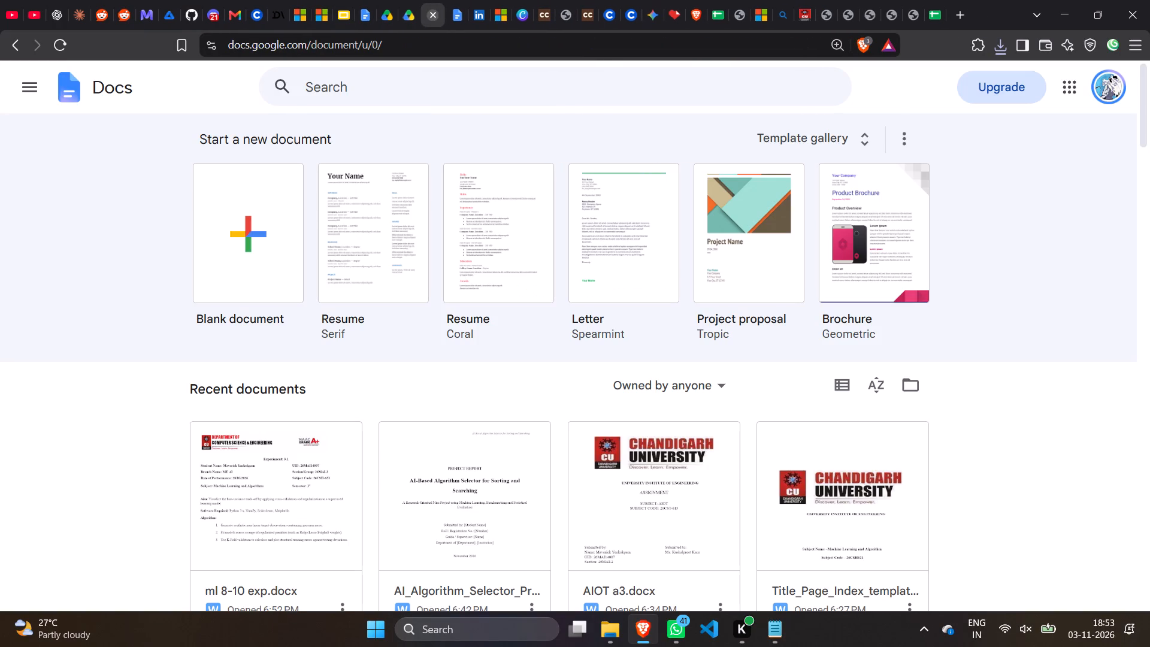
left_click(437, 19)
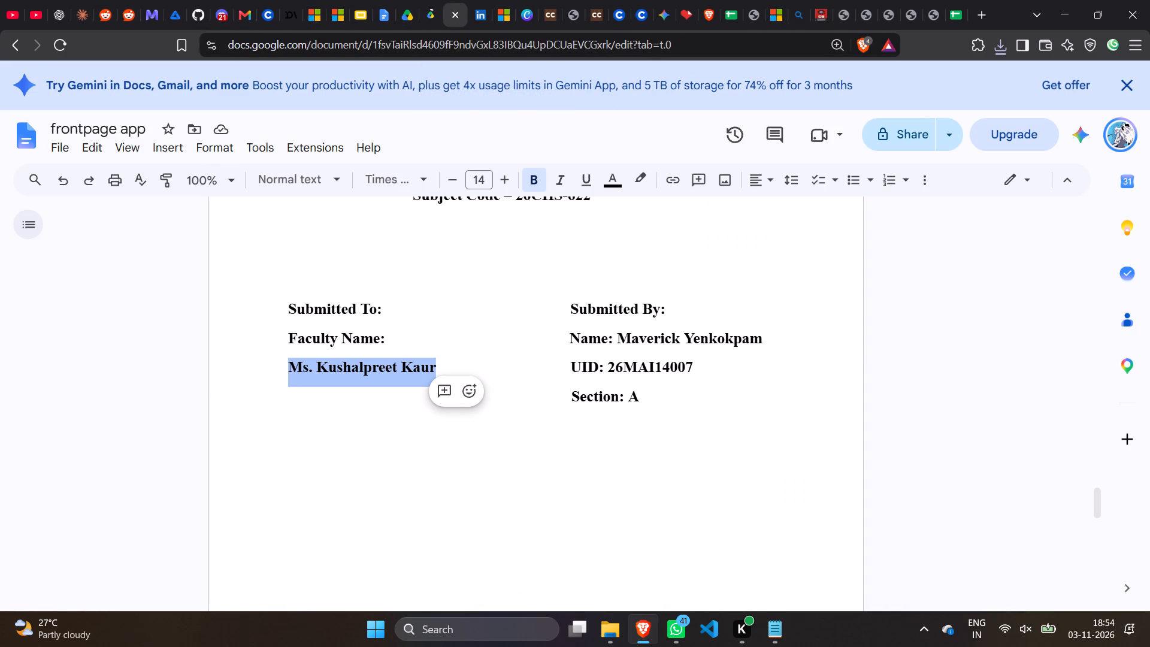
left_click(429, 16)
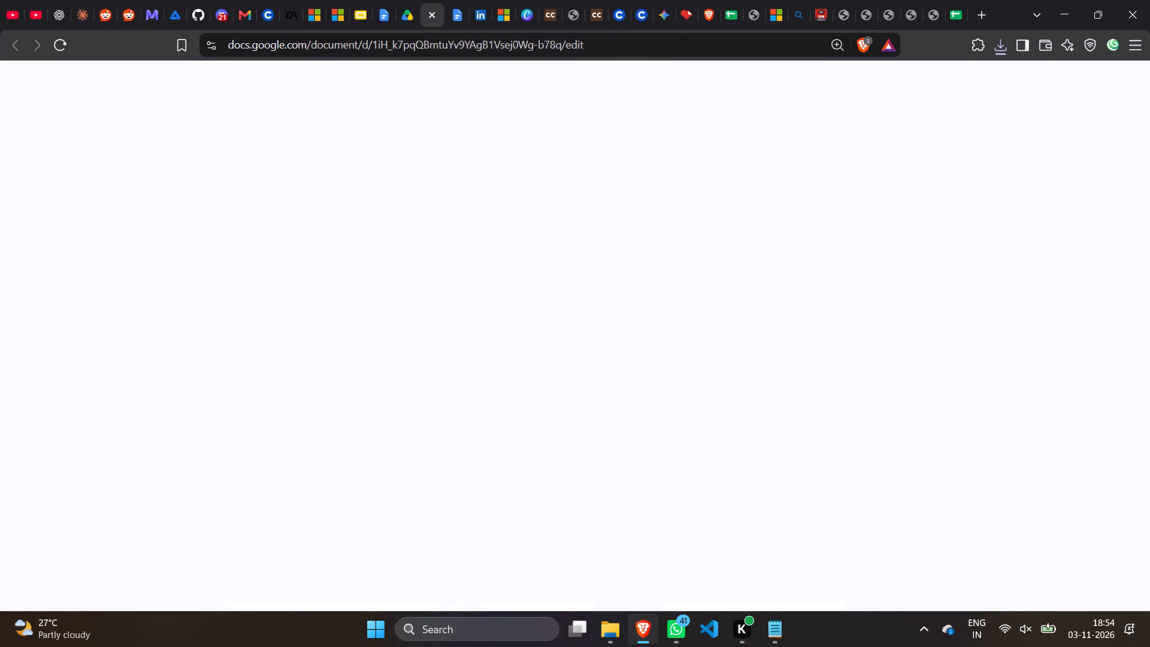
Delete the "AI-Based Algorithm Selector for Sorting and Searching" text from the page header and return to the document body.
scroll(502, 308, "down", 3)
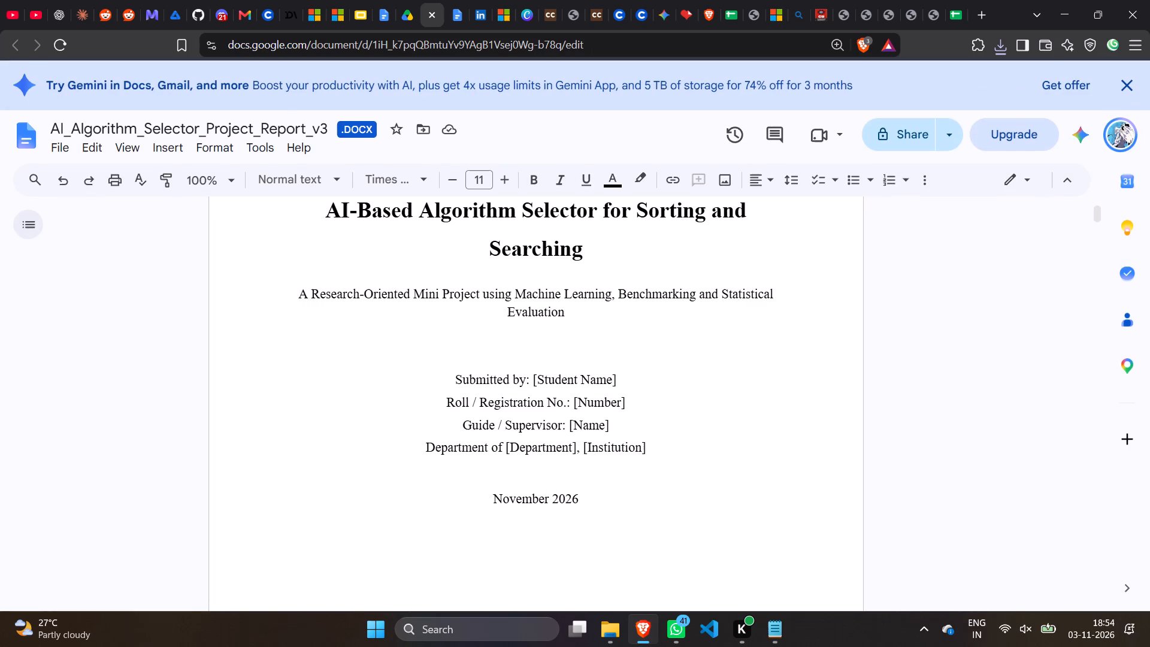
scroll(502, 308, "up", 2)
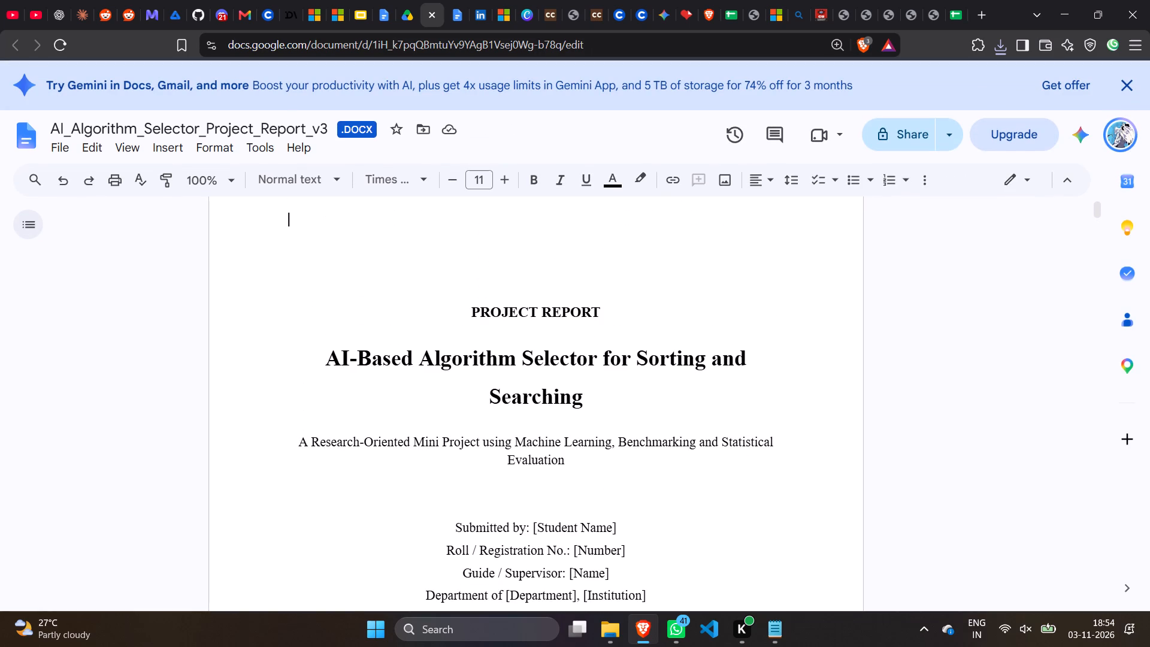
scroll(502, 308, "up", 1)
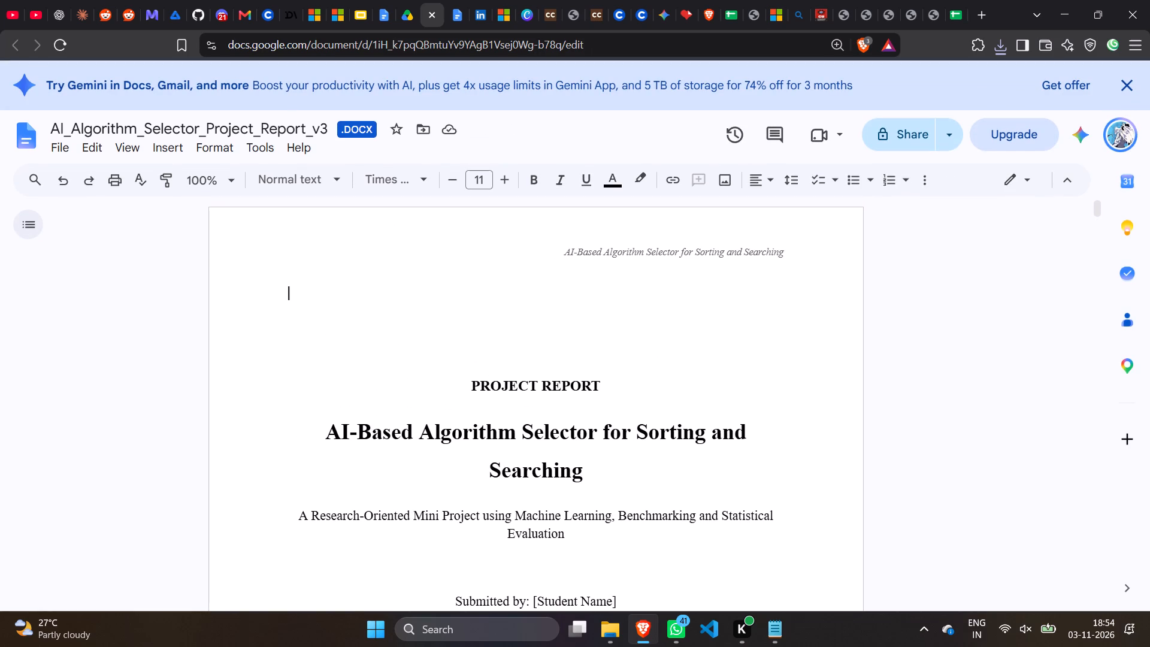
triple_click(602, 250)
key("BackSpace")
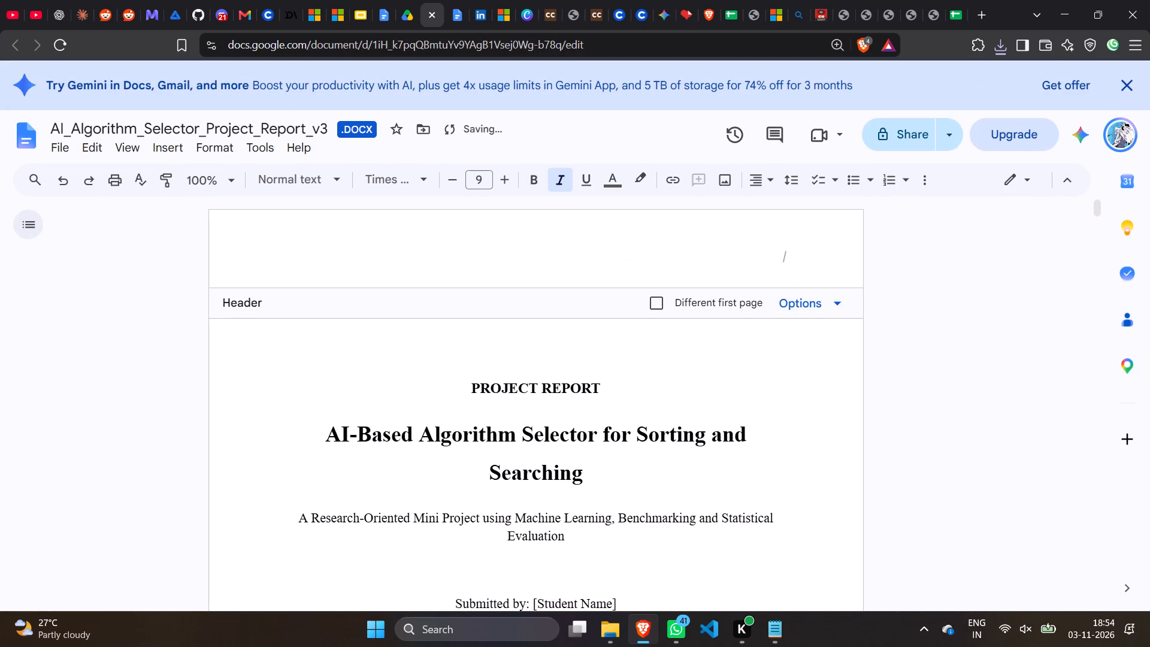
left_click(770, 386)
Replace the bracketed [Student Name] placeholder after "Submitted by:" on the title page with the student's name, without brackets.
scroll(747, 371, "down", 5)
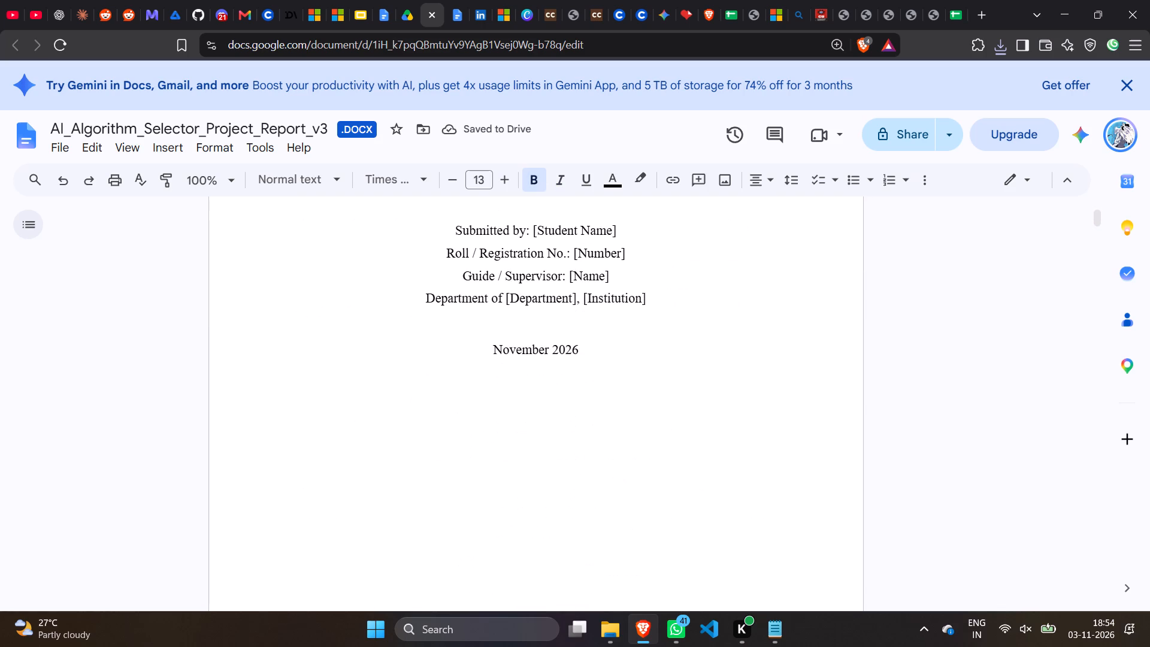
scroll(739, 363, "up", 2)
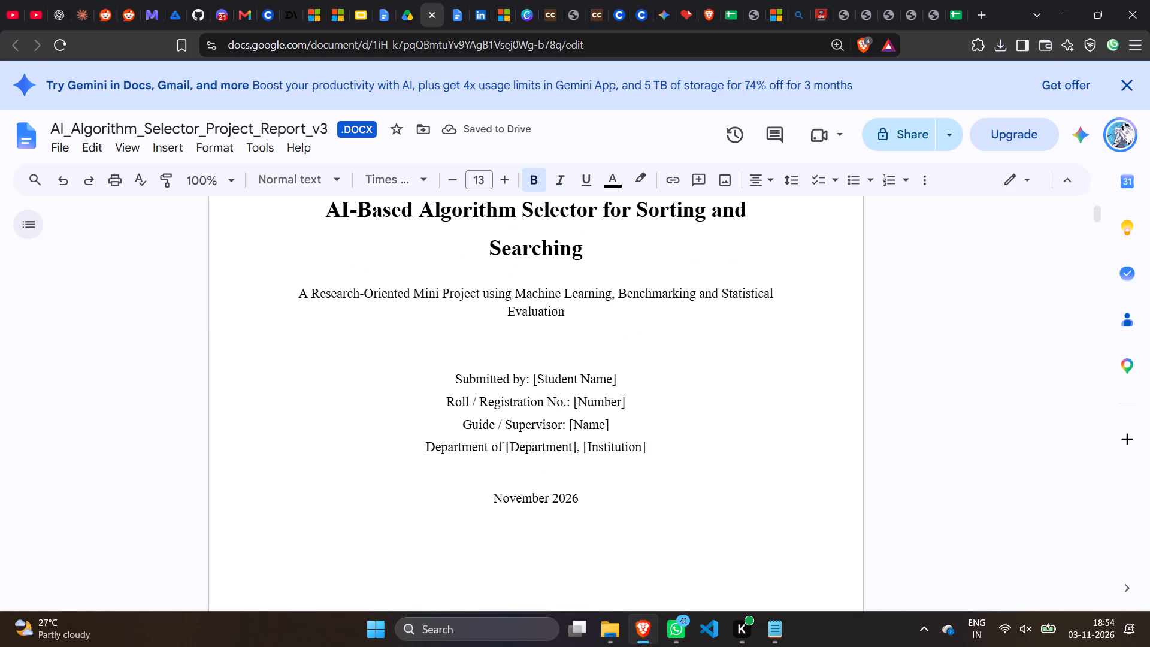
left_click_drag(613, 379, 538, 379)
key("BackSpace")
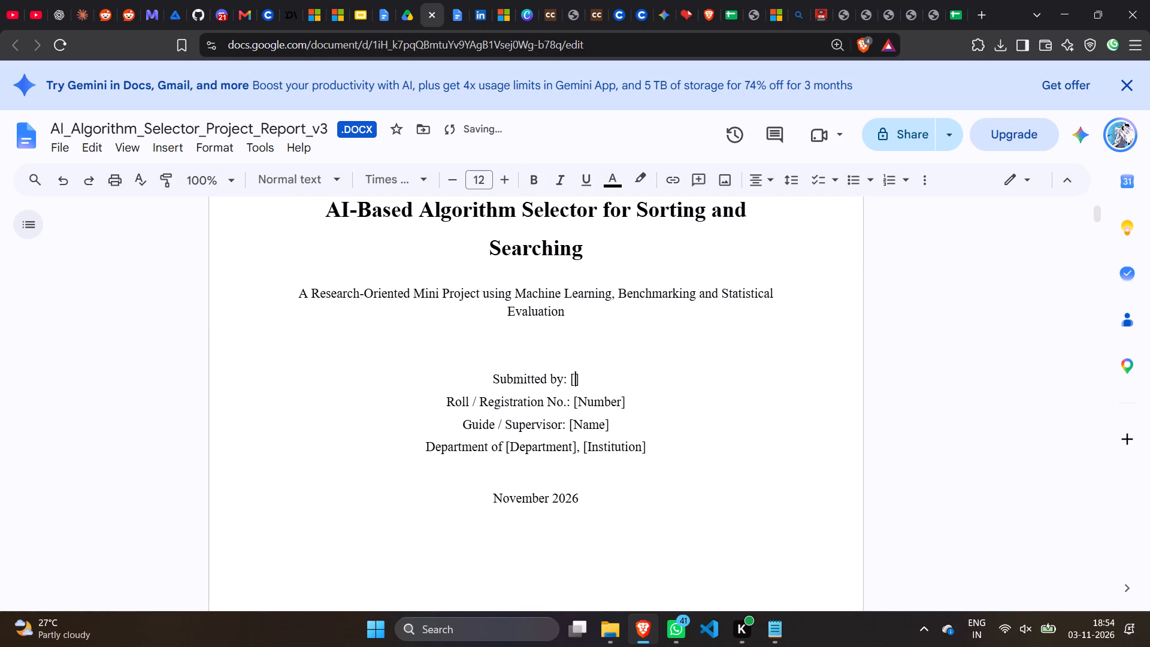
key("Right")
key("Right")
key("Left")
key("BackSpace")
key("BackSpace")
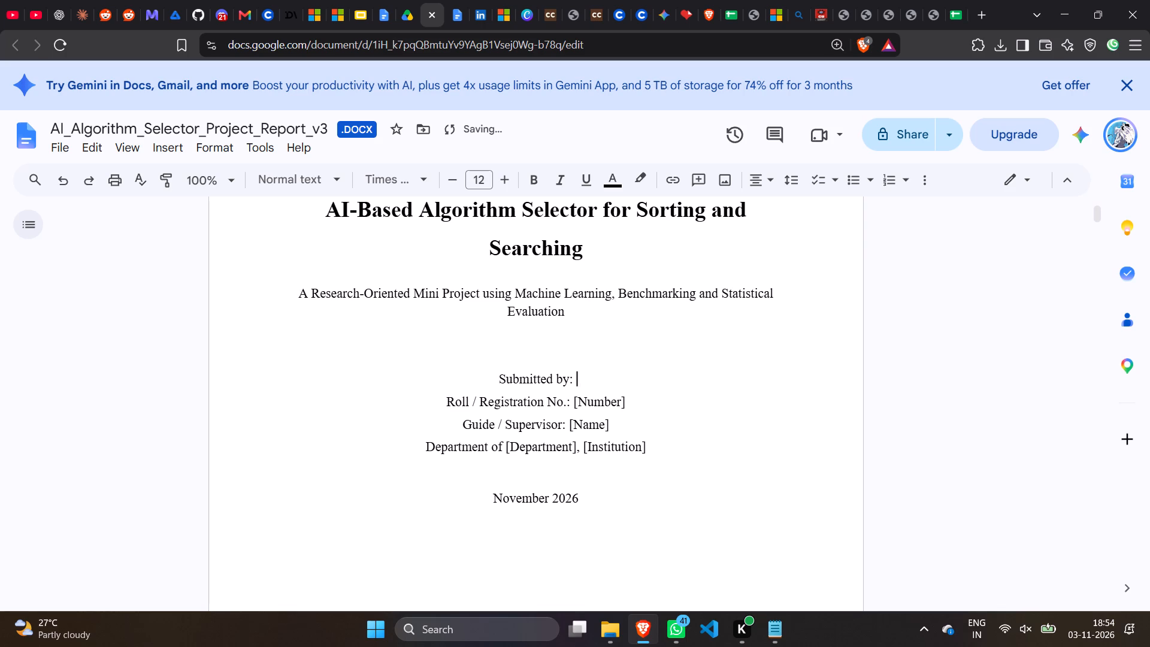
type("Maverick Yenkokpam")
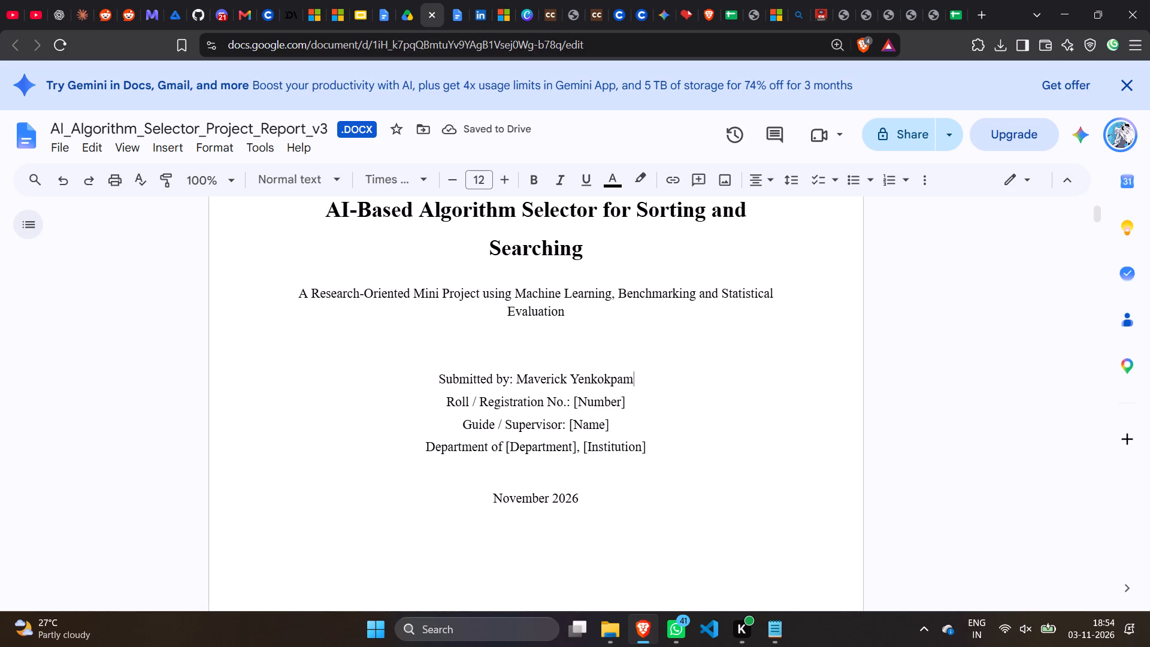
Replace the [Number] placeholder on the Roll / Registration No. line with the student's registration number.
left_click_drag(627, 404, 586, 401)
left_click_drag(586, 401, 571, 402)
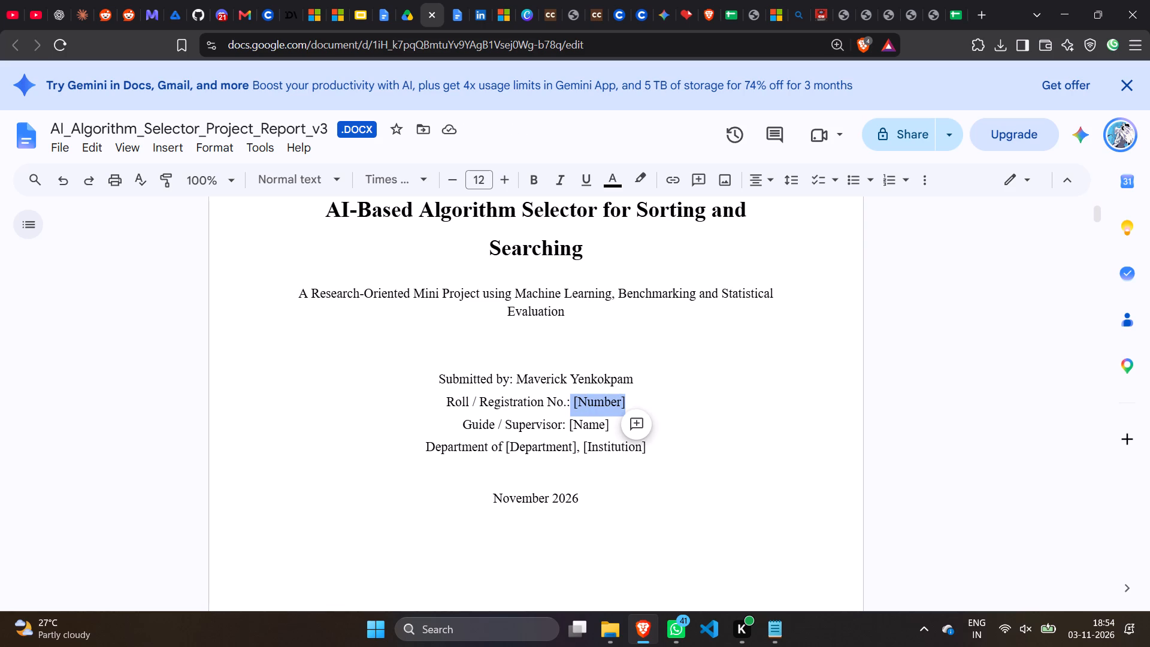
key("BackSpace")
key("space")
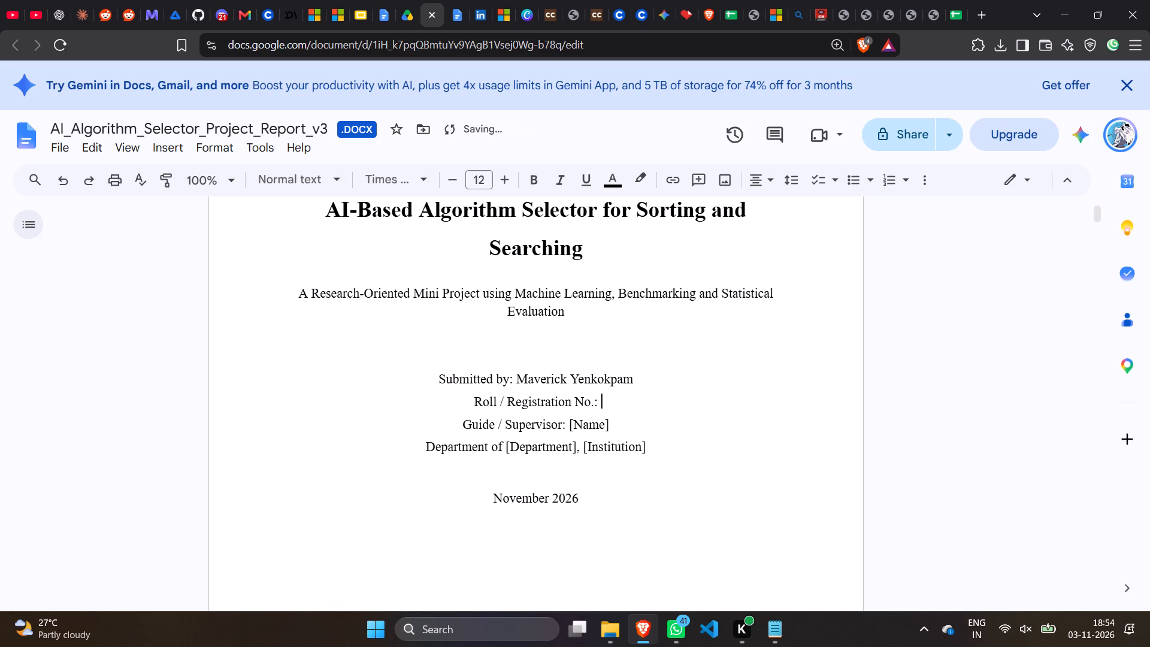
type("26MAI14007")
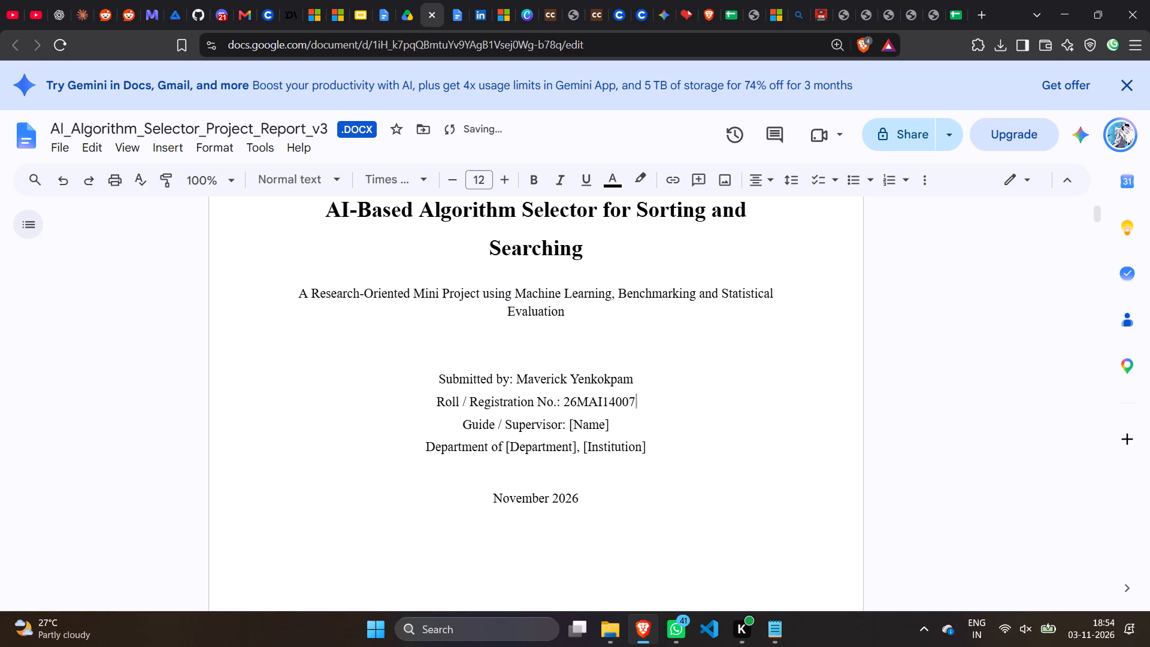
Change the "Roll / Registration No." label on the title page to "UID", with a space before the colon.
left_click_drag(557, 403, 507, 403)
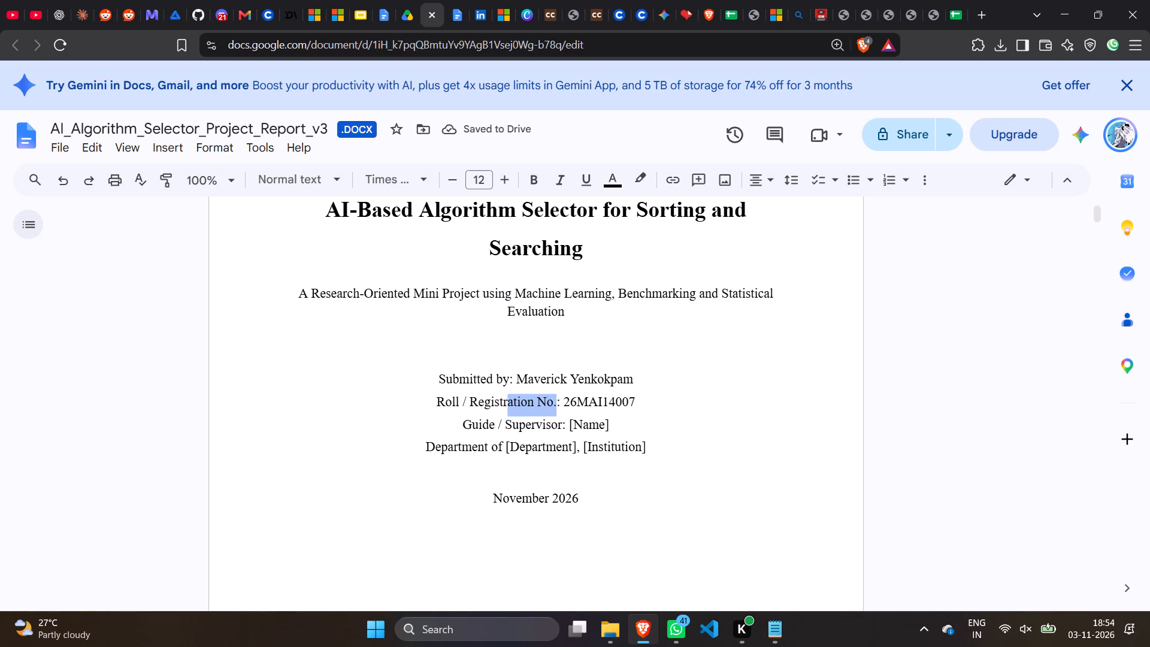
left_click_drag(507, 403, 438, 403)
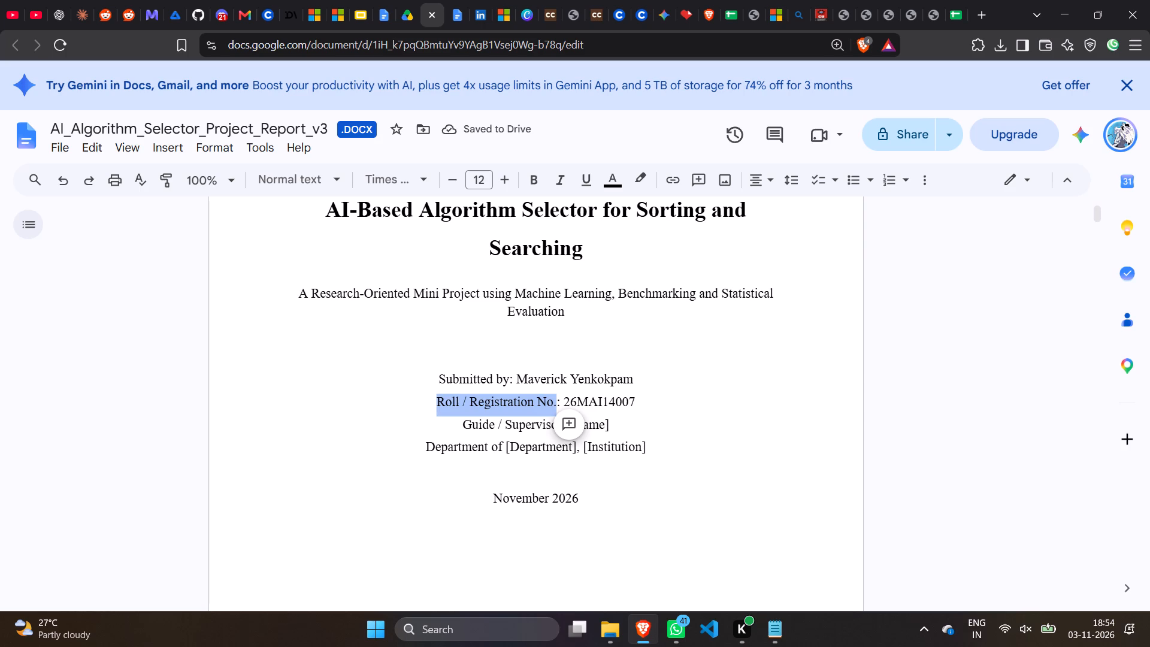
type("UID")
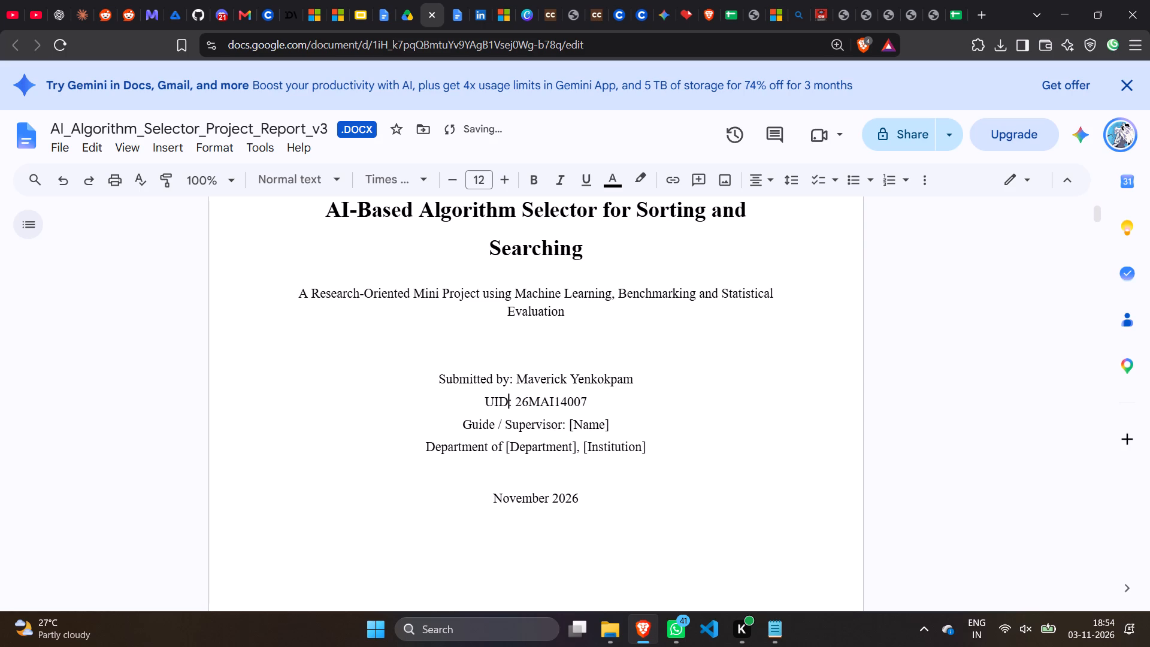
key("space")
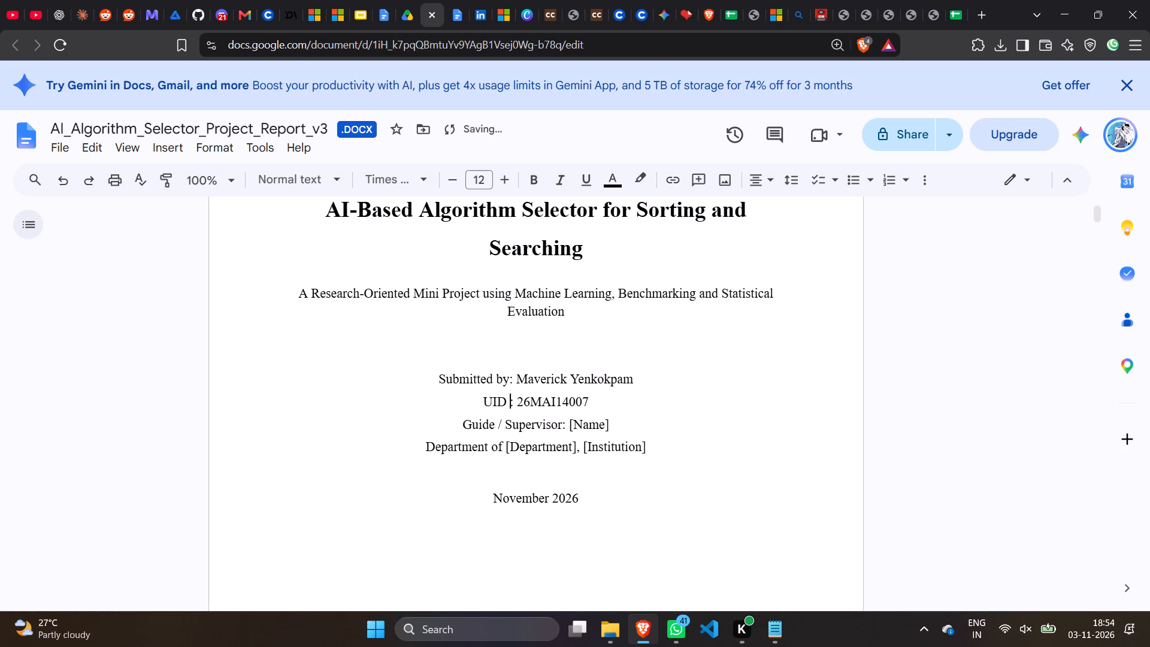
Replace the "Guide / Supervisor" label on the title page with "Submitted to" followed by a space.
left_click_drag(562, 426, 462, 436)
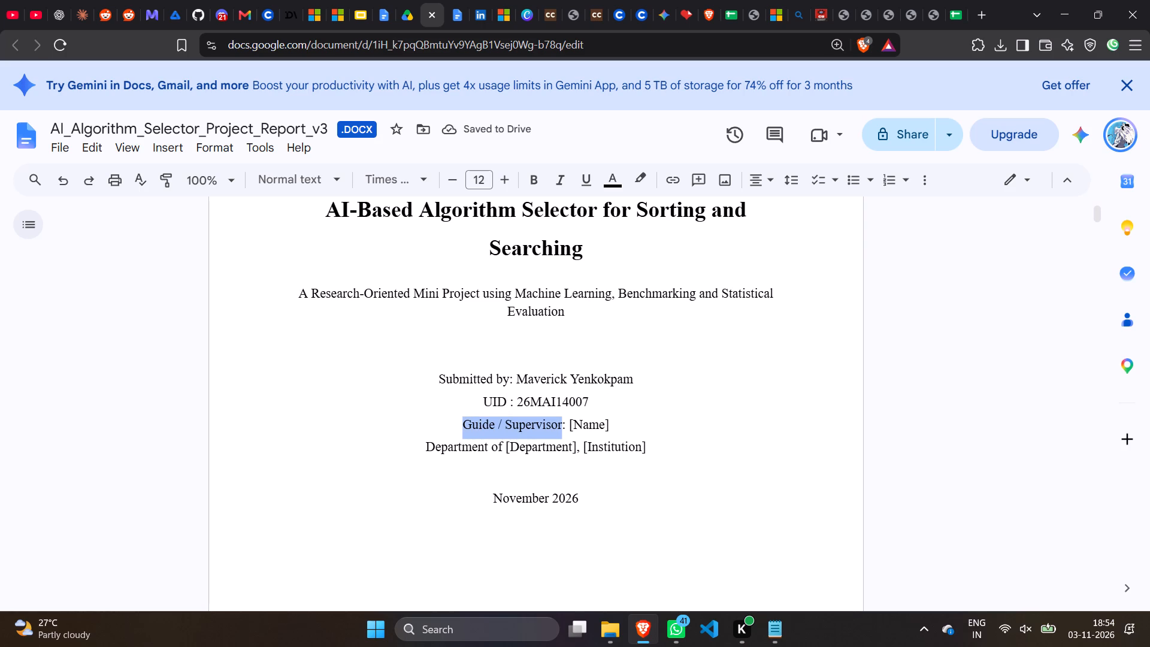
left_click_drag(462, 436, 461, 436)
type("Submitted")
key("space")
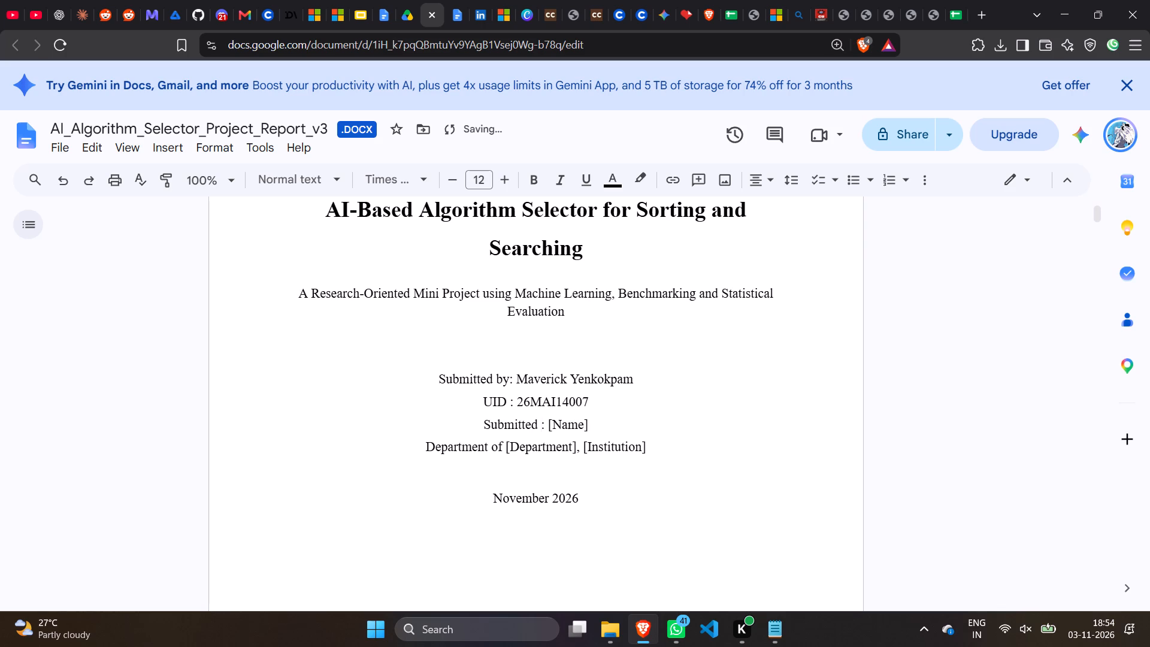
type("to")
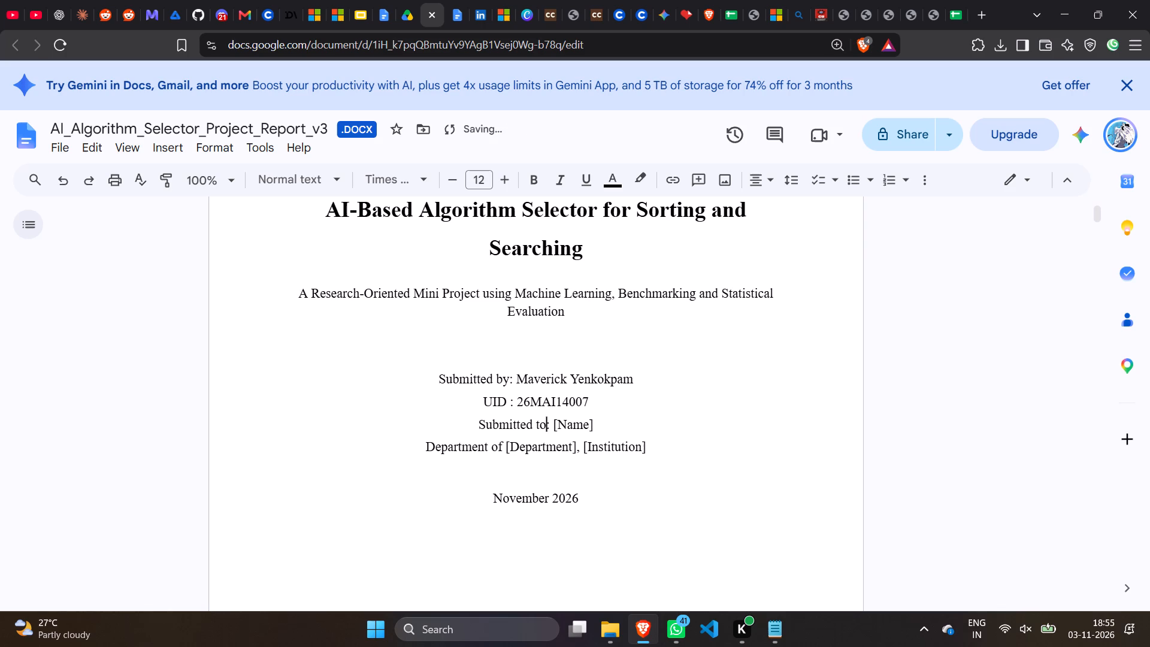
key("space")
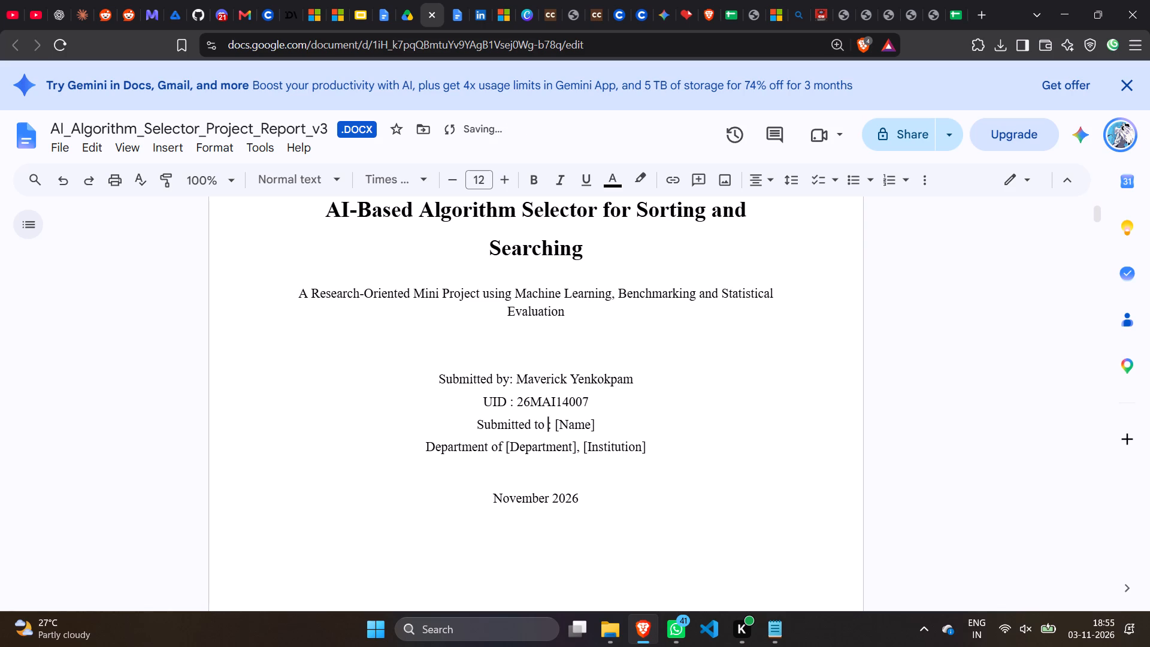
Copy the faculty member's name from the frontpage app document over the "[Name]" placeholder after "Submitted to" on the report's title page.
left_click(382, 16)
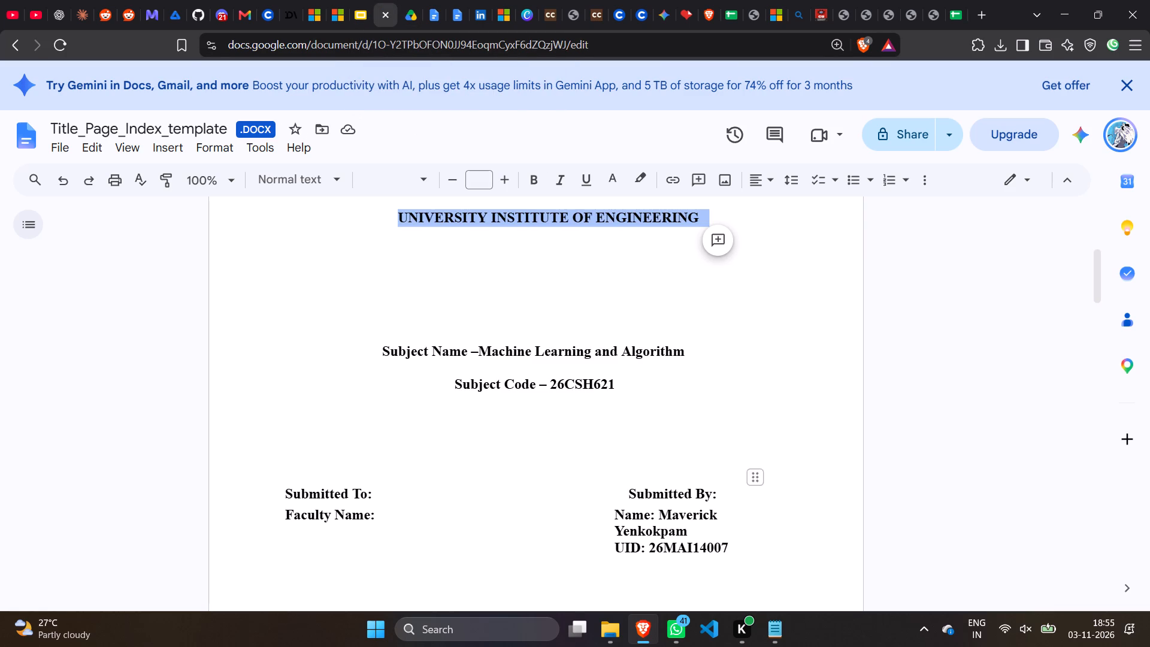
scroll(390, 483, "down", 20)
scroll(390, 483, "down", 1)
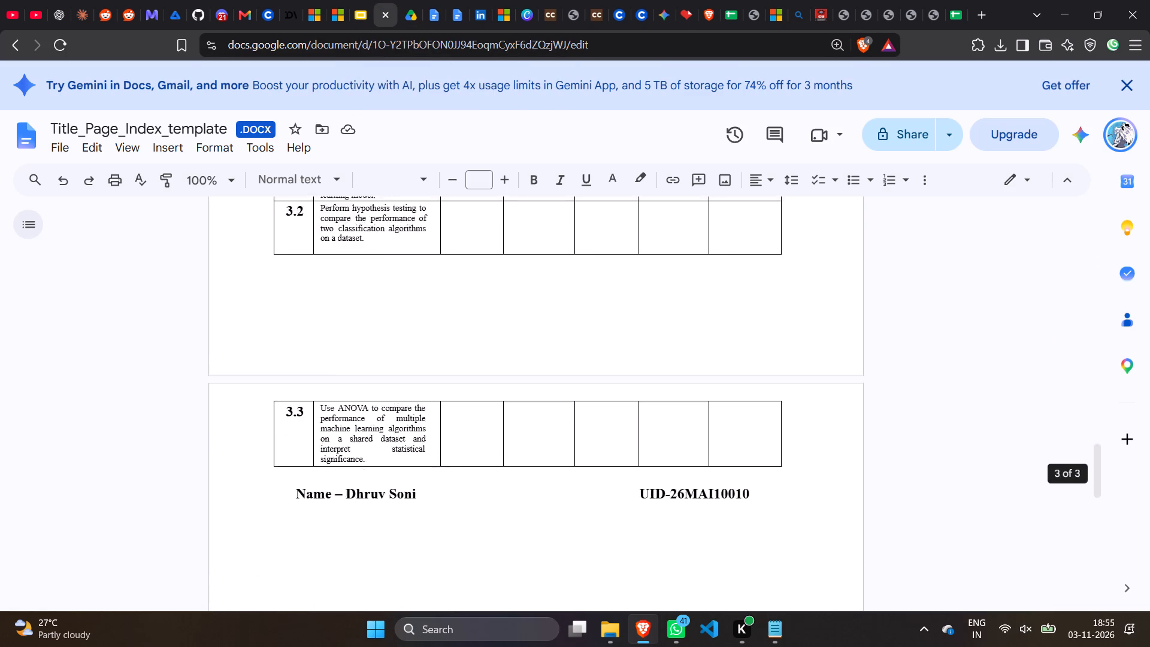
scroll(393, 458, "down", 9)
left_click(24, 136)
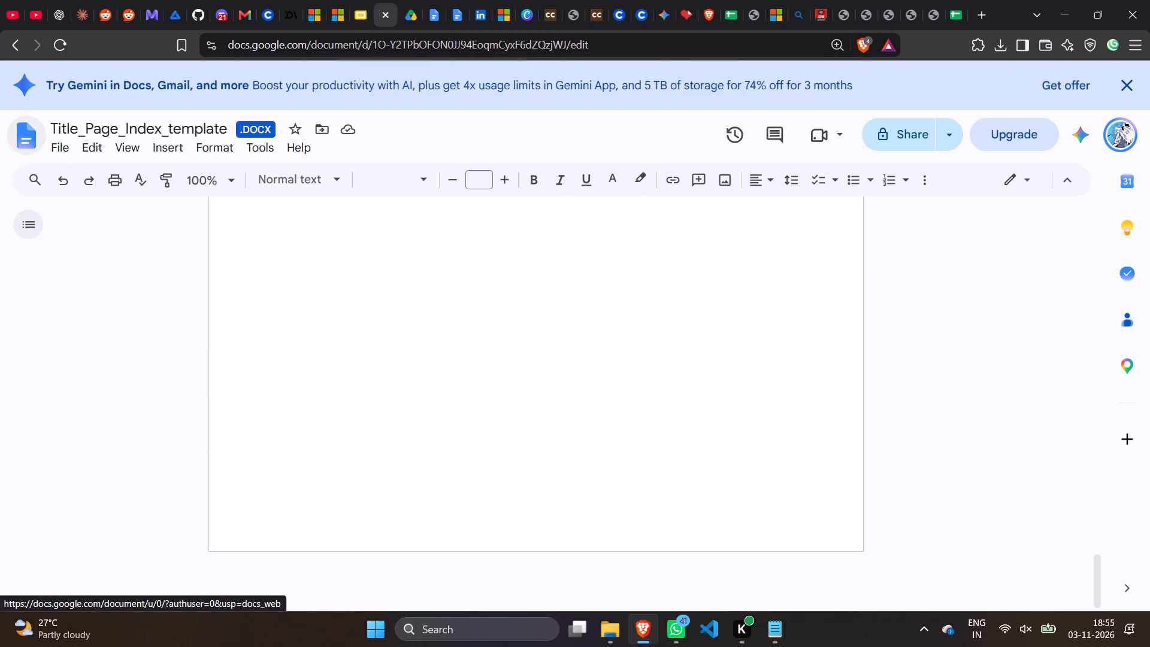
left_click(455, 9)
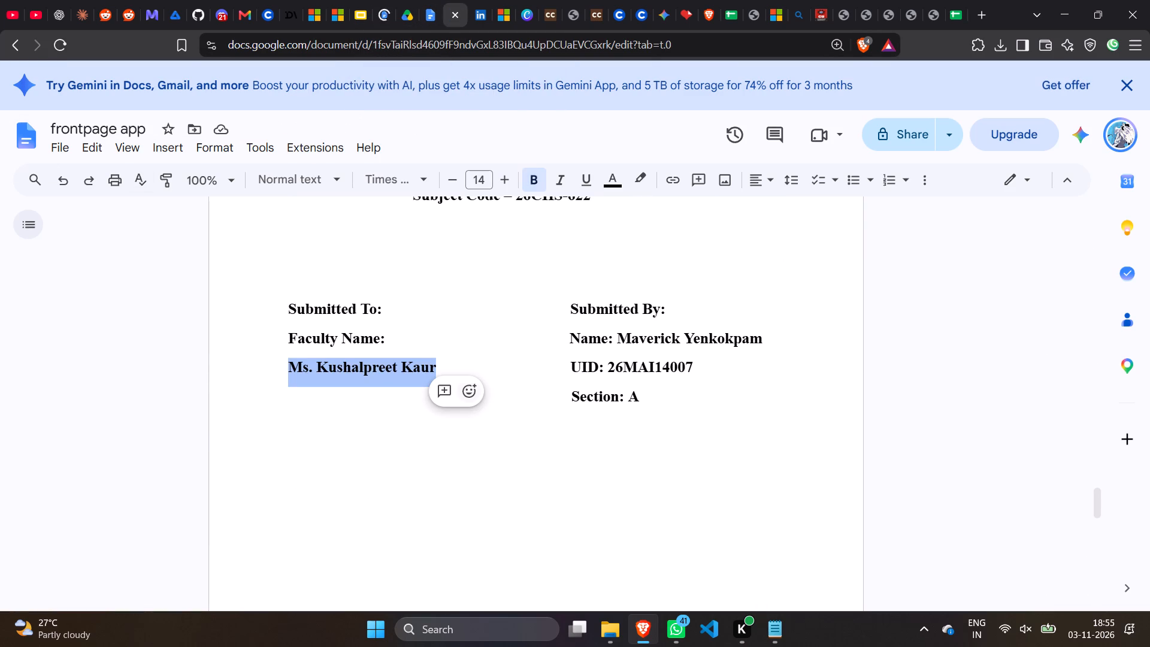
key("ctrl+c")
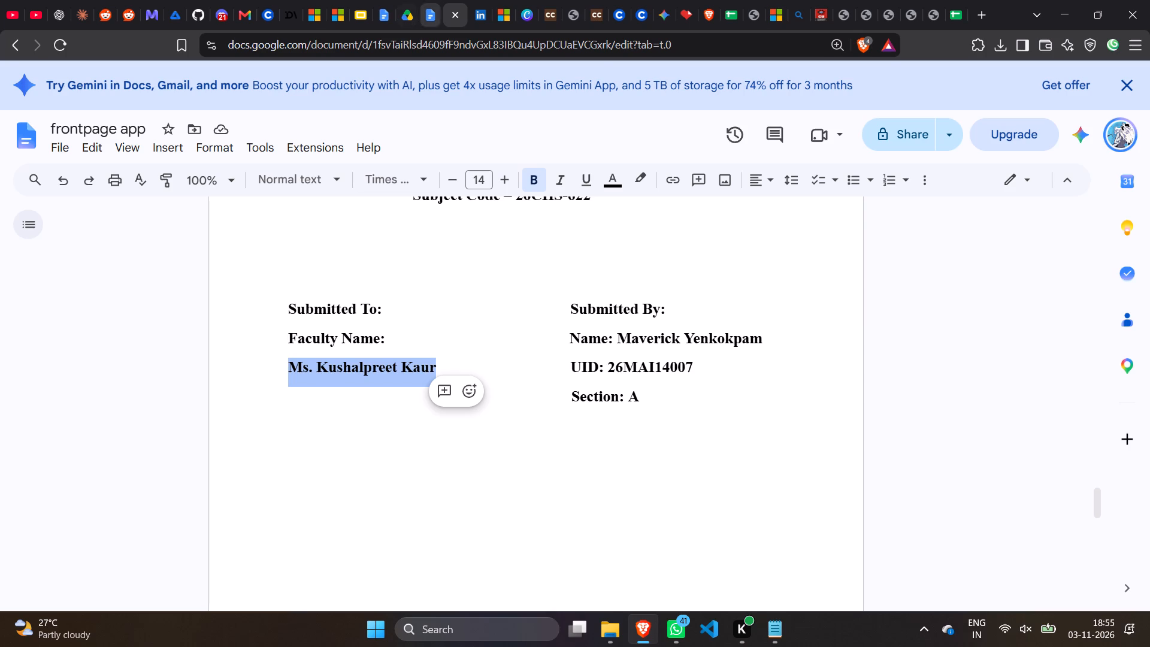
left_click(425, 16)
left_click_drag(555, 424, 556, 424)
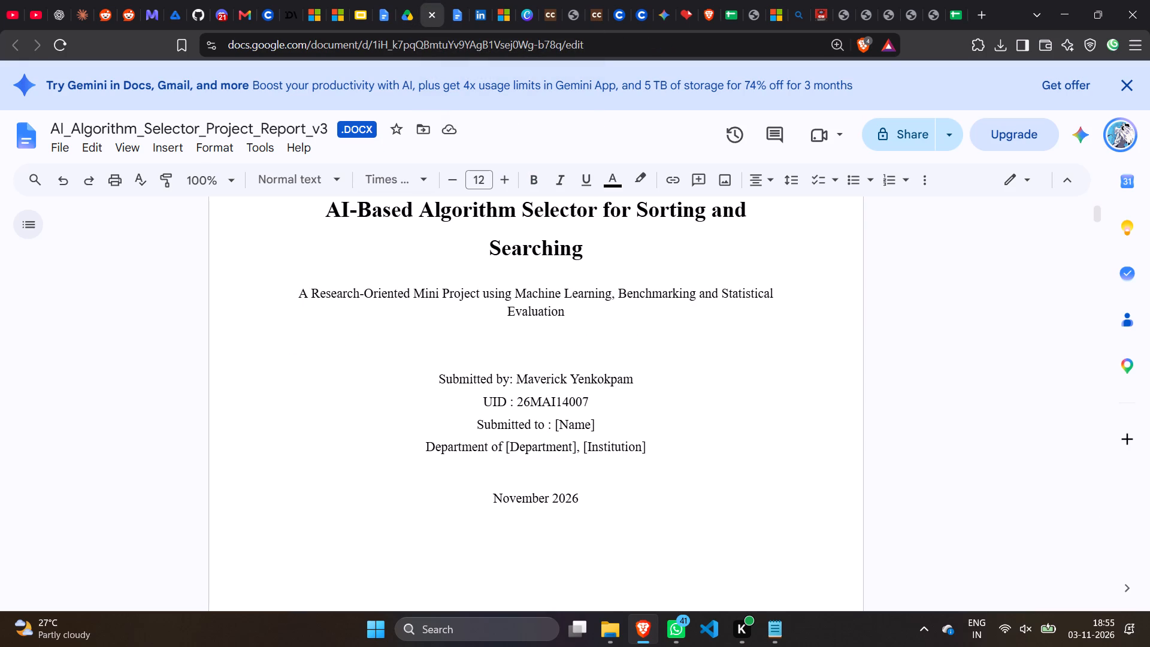
left_click_drag(556, 424, 607, 426)
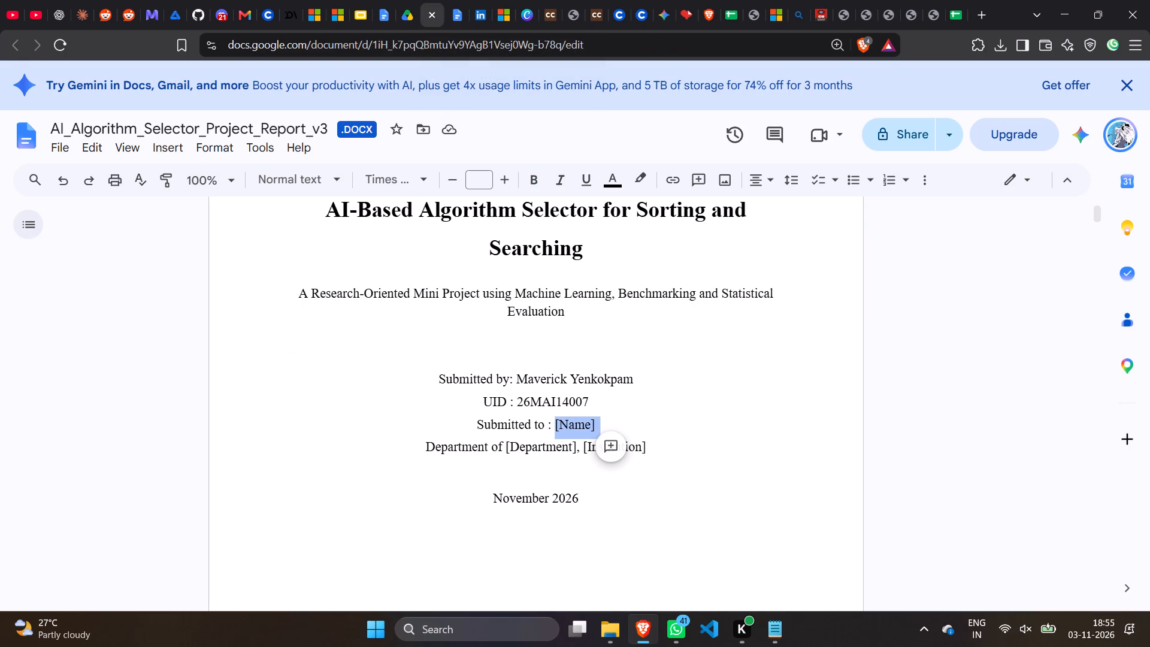
key("ctrl+v")
Replace the "[Department]" placeholder on the title page with "Engineering".
left_click_drag(505, 451, 519, 450)
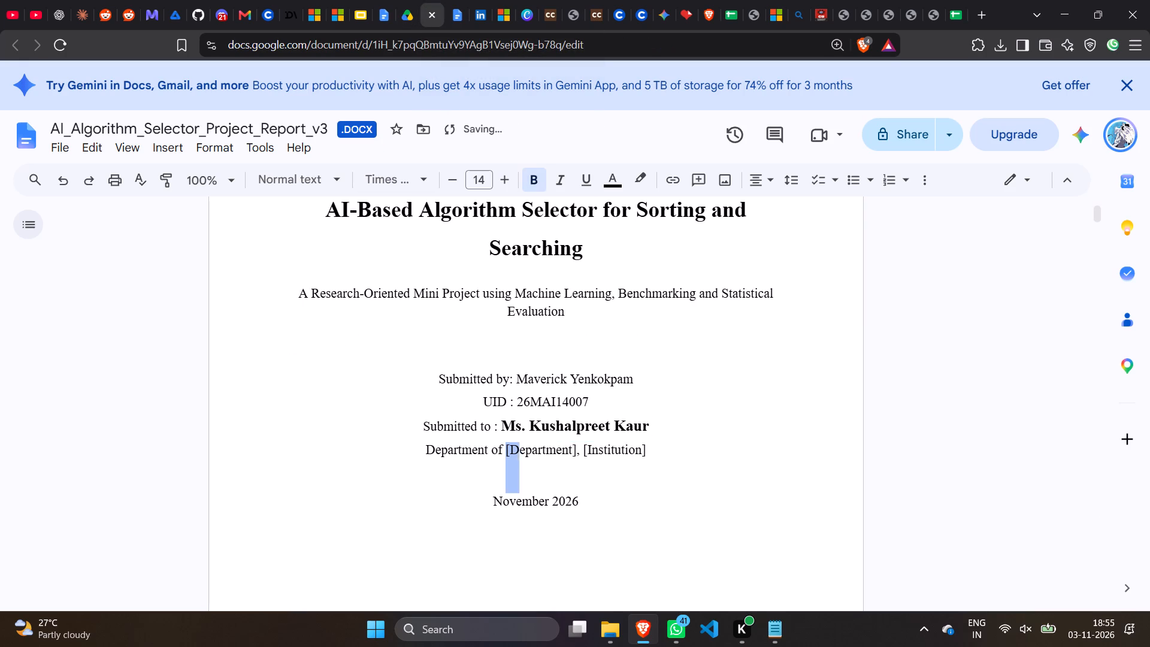
left_click_drag(519, 450, 575, 448)
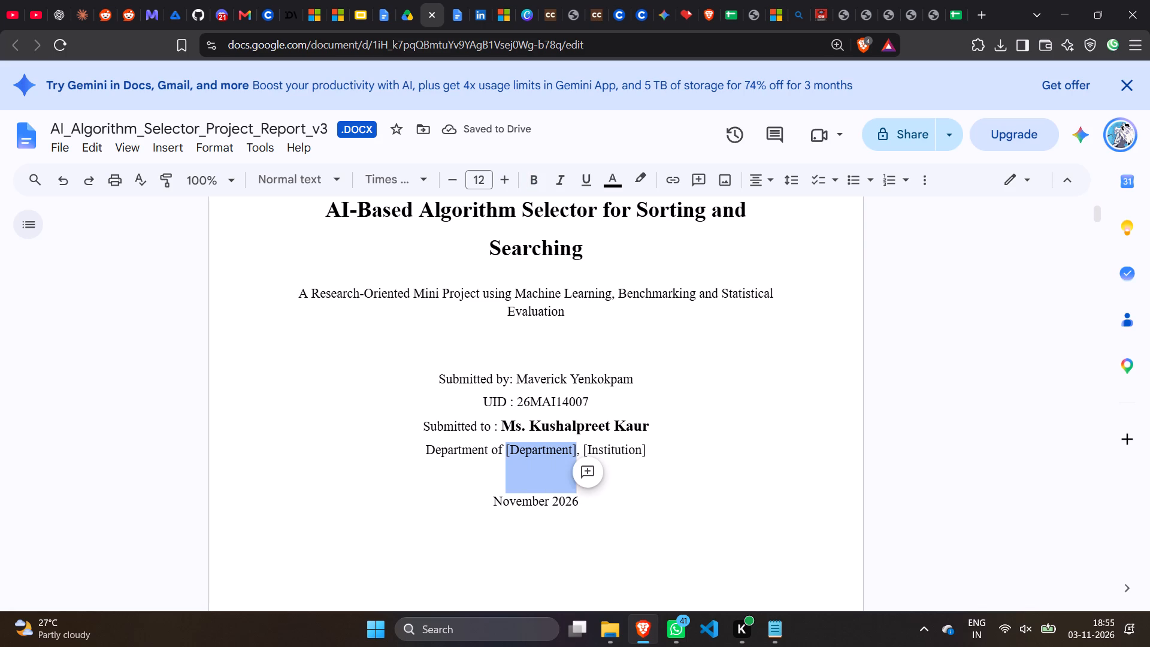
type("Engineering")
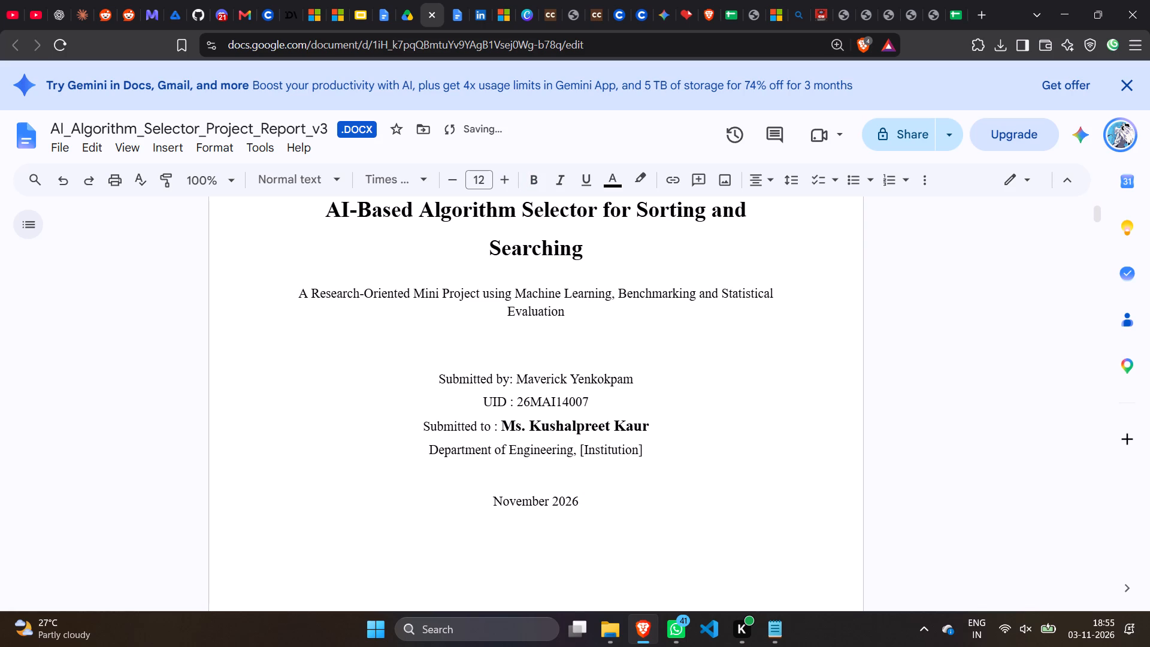
Replace the "[Institution]" placeholder after "Department of Engineering," with the institution name, entering "Chandigra".
left_click_drag(649, 458, 575, 455)
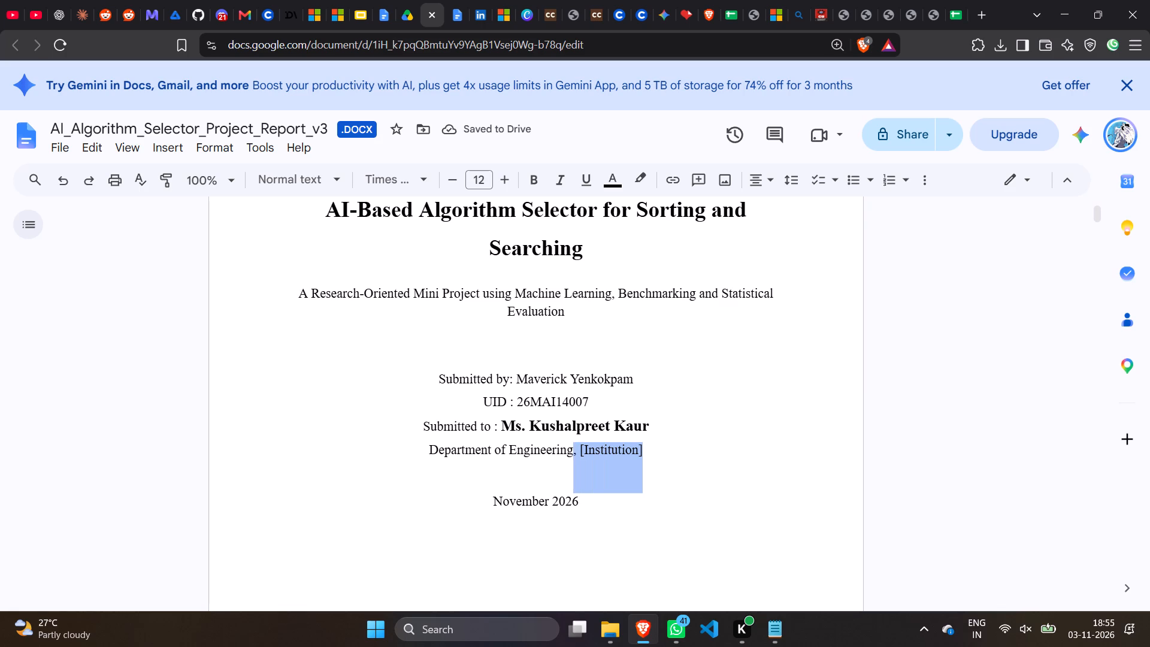
left_click_drag(575, 455, 579, 459)
key("BackSpace")
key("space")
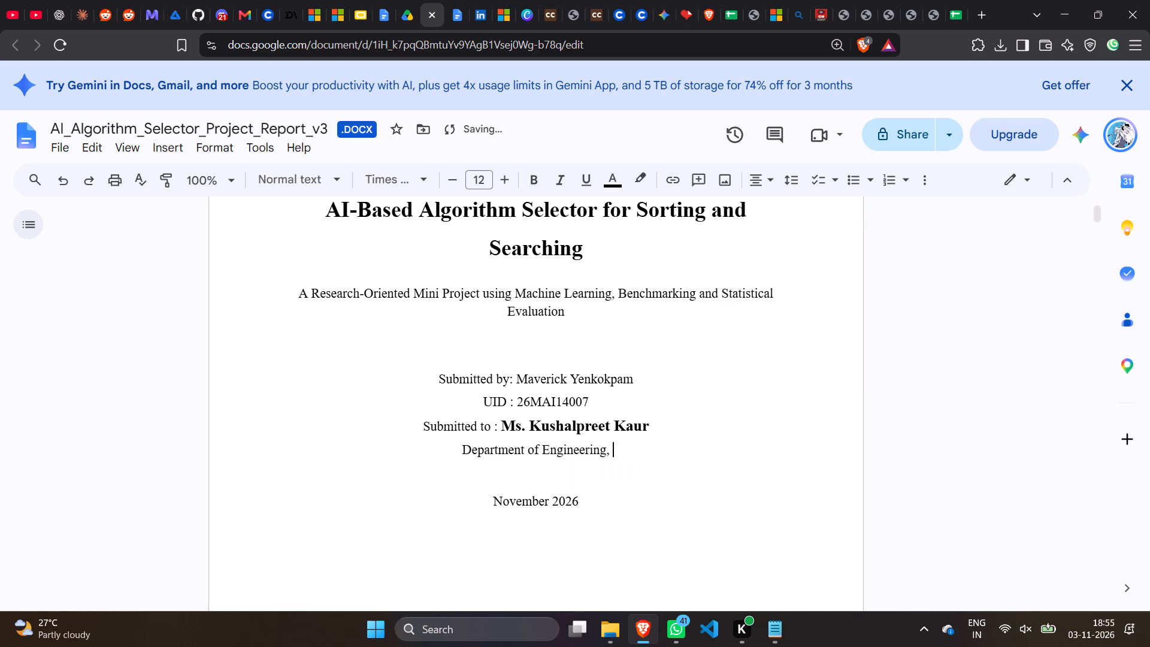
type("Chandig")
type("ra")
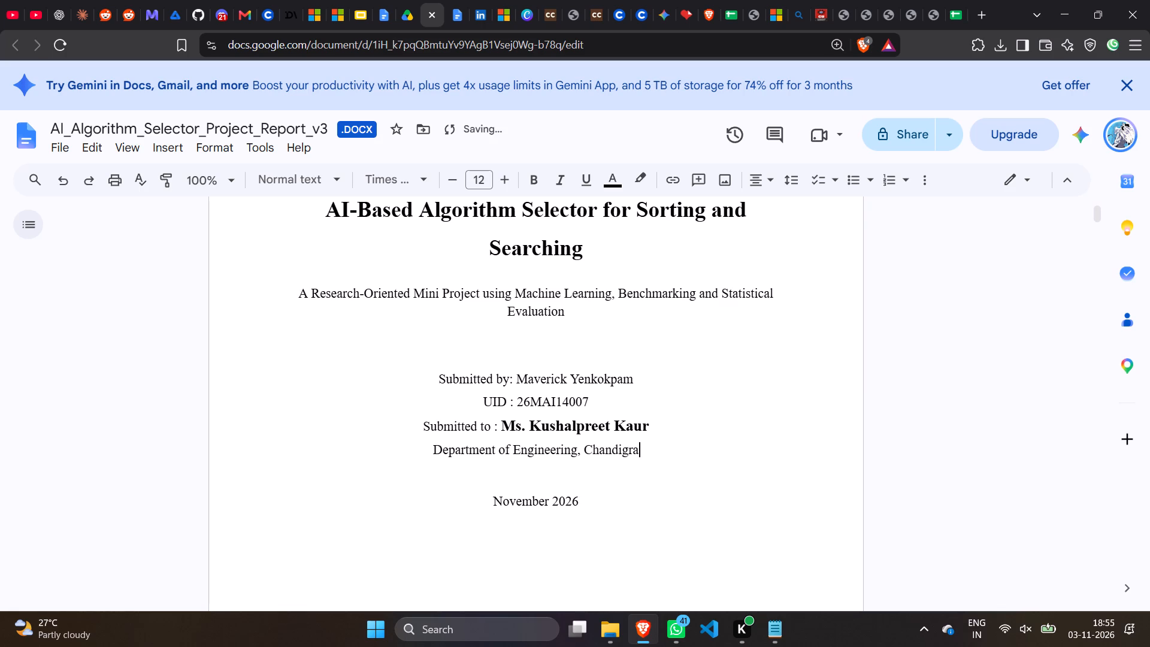
Correct and complete the institution in the title page's department line as "Chandigarh University".
key("BackSpace")
key("BackSpace")
type("har")
key("space")
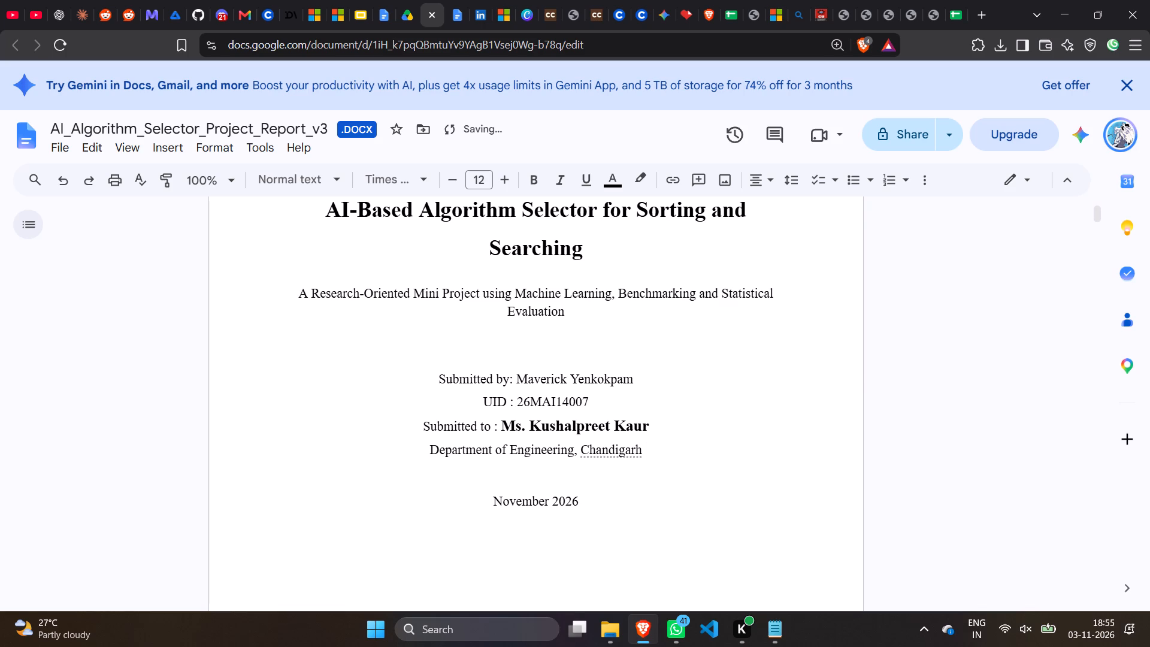
type("University")
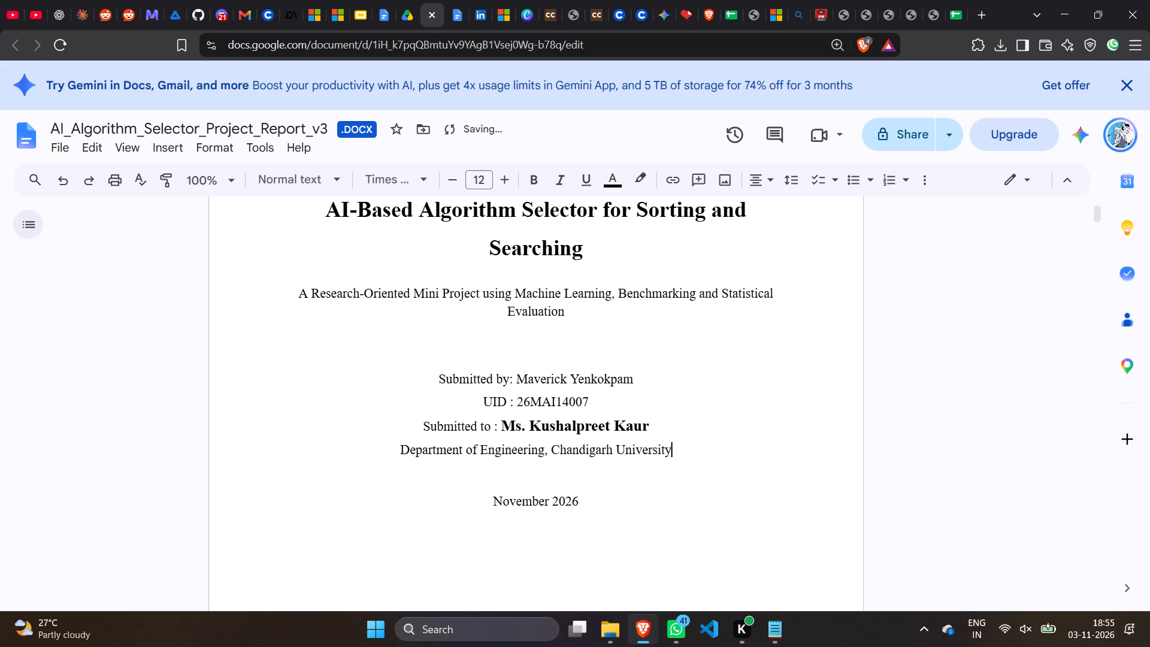
Delete the "November 2026" date line from the title page.
scroll(596, 452, "up", 2)
scroll(596, 452, "down", 5)
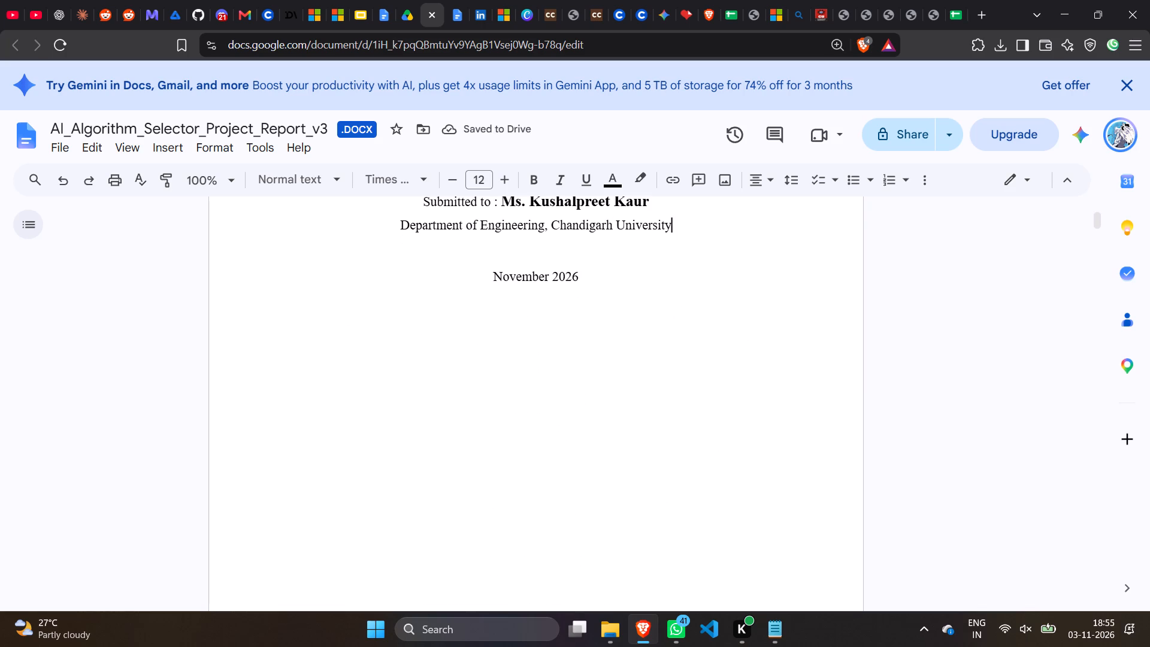
triple_click(528, 280)
key("BackSpace")
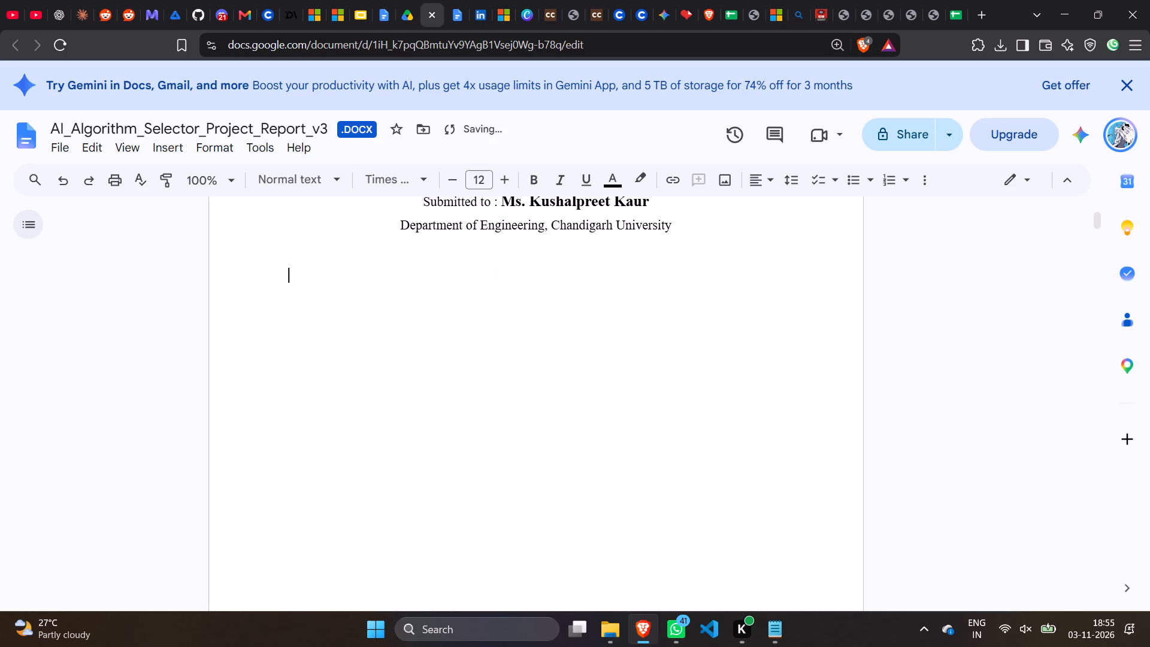
Delete the "A Research-Oriented Mini Project using Machine Learning, Benchmarking and Statistical Evaluation" subtitle from the title page.
scroll(529, 280, "up", 4)
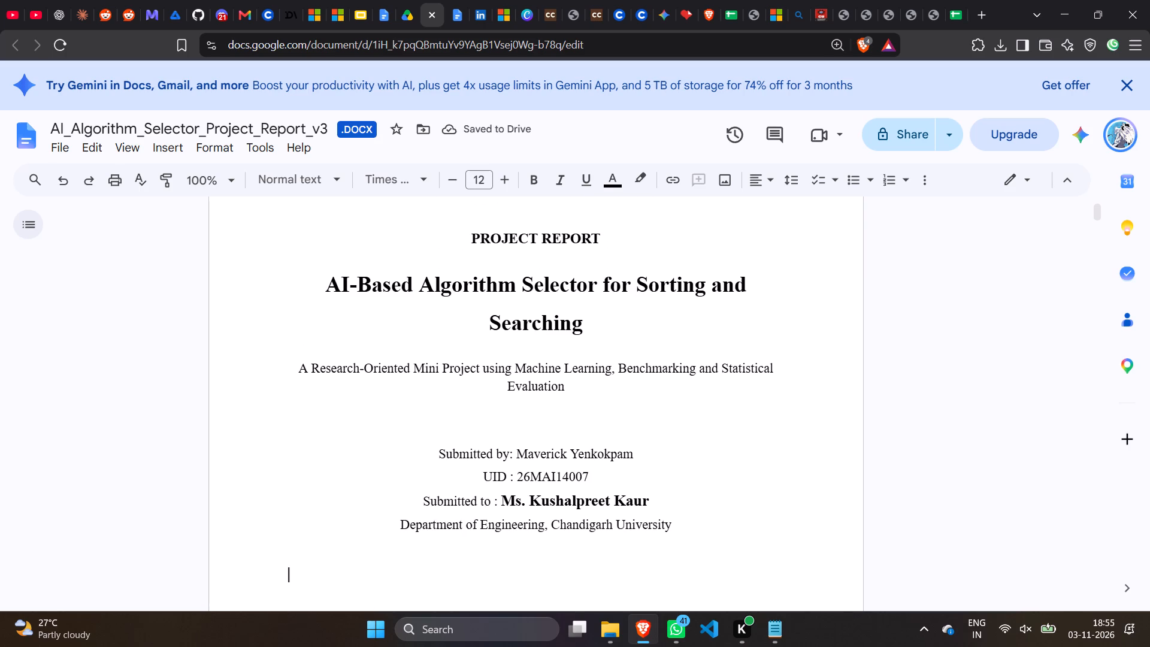
left_click_drag(295, 366, 615, 395)
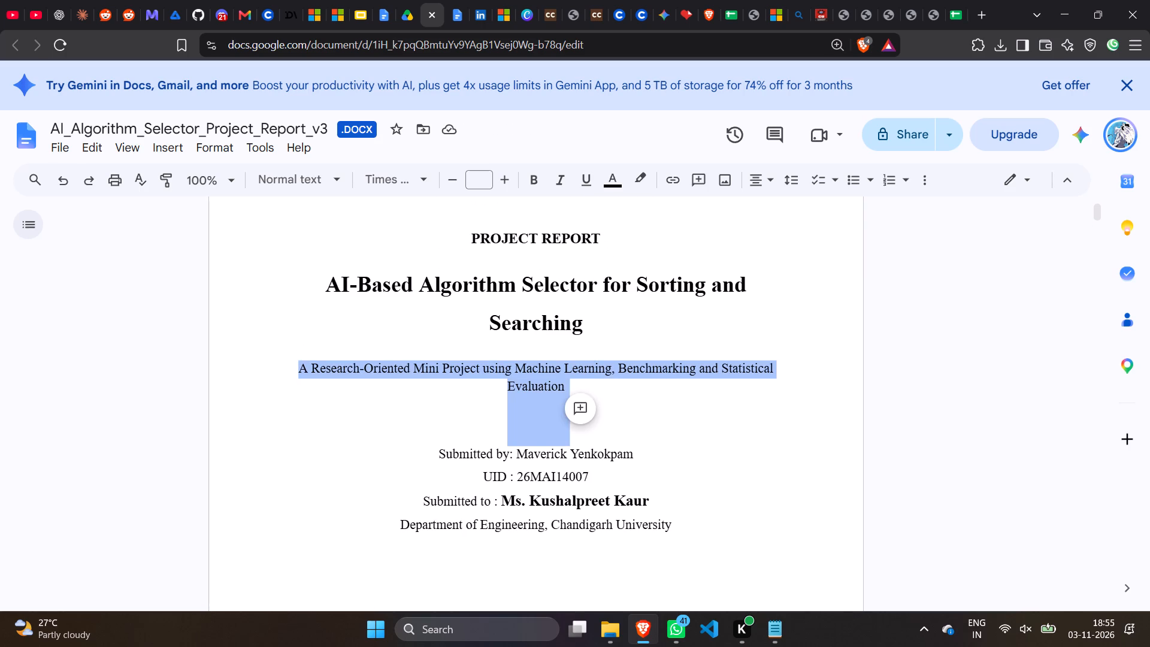
key("BackSpace")
Delete the page number text from the document footer and return to the body.
scroll(622, 468, "down", 10)
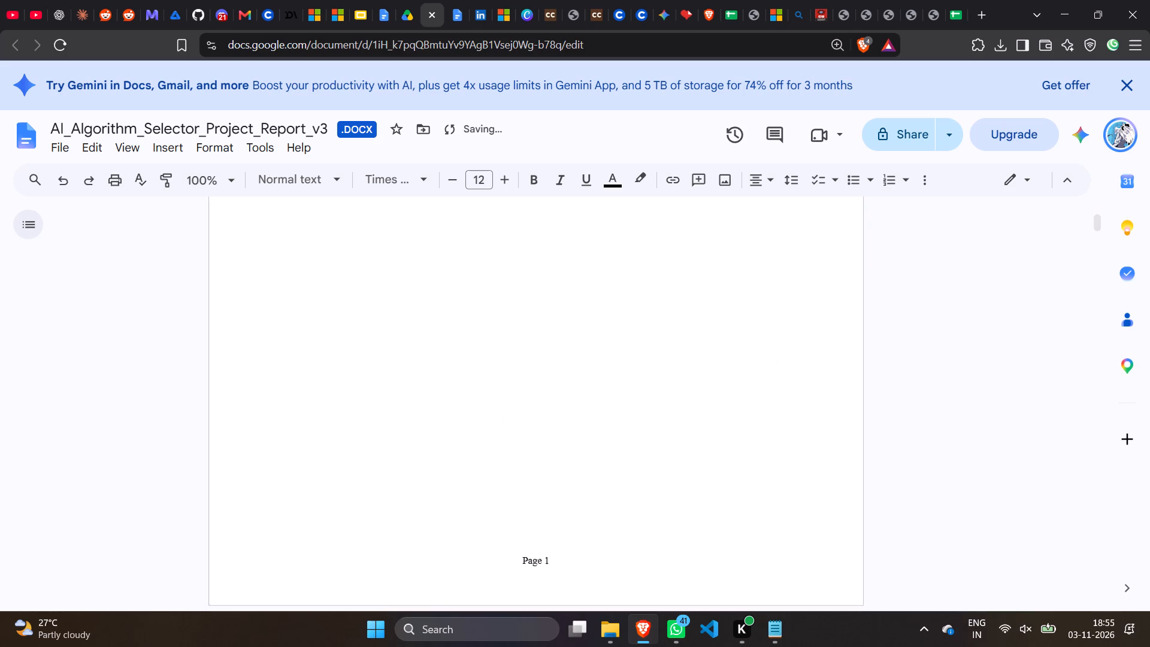
scroll(619, 460, "up", 3)
double_click(528, 410)
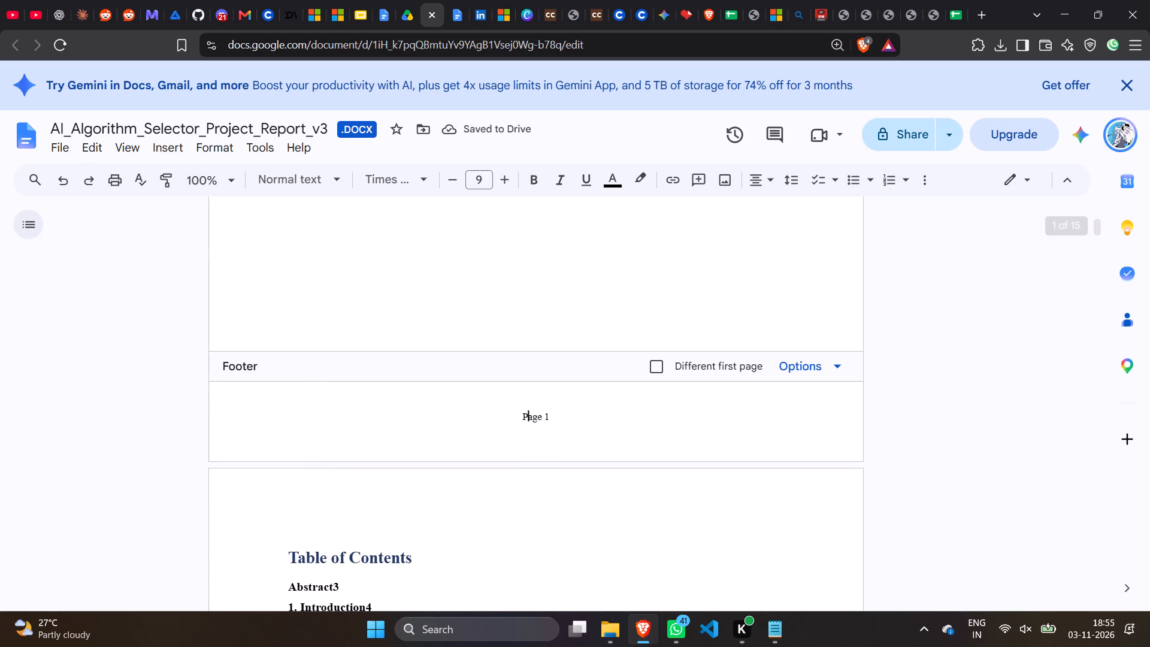
triple_click(528, 410)
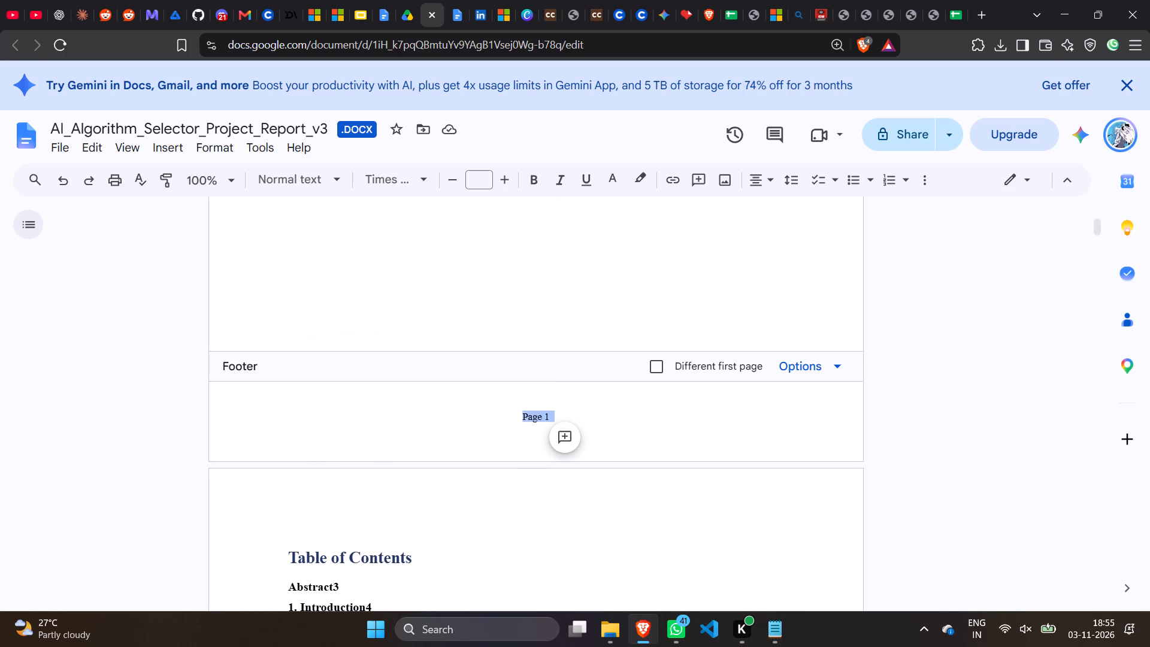
key("BackSpace")
scroll(528, 410, "down", 4)
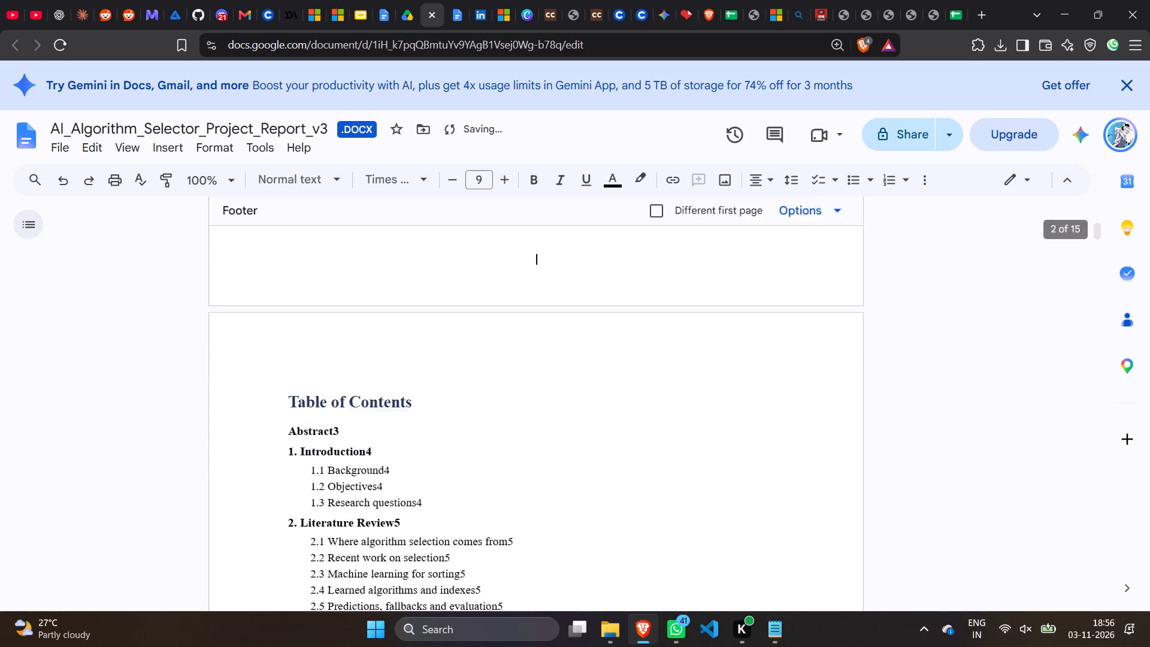
scroll(327, 316, "up", 7)
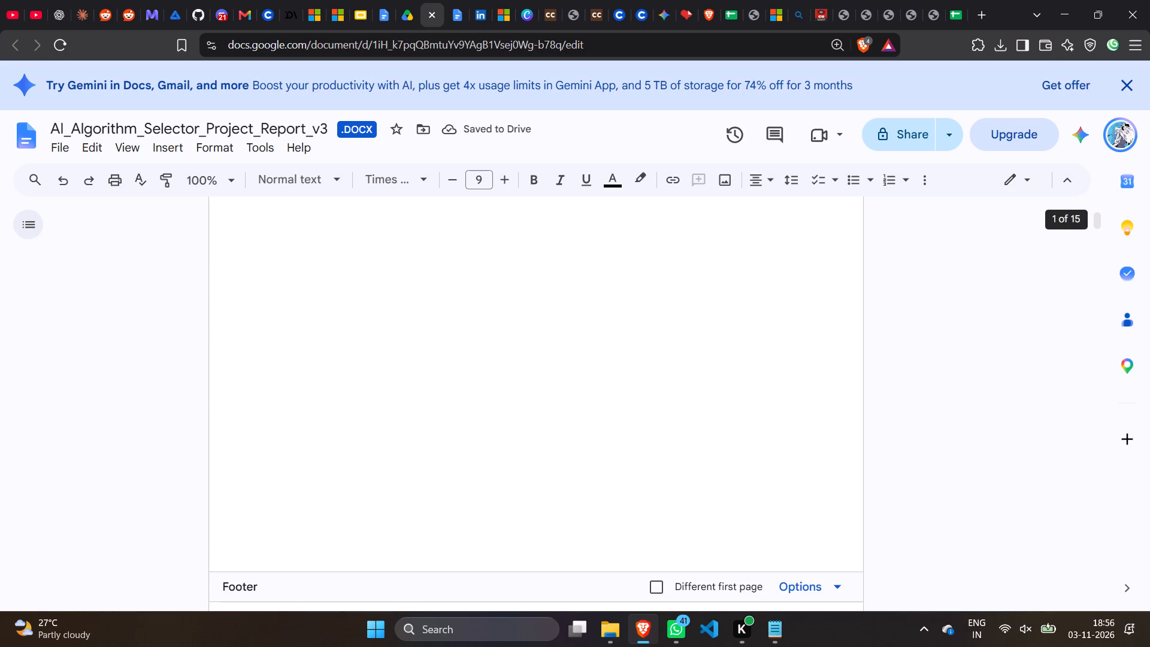
left_click(664, 437)
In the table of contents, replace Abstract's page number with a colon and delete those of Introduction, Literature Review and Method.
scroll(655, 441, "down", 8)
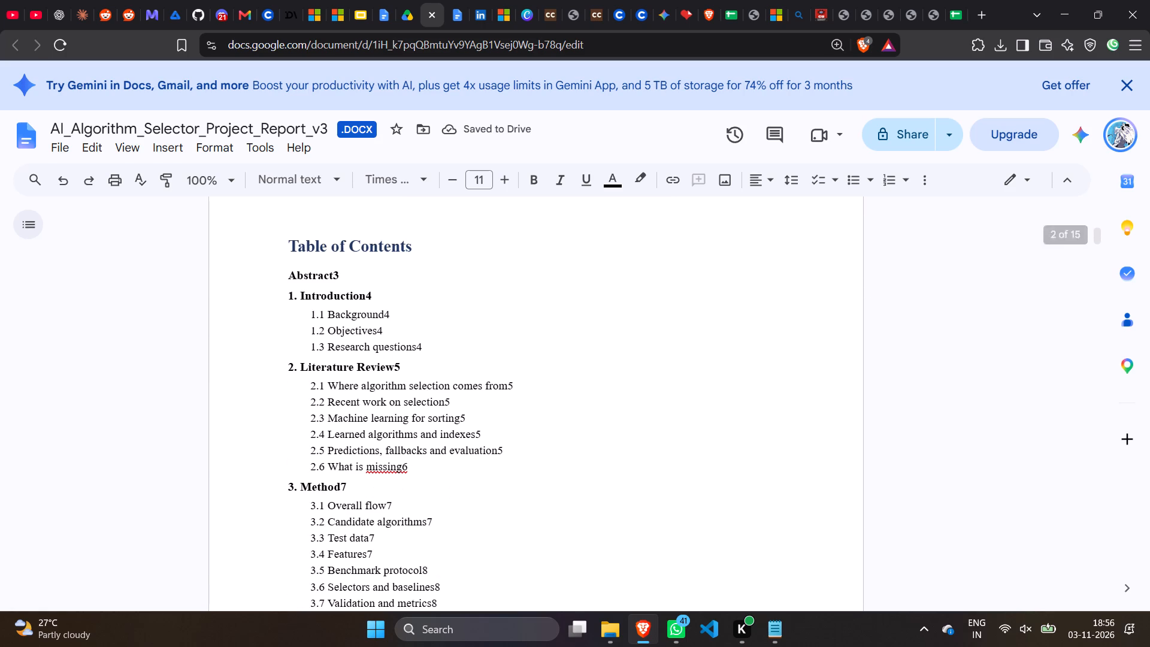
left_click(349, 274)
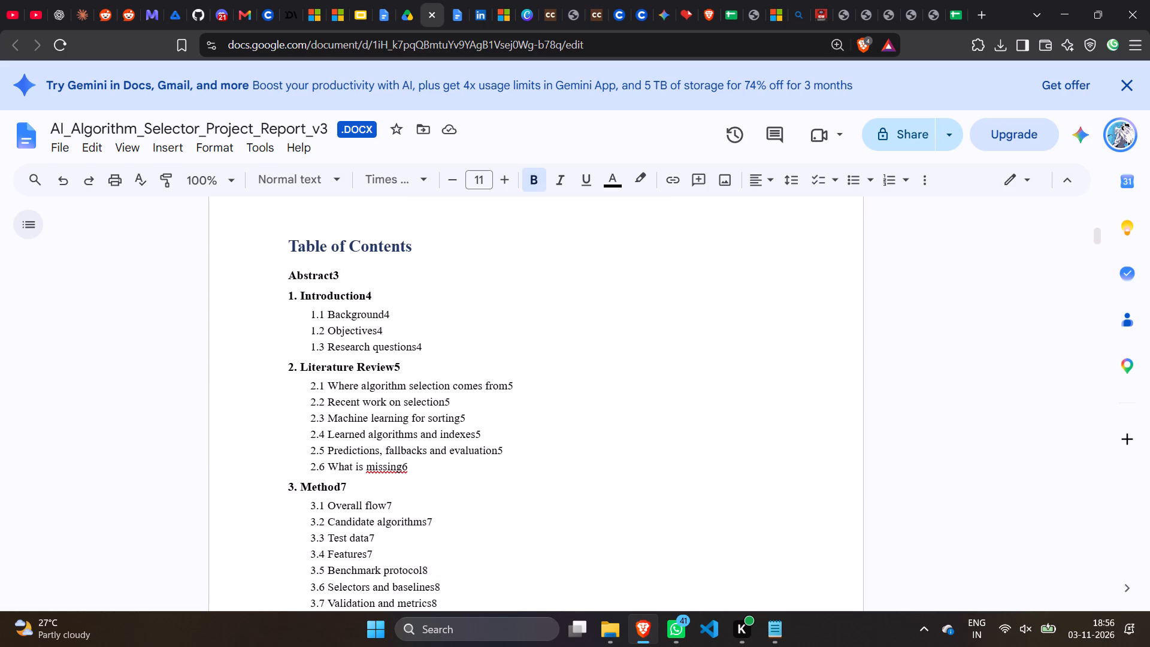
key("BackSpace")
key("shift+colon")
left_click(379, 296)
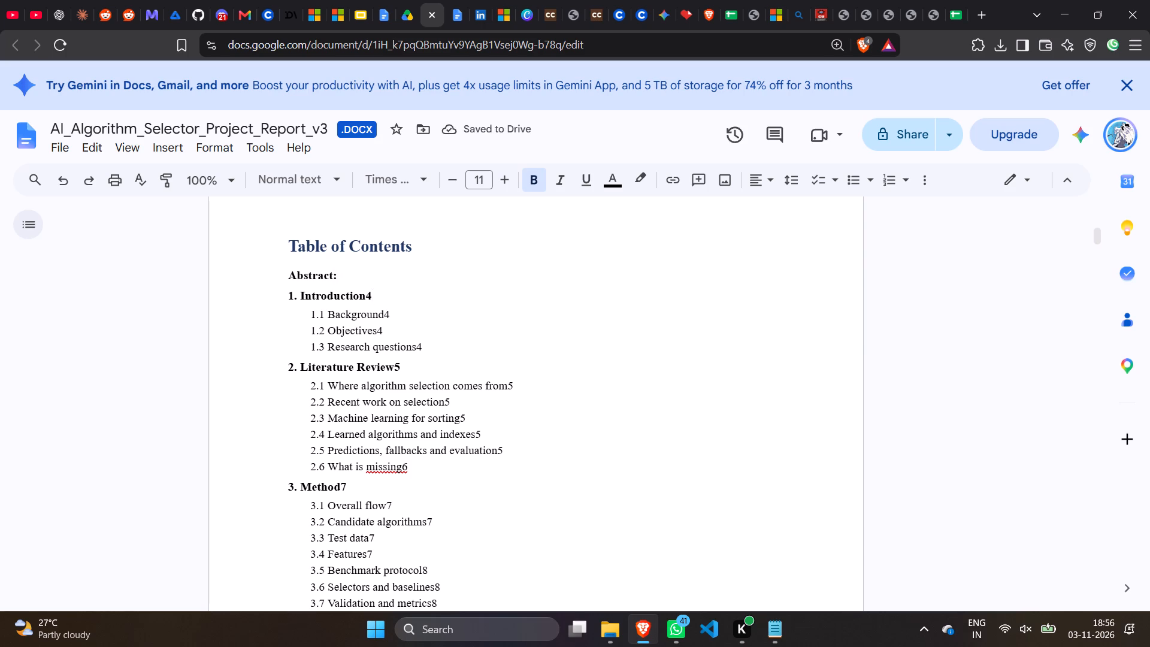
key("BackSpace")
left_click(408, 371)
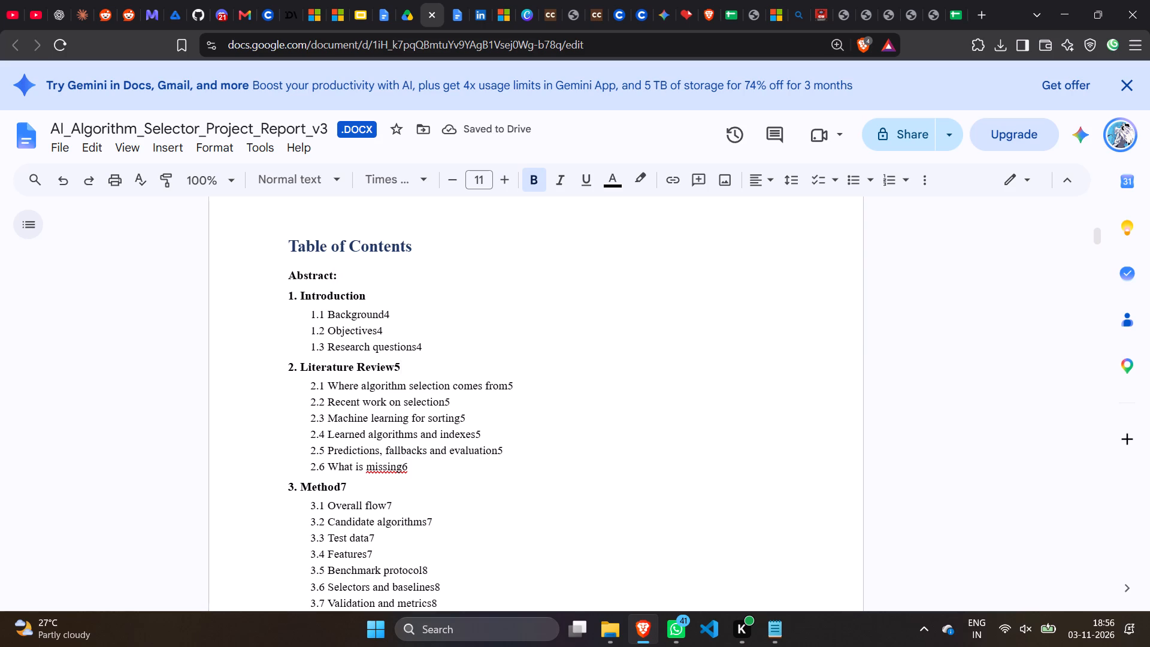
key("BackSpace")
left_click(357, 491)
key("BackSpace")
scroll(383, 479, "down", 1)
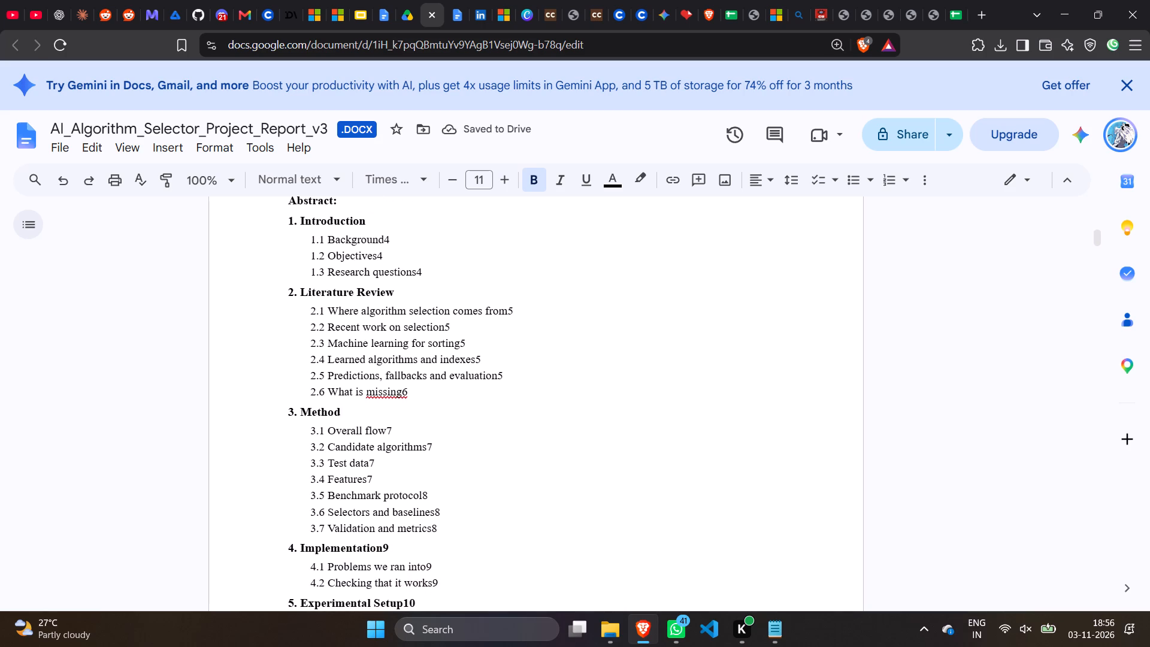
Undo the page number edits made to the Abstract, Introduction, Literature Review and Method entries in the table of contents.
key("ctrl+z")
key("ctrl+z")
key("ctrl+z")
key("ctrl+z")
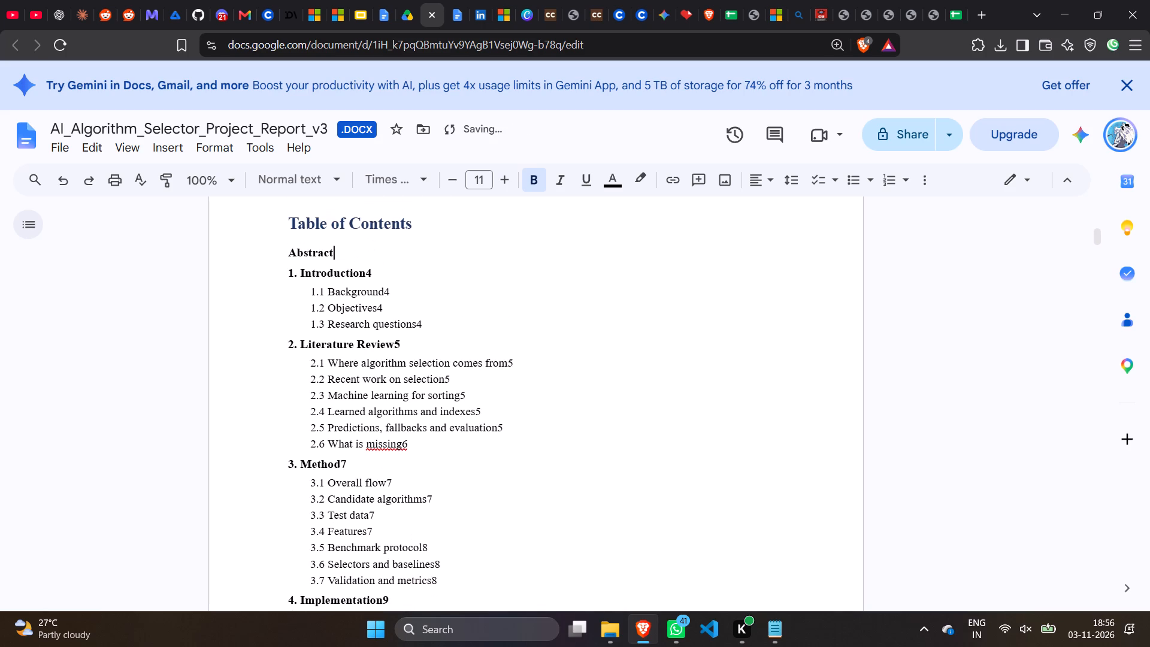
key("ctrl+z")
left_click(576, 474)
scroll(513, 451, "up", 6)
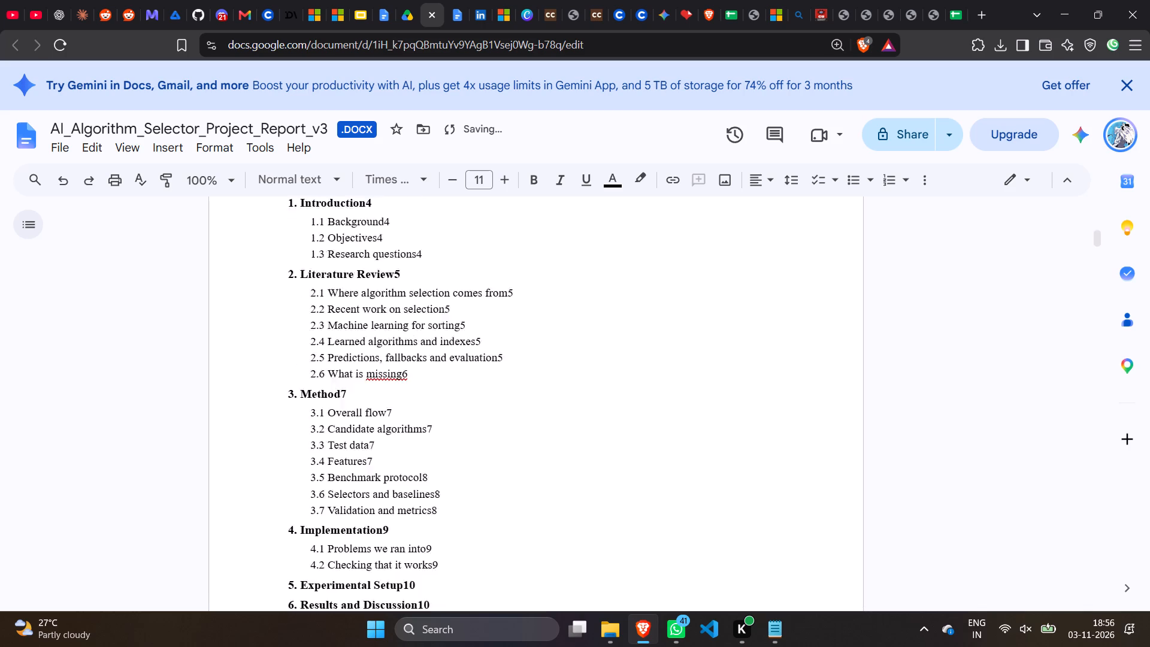
Insert a row of leader dots between Abstract and its page number 3 in the table of contents.
scroll(512, 452, "up", 5)
scroll(510, 452, "down", 5)
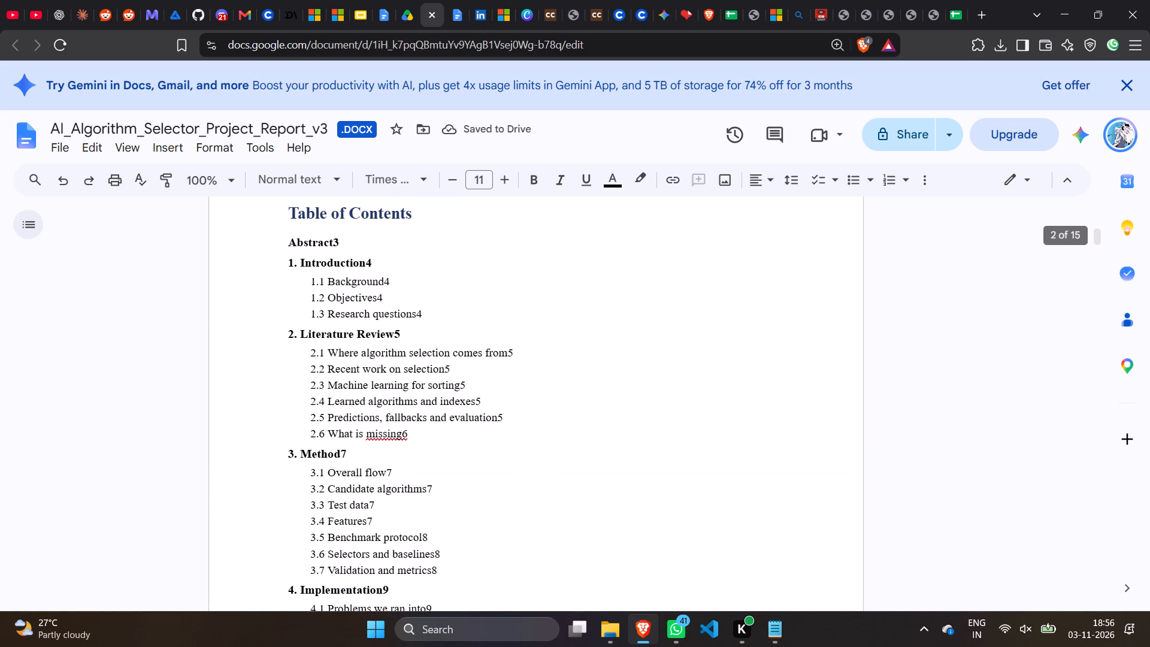
left_click(331, 242)
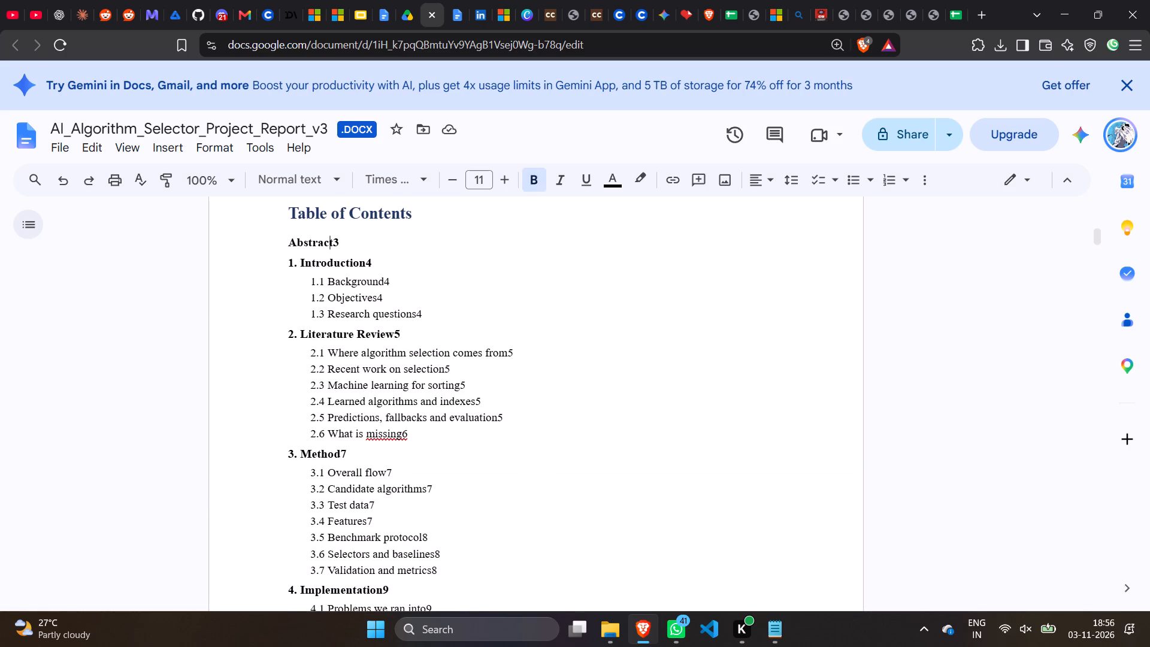
key("Right")
key("Tab")
key("BackSpace")
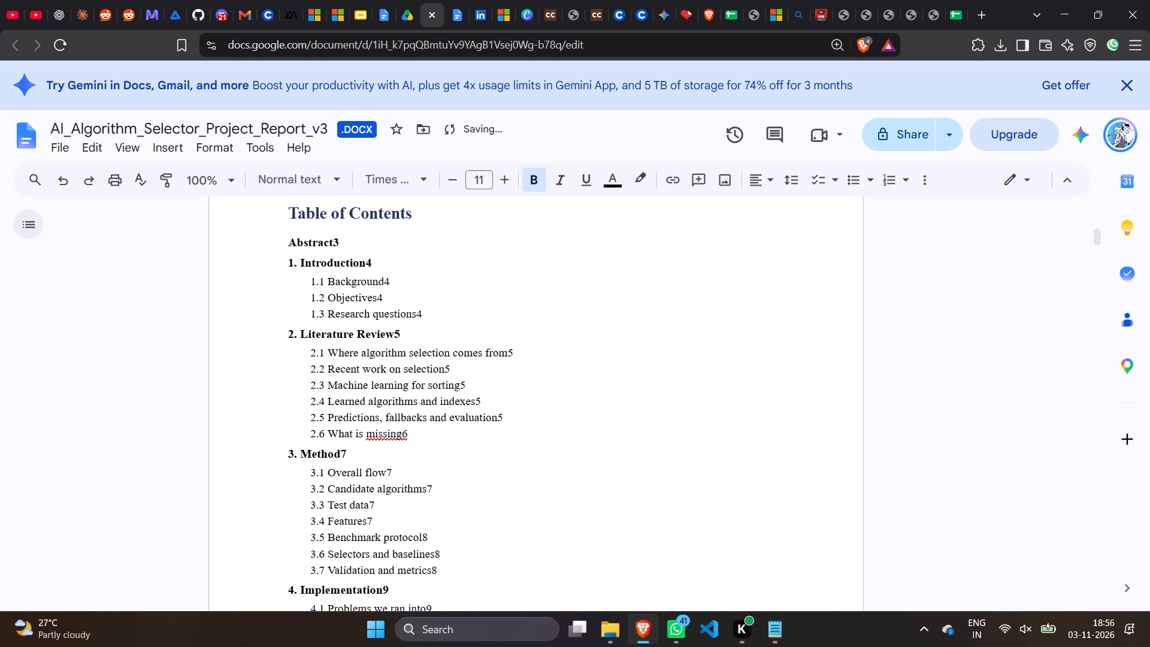
type(".........")
type("..........")
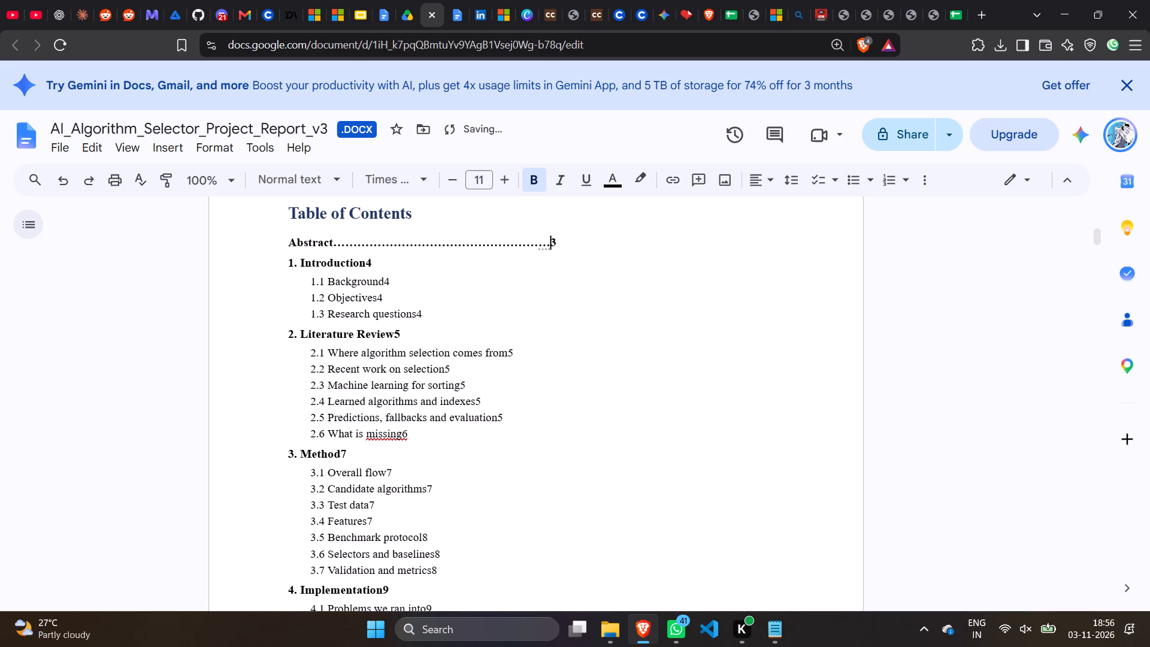
Insert leader dots between "1. Introduction" and its page number, extending them to line up with the Abstract entry's number.
left_click(365, 261)
key("period")
key("period")
key("period")
key("period")
key("period")
key("period")
key("period")
key("period")
key("period")
key("period")
key("period")
key("period")
key("period")
key("period")
key("period")
key("period")
key("period")
key("period")
key("period")
key("period")
type("......")
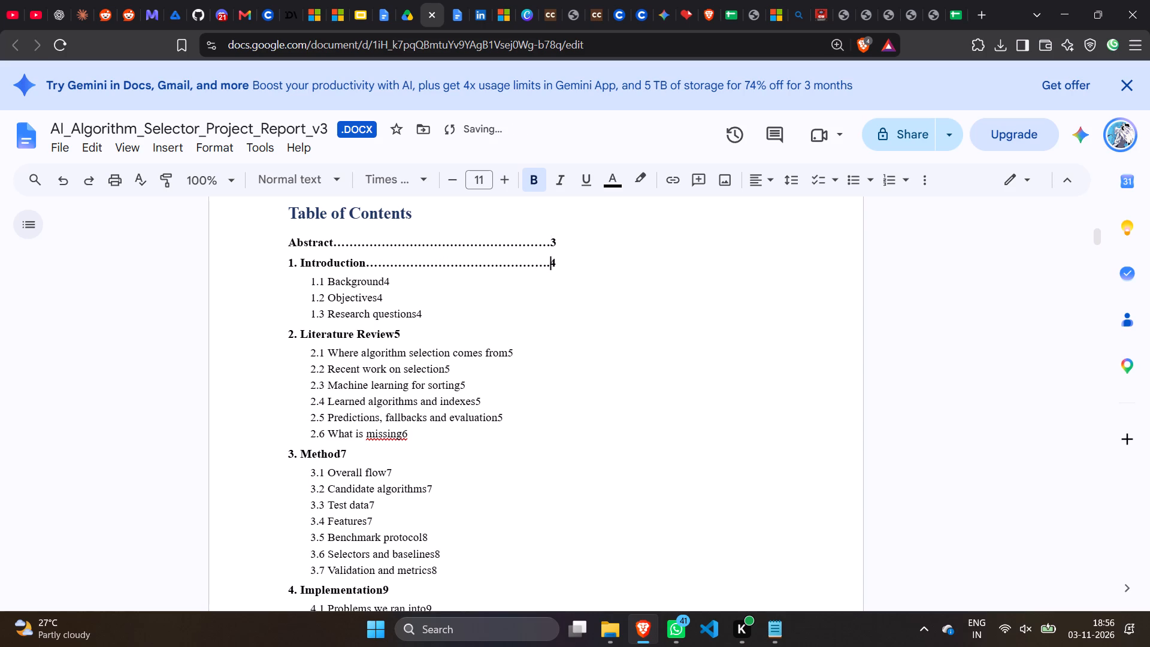
Insert leader dots before the page number of "1.1 Background", aligning the number with the entries above.
left_click(384, 280)
key("period")
key("period")
key("period")
key("period")
key("period")
key("period")
key("period")
key("period")
key("period")
key("period")
key("period")
key("period")
key("period")
key("period")
key("period")
key("period")
key("period")
key("period")
key("period")
key("period")
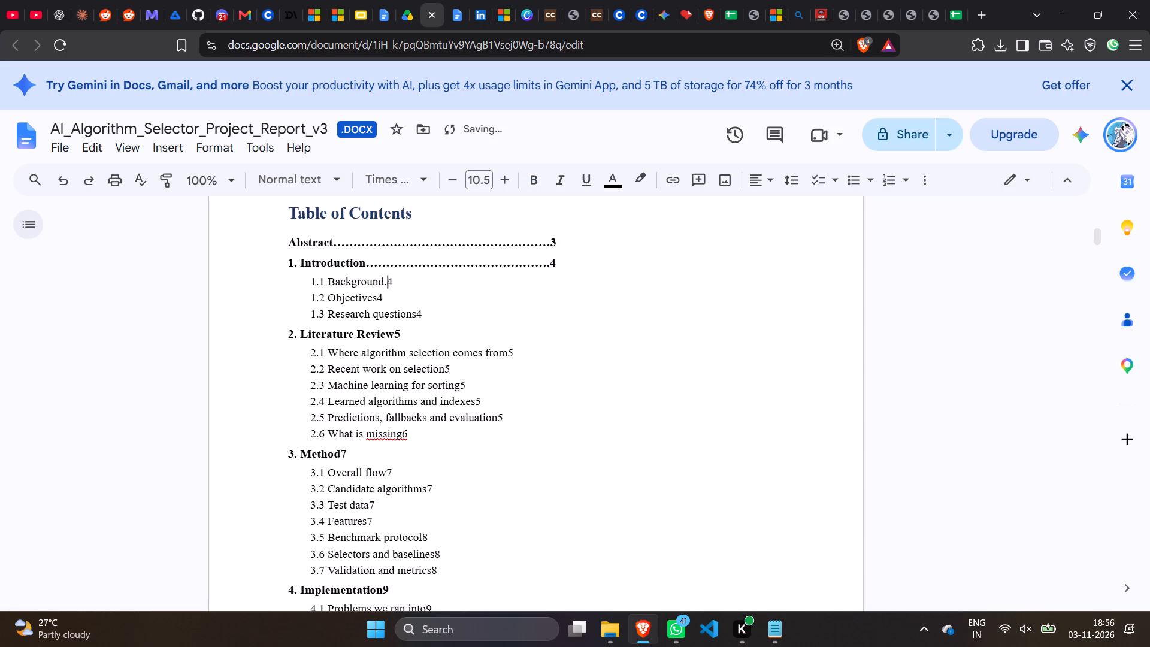
type("..")
Insert leader dots before the page number of "1.2 Objectives", aligning the number with the entries above.
left_click(382, 297)
key("Left")
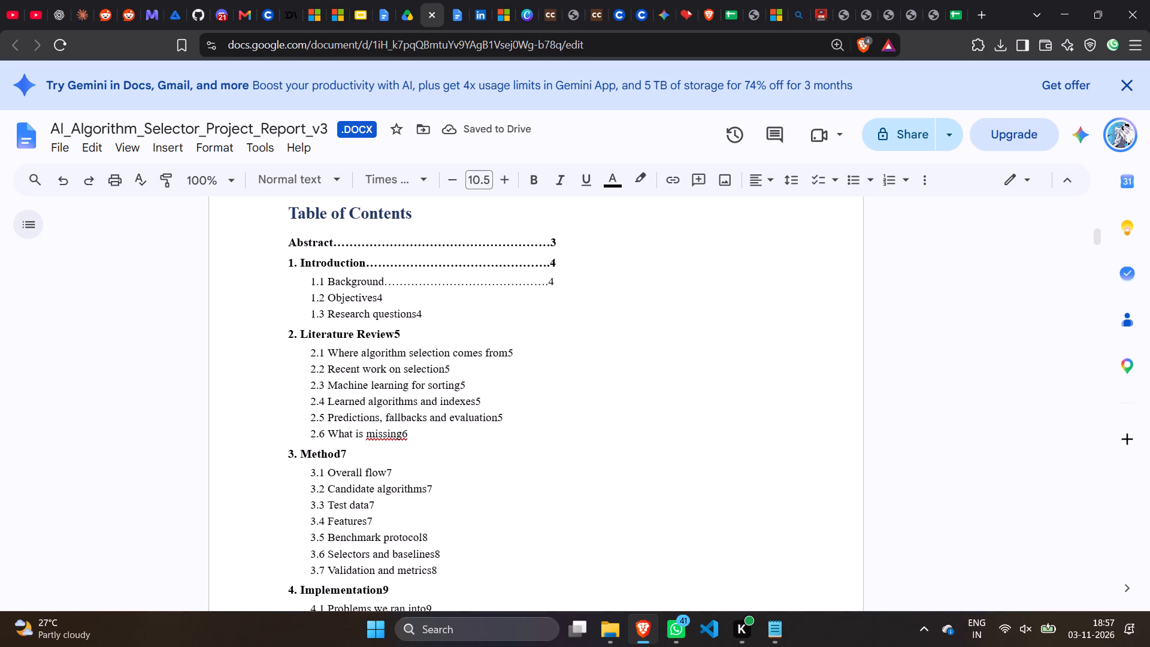
key("period")
key("period")
key("period")
key("period")
key("period")
key("period")
key("period")
key("period")
key("period")
key("period")
key("period")
key("period")
key("period")
key("period")
key("period")
key("period")
key("period")
key("period")
key("period")
key("period")
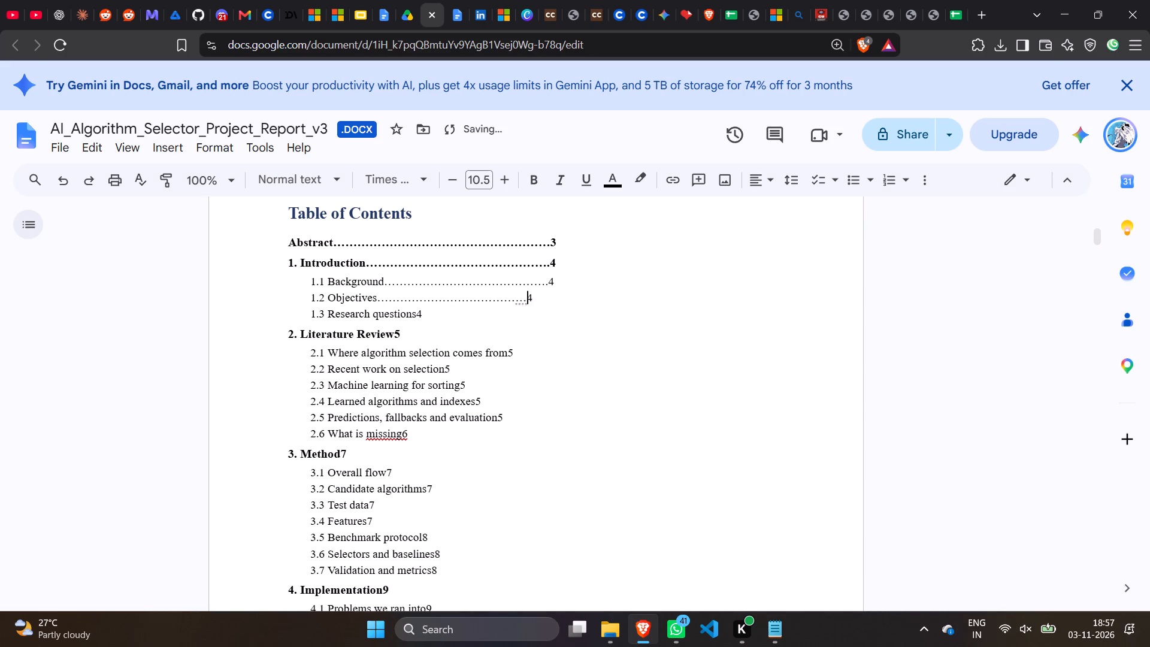
type("..")
Insert leader dots before the page number of "1.3 Research questions", aligning the number with the entries above.
left_click(416, 318)
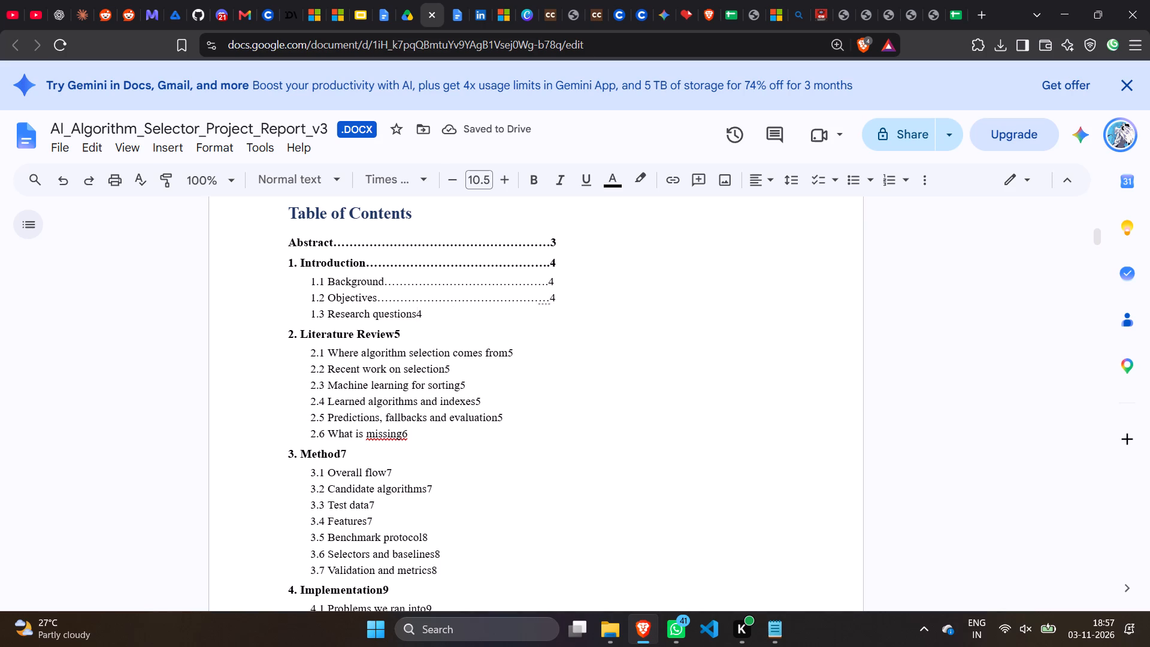
key("period")
key("period")
key("period")
key("period")
key("period")
key("period")
key("period")
key("period")
key("period")
key("period")
key("period")
key("period")
key("period")
key("period")
key("period")
key("period")
key("period")
key("period")
key("period")
key("period")
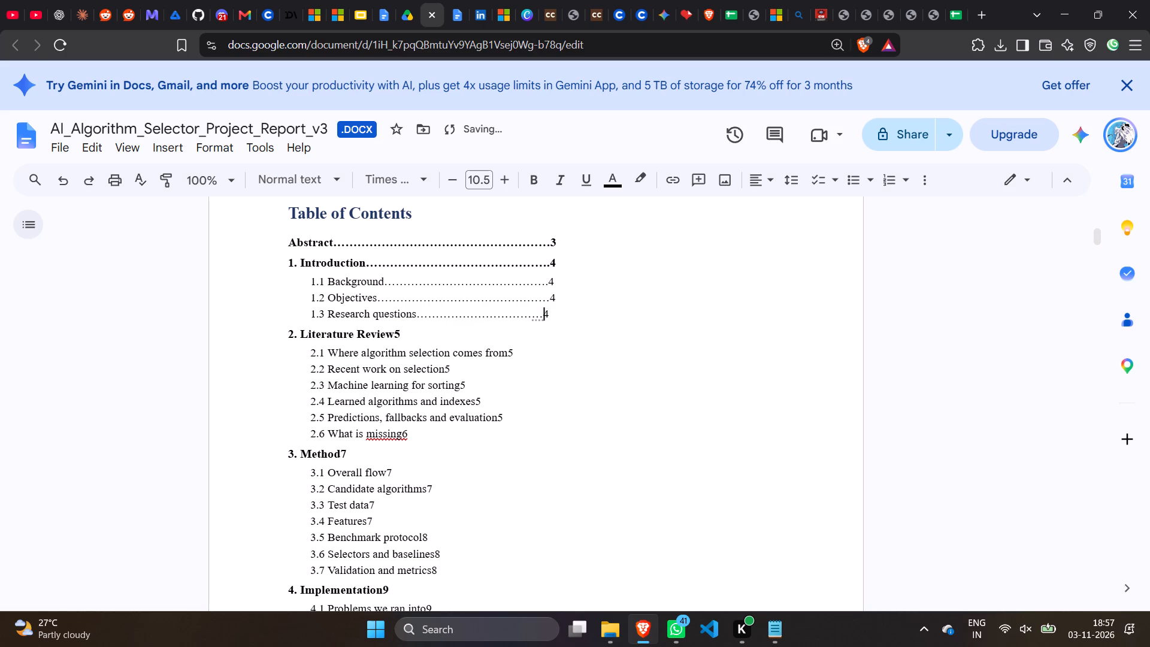
type("..")
Insert leader dots between "2. Literature Review" and its page number, aligning the number with the Introduction entries.
left_click(395, 334)
key("period")
key("period")
key("period")
key("period")
key("period")
key("period")
key("period")
key("period")
key("period")
key("period")
key("period")
key("period")
key("period")
key("period")
key("period")
key("period")
key("period")
key("period")
key("period")
key("period")
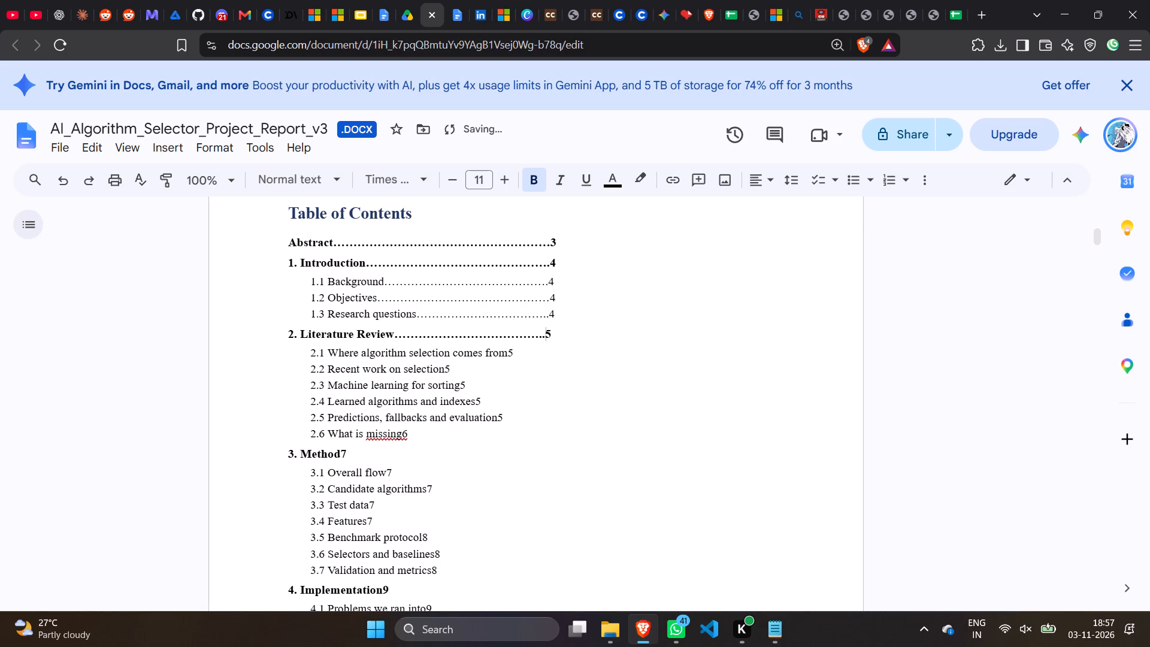
key("period")
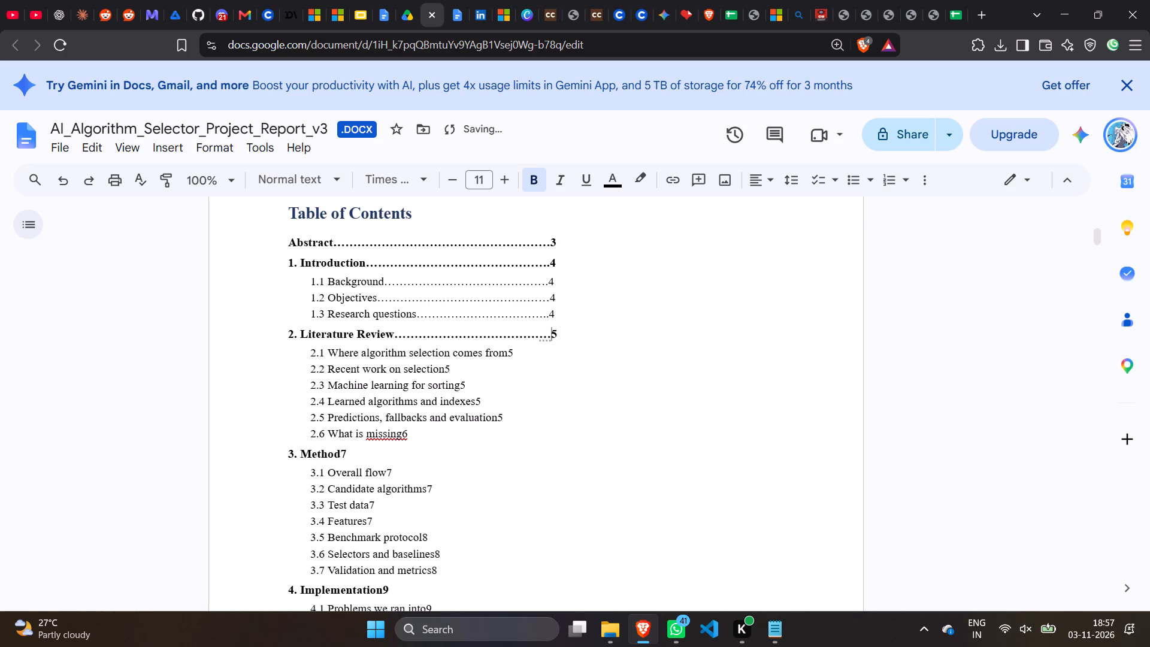
Insert a short run of leader dots before the page number of "2.1 Where algorithm selection comes from", roughly aligning the number with those above.
left_click(511, 352)
key("Left")
key("period")
key("period")
key("period")
key("period")
key("period")
key("period")
key("period")
key("period")
key("period")
key("period")
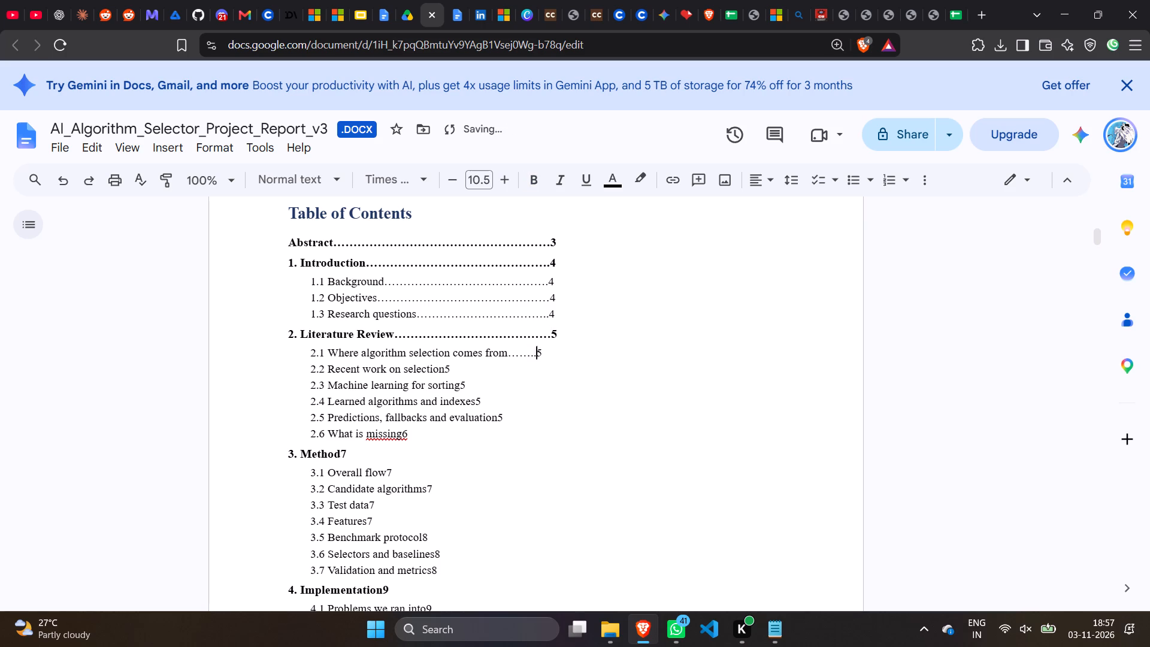
key("period")
key("period")
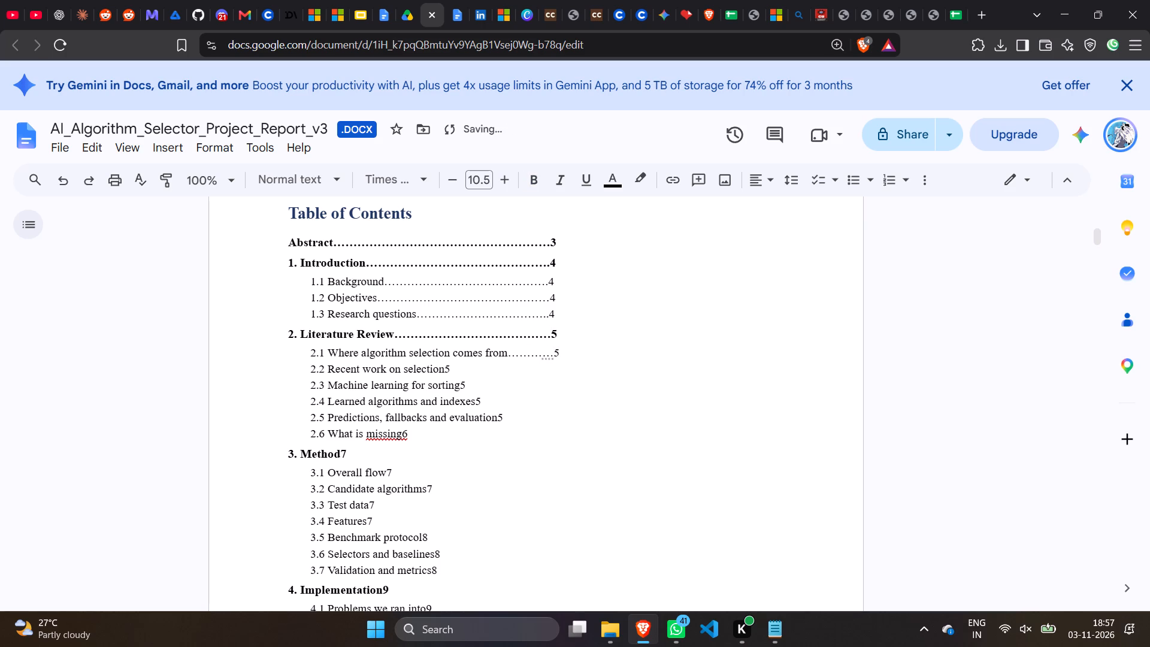
Insert leader dots between "2.2 Recent work on selection" and its page number, extending them to about the column of numbers above.
left_click(447, 371)
key("period")
key("period")
key("period")
key("period")
key("period")
key("period")
key("period")
key("period")
key("period")
key("period")
key("period")
key("period")
key("period")
key("period")
key("period")
key("period")
key("period")
key("period")
key("period")
key("period")
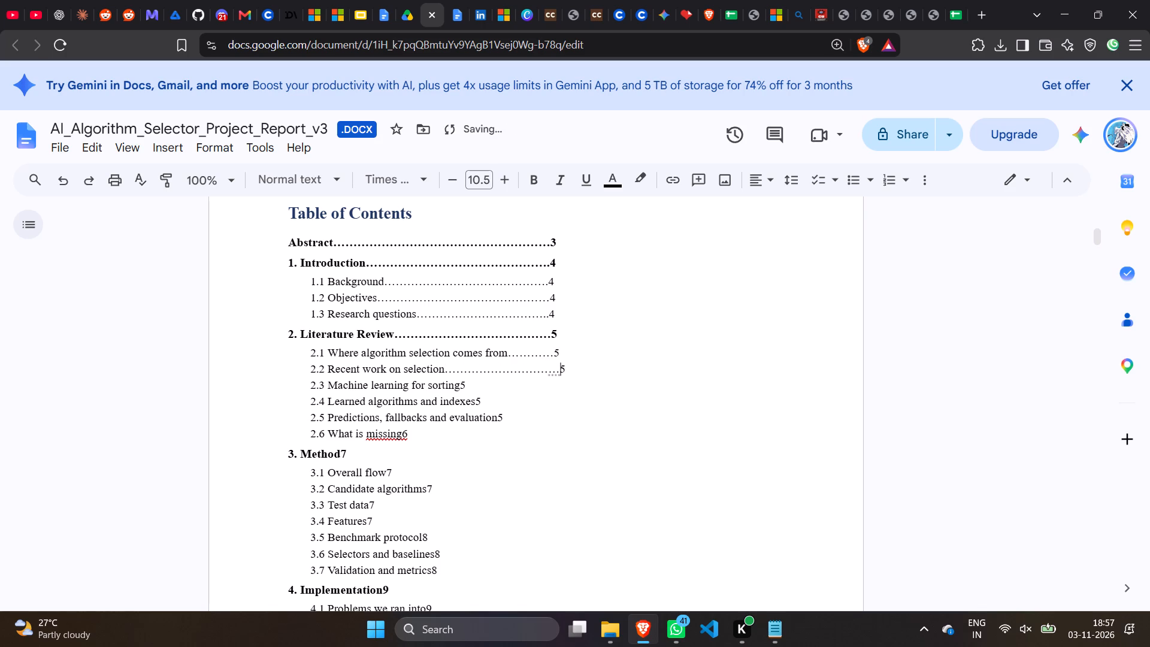
Insert leader dots between "2.3 Machine learning for sorting" and its page number, roughly aligning the number with the 2.2 entry.
left_click(461, 381)
key("period")
key("period")
key("period")
key("period")
key("period")
key("period")
key("period")
key("period")
key("period")
key("period")
key("period")
key("period")
key("period")
key("period")
key("period")
key("period")
key("period")
key("period")
key("period")
key("period")
type("...")
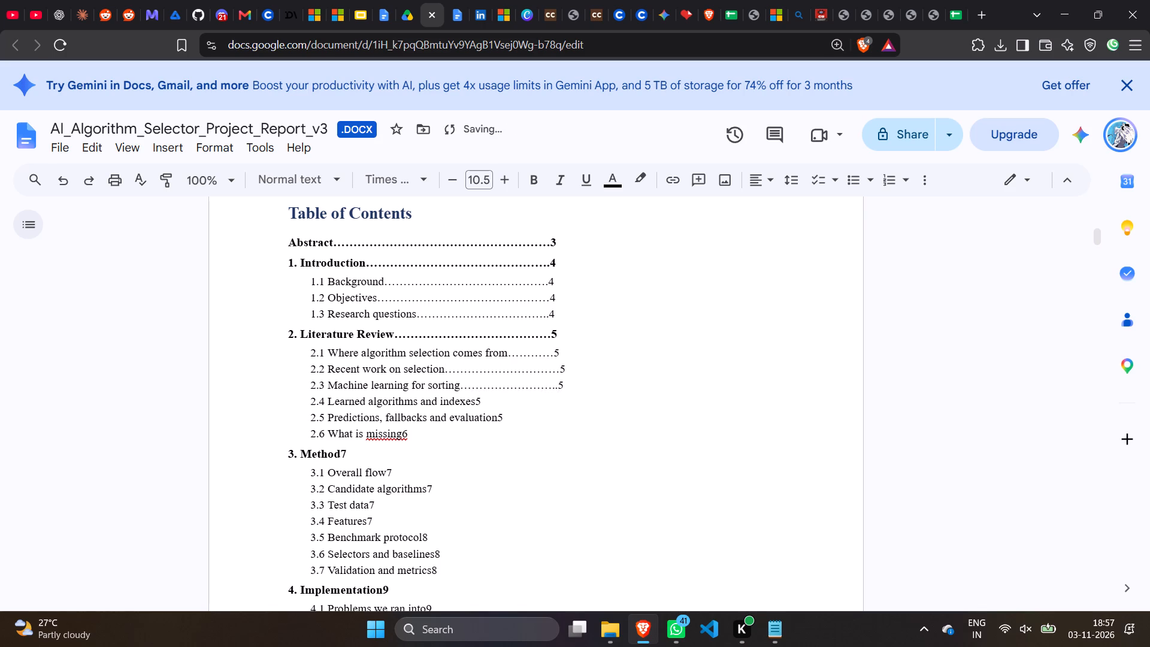
Insert leader dots before the page number of "2.4 Learned algorithms and indexes", aligning the number with the 2.3 entry.
left_click(474, 398)
key("period")
key("period")
key("period")
key("period")
key("period")
key("period")
key("period")
key("period")
key("period")
key("period")
key("period")
key("period")
key("period")
key("period")
key("period")
key("period")
key("period")
key("period")
type("....")
Insert leader dots between "2.5 Predictions, fallbacks and evaluation" and its page number, extending them slightly past the column of numbers above.
left_click(500, 419)
key("period")
key("period")
key("period")
key("period")
key("period")
key("period")
key("period")
key("period")
key("period")
key("period")
key("period")
key("period")
key("period")
key("period")
key("period")
key("period")
key("period")
key("period")
Insert a long run of leader dots before the page number of "2.6 What is missing", ending slightly beyond the 2.5 entry.
left_click(401, 431)
key("period")
key("period")
key("period")
key("period")
key("period")
key("period")
key("period")
key("period")
key("period")
key("period")
key("period")
key("period")
key("period")
key("period")
key("period")
key("period")
key("period")
key("period")
key("period")
key("period")
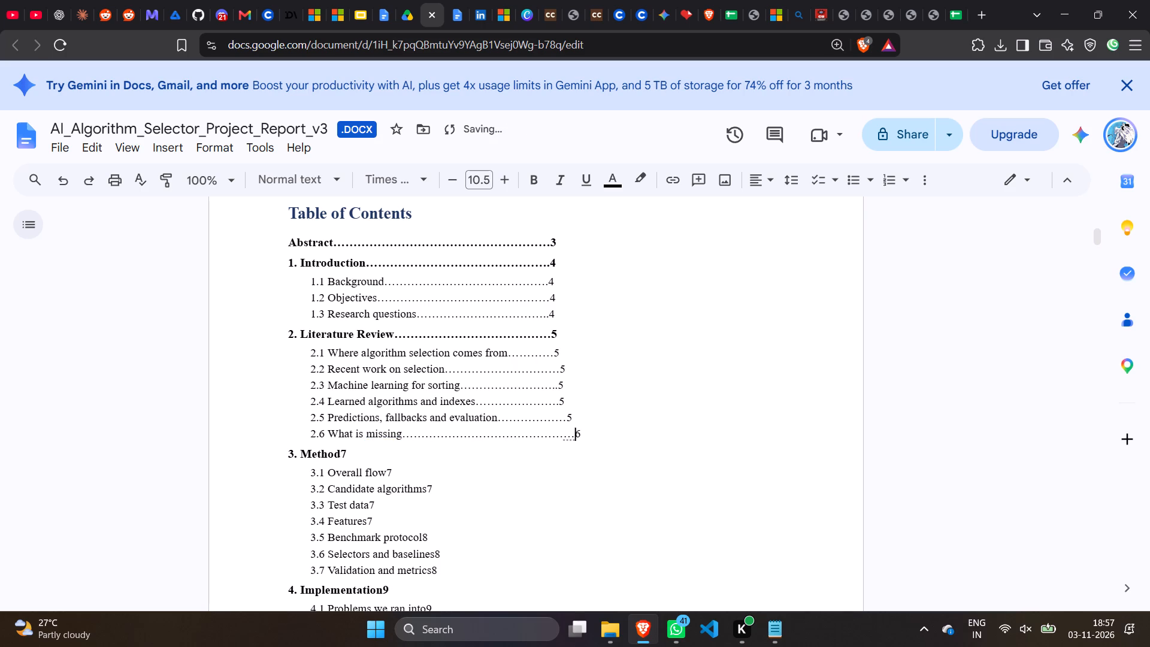
Insert leader dots between the "3. Method" heading entry and its page number, extending slightly beyond the 2.6 entry.
left_click(341, 455)
key("period")
key("period")
key("period")
key("period")
key("period")
key("period")
key("period")
key("period")
key("period")
key("period")
key("period")
key("period")
key("period")
key("period")
key("period")
key("period")
key("period")
key("period")
key("period")
key("period")
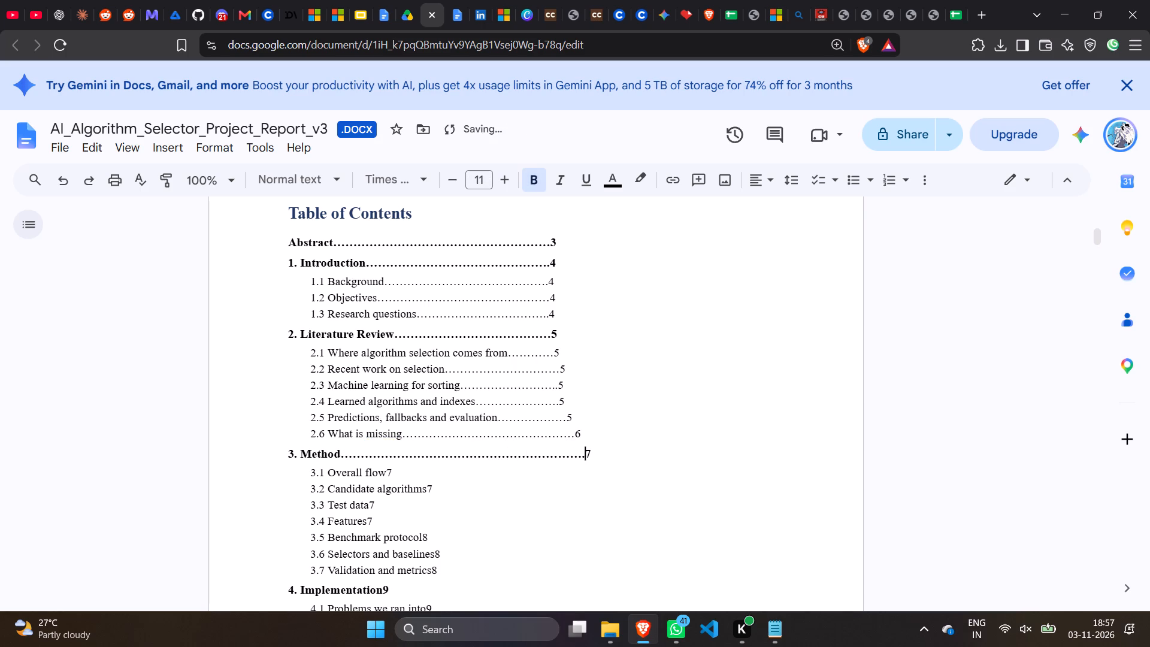
Insert leader dots between "3.1 Overall flow" and its page number, aligning the number with the Method entry.
left_click(387, 468)
key("period")
key("period")
key("period")
key("period")
key("period")
key("period")
key("period")
key("period")
key("period")
key("period")
key("period")
key("period")
key("period")
key("period")
key("period")
key("period")
key("period")
key("period")
key("period")
key("period")
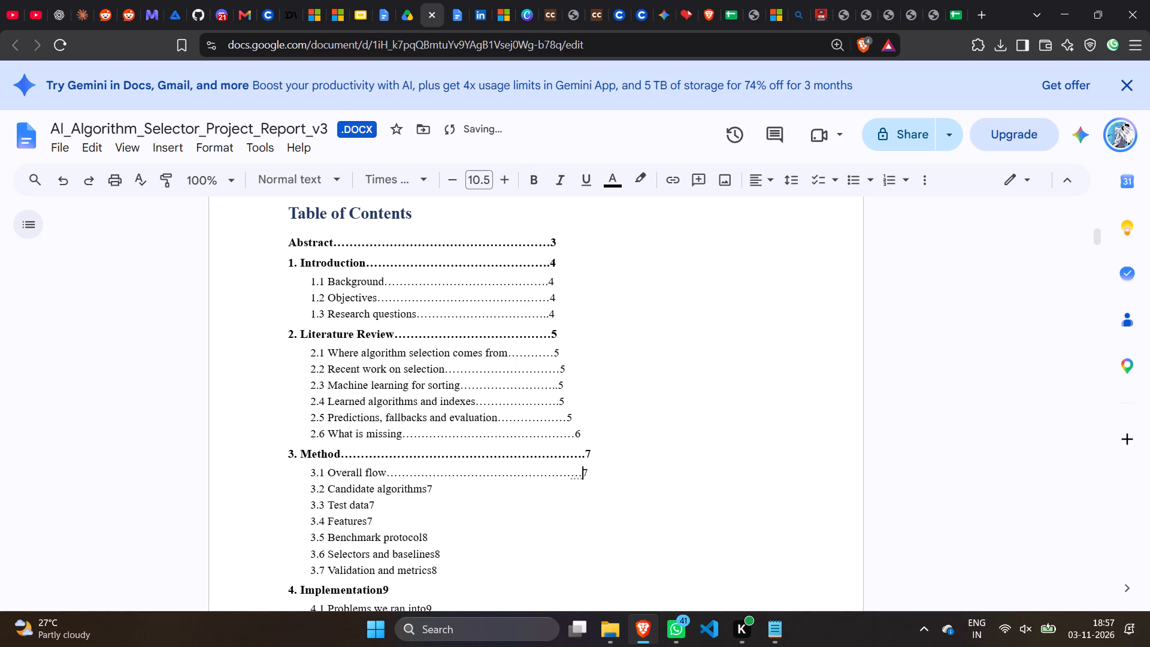
Insert leader dots before the page number of "3.2 Candidate algorithms", roughly aligning the number with the 3.1 entry.
left_click(426, 484)
key("period")
key("period")
key("period")
key("period")
key("period")
key("period")
key("period")
key("period")
key("period")
key("period")
key("period")
key("period")
key("period")
key("period")
key("period")
key("period")
key("period")
key("period")
key("period")
key("period")
key("period")
Insert leader dots between "3.3 Test data" and its page number, roughly aligning the number with the 3.2 entry.
left_click(368, 506)
key("period")
key("period")
key("period")
key("period")
key("period")
key("period")
key("period")
key("period")
key("period")
key("period")
key("period")
key("period")
key("period")
key("period")
key("period")
key("period")
key("period")
key("period")
key("period")
key("period")
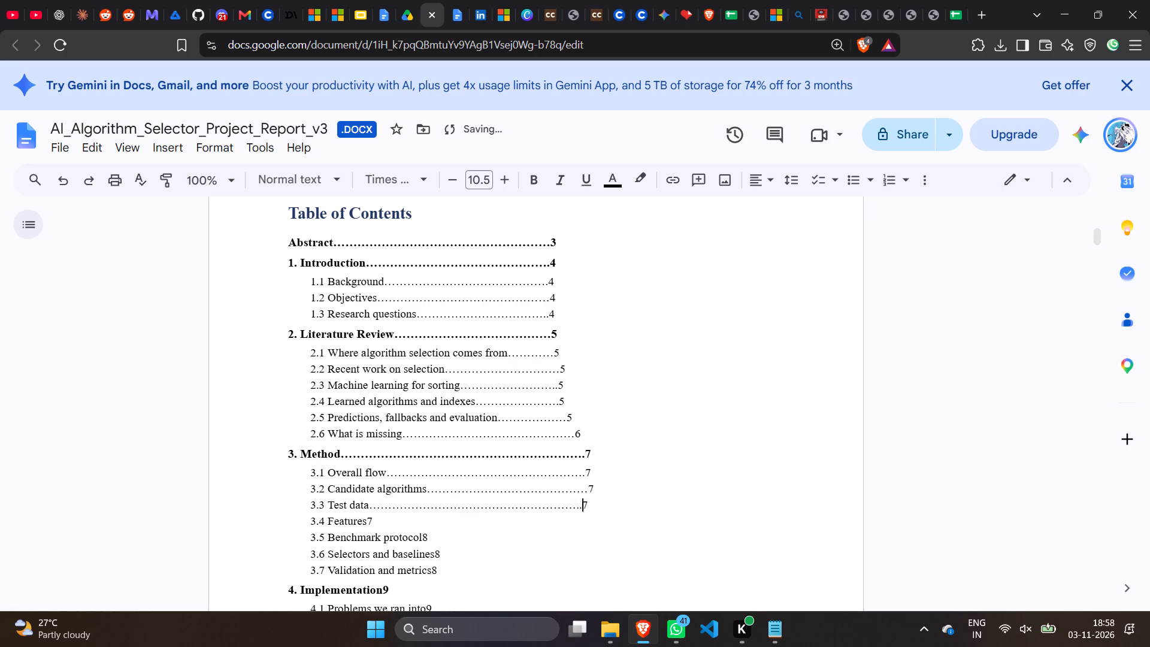
Insert leader dots before the page number of "3.4 Features", roughly aligning the number with the 3.3 entry.
left_click(365, 521)
key("period")
key("period")
key("period")
key("period")
key("period")
key("period")
key("period")
key("period")
key("period")
key("period")
key("period")
key("period")
key("period")
key("period")
key("period")
key("period")
key("period")
key("period")
key("period")
key("period")
Insert leader dots between "3.5 Benchmark protocol" and its page number, ending close to the 3.4 entry's number.
left_click(421, 536)
key("period")
key("period")
key("period")
key("period")
key("period")
key("period")
key("period")
key("period")
key("period")
key("period")
key("period")
key("period")
key("period")
key("period")
key("period")
key("period")
key("period")
key("period")
key("period")
key("period")
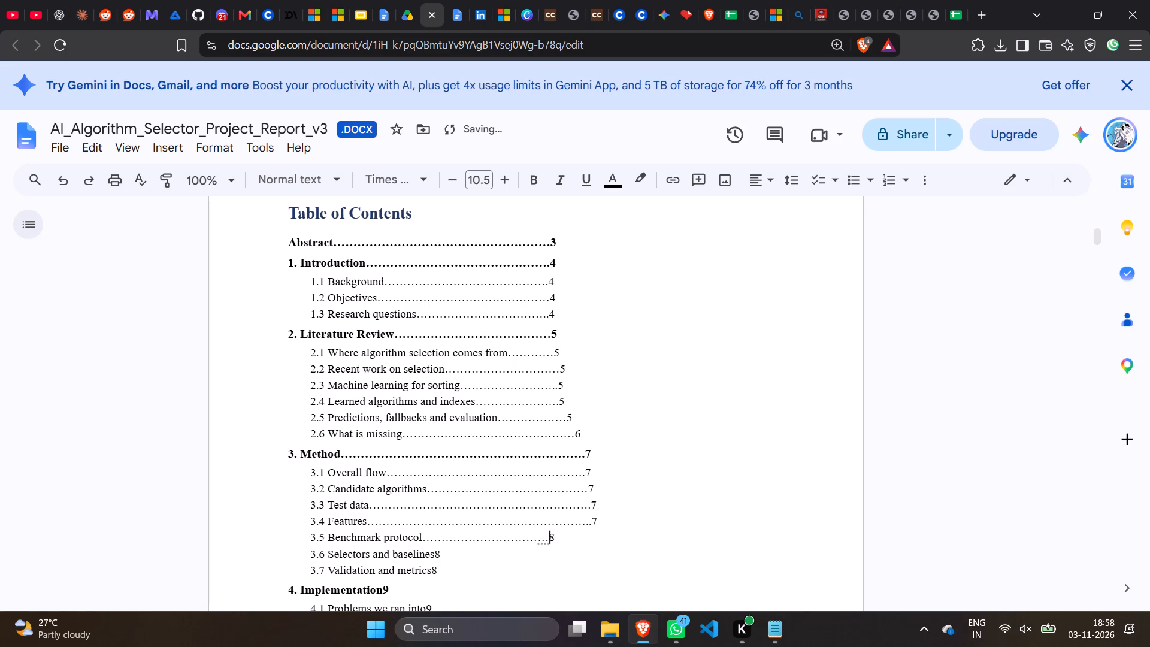
Insert leader dots before the page number of "3.6 Selectors and baselines", ending slightly short of the 3.5 entry.
left_click(434, 551)
key("period")
key("period")
key("period")
key("period")
key("period")
key("period")
key("period")
key("period")
key("period")
key("period")
key("period")
key("period")
key("period")
key("period")
key("period")
key("period")
key("period")
key("period")
key("period")
key("period")
key("period")
key("period")
Insert leader dots between "3.7 Validation and metrics" and its page number, aligning the number with the 3.6 entry.
left_click(431, 570)
key("period")
key("period")
key("period")
key("period")
key("period")
key("period")
key("period")
key("period")
key("period")
key("period")
key("period")
key("period")
key("period")
key("period")
key("period")
key("period")
key("period")
key("period")
key("period")
key("period")
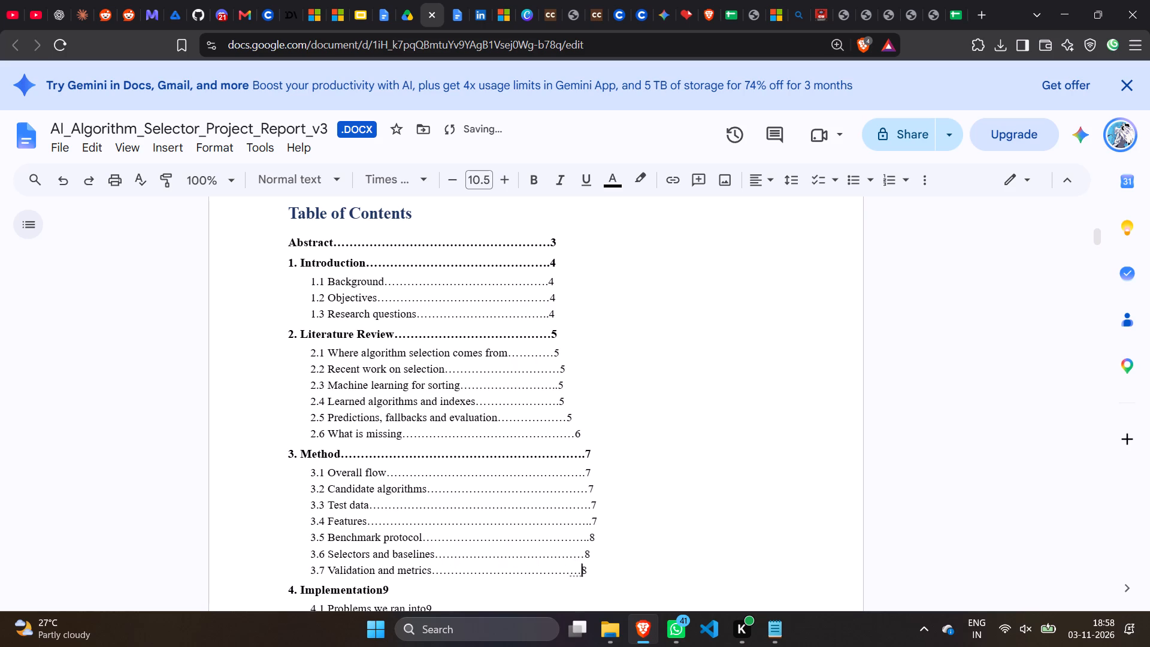
key("period")
Insert leader dots between the "4. Implementation" heading entry and its page number, ending slightly beyond the 3.7 entry.
left_click(383, 593)
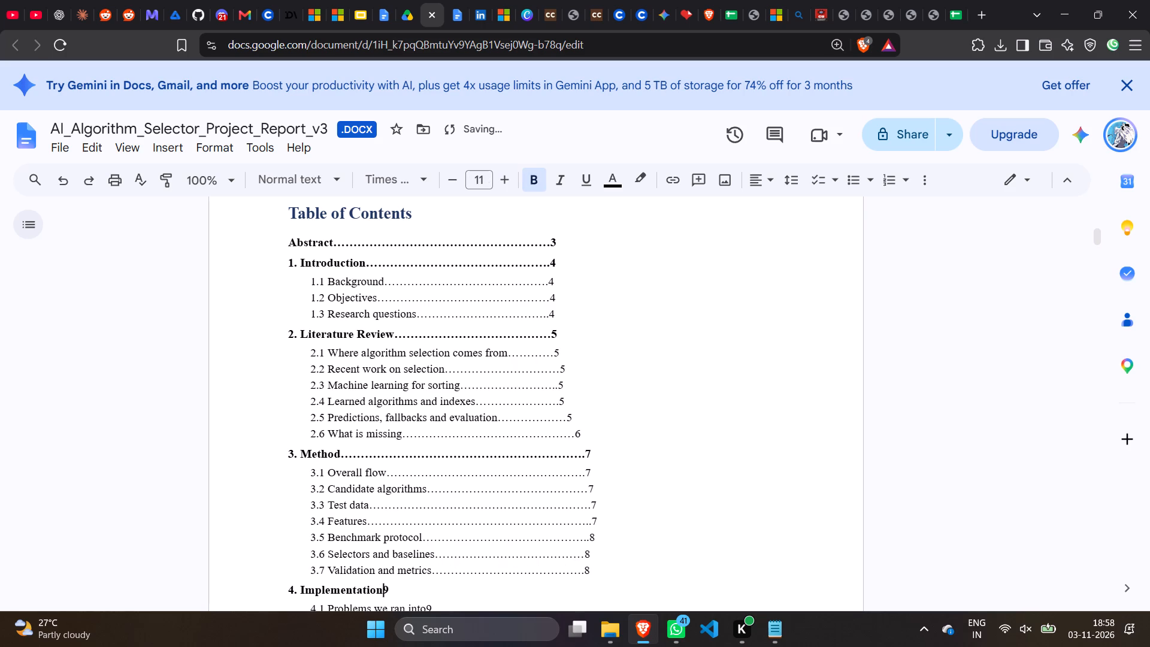
key("period")
key("period")
key("period")
key("period")
key("period")
key("period")
key("period")
key("period")
key("period")
key("period")
key("period")
key("period")
key("period")
key("period")
key("period")
key("period")
key("period")
key("period")
key("period")
key("period")
type("...")
Insert leader dots before the page number of "4.1 Problems we ran into", roughly aligning the number with the Implementation entry.
scroll(407, 551, "down", 3)
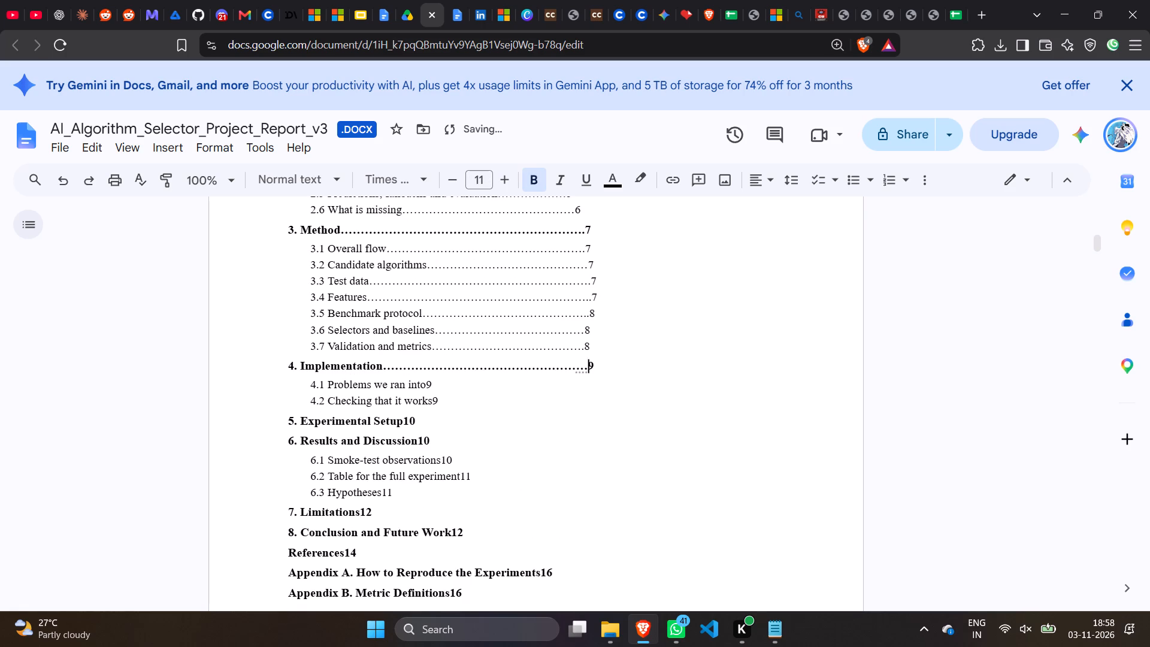
left_click(427, 386)
key("period")
key("period")
key("period")
key("period")
key("period")
key("period")
key("period")
key("period")
key("period")
key("period")
key("period")
key("period")
key("period")
key("period")
key("period")
key("period")
key("period")
key("period")
key("period")
key("period")
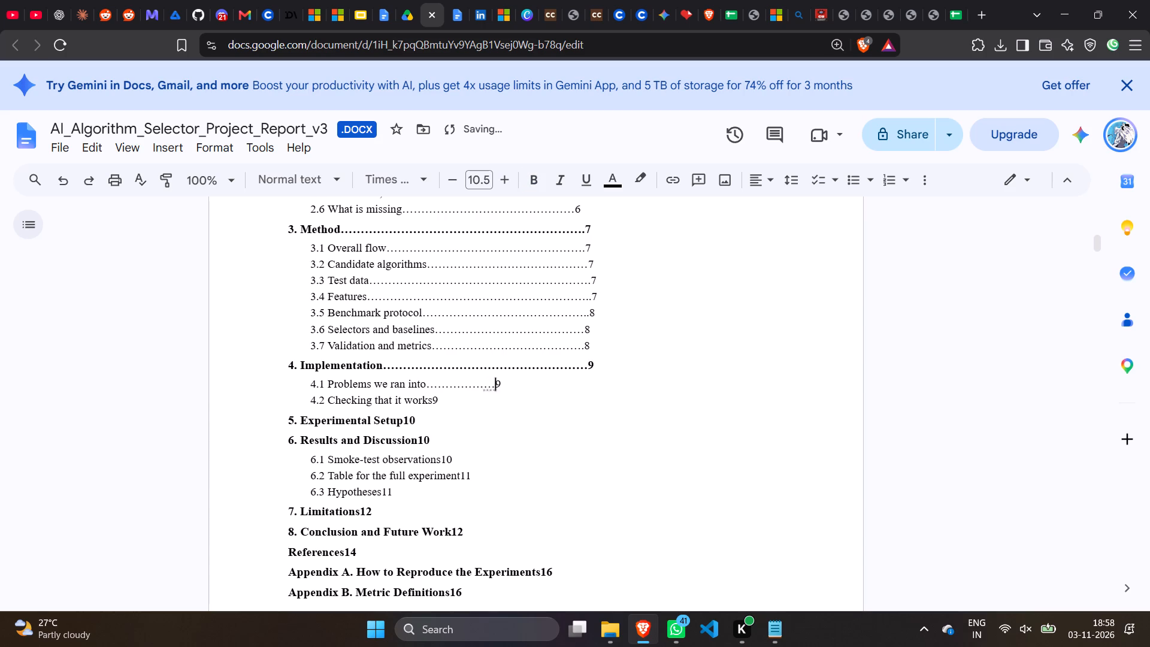
type("..")
Insert leader dots before the page number of "4.2 Checking that it works", ending slightly beyond the 4.1 entry.
left_click(435, 403)
key("period")
key("period")
key("period")
key("period")
key("period")
key("period")
key("period")
key("period")
key("period")
key("period")
key("period")
key("period")
key("period")
key("period")
key("period")
key("period")
key("period")
key("period")
key("period")
key("period")
Insert leader dots between the "5. Experimental Setup" heading entry and its page number, ending slightly beyond the 4.2 entry.
left_click(408, 425)
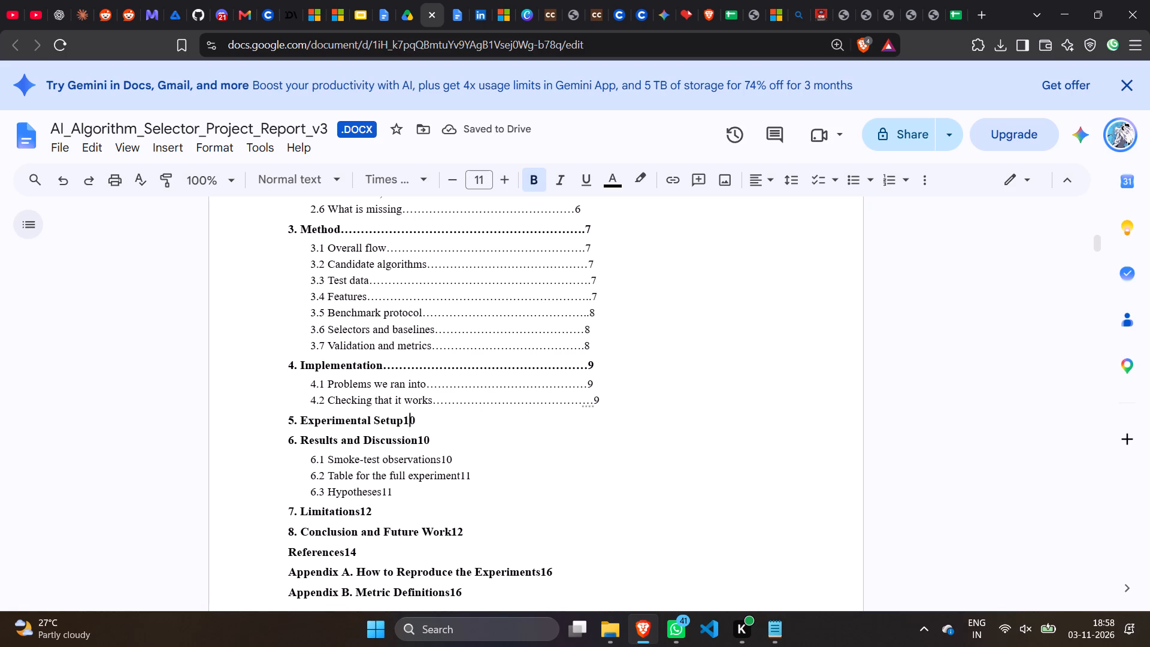
key("Left")
key("period")
key("period")
key("period")
key("period")
key("period")
key("period")
key("period")
key("period")
key("period")
key("period")
key("period")
key("period")
key("period")
key("period")
key("period")
key("period")
key("period")
key("period")
key("period")
key("period")
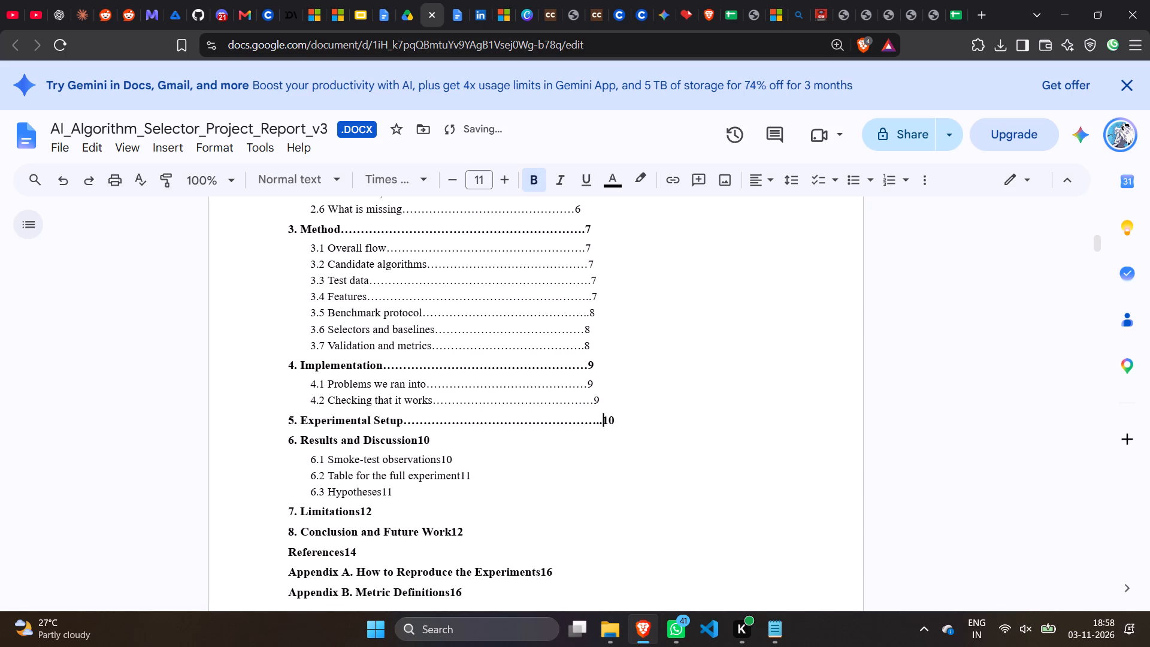
Insert leader dots between the "6. Results and Discussion" heading entry and its page number, ending a little beyond the Experimental Setup entry.
left_click(419, 440)
key("period")
key("period")
key("period")
key("period")
key("period")
key("period")
key("period")
key("period")
key("period")
key("period")
key("period")
key("period")
key("period")
key("period")
key("period")
key("period")
key("period")
key("period")
key("period")
key("period")
Insert leader dots before the page number of "6.1 Smoke-test observations", ending a little beyond the Results and Discussion entry.
left_click(440, 461)
key("period")
key("period")
key("period")
key("period")
key("period")
key("period")
key("period")
key("period")
key("period")
key("period")
key("period")
key("period")
key("period")
key("period")
key("period")
key("period")
key("period")
key("period")
key("period")
key("period")
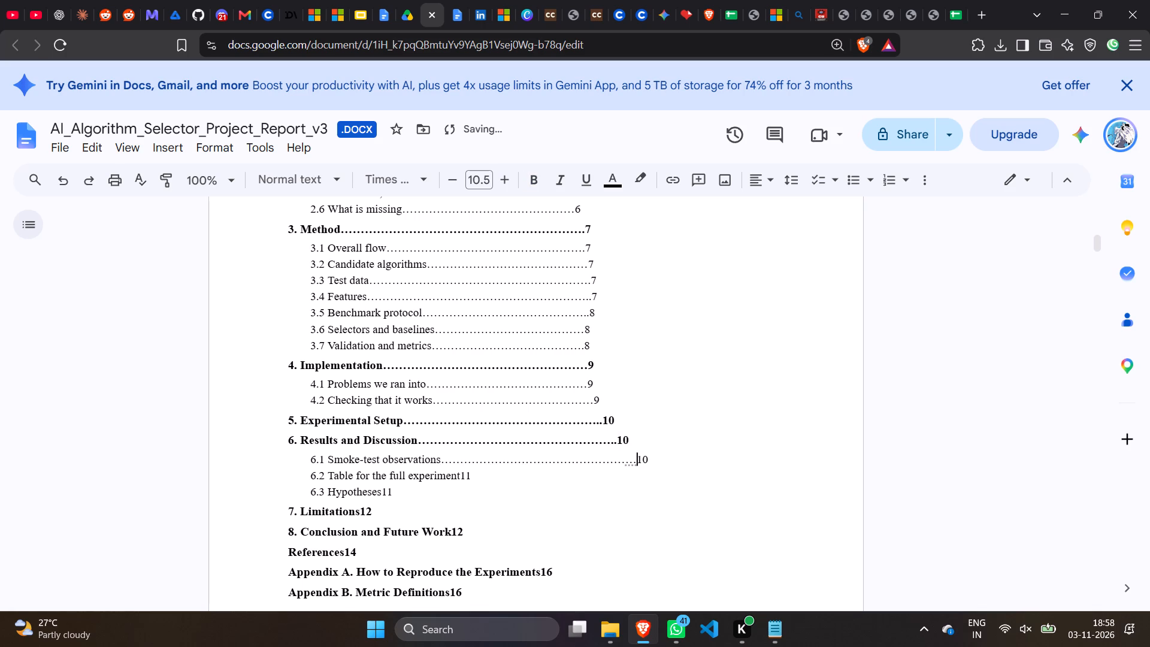
Insert leader dots before the page number of "6.2 Table for the full experiment", ending a little beyond the 6.1 entry.
left_click(461, 475)
key("period")
key("period")
key("period")
key("period")
key("period")
key("period")
key("period")
key("period")
key("period")
key("period")
key("period")
key("period")
key("period")
key("period")
key("period")
key("period")
key("period")
key("period")
key("period")
key("period")
Insert leader dots between "6.3 Hypotheses" and its page number, roughly aligning the number with the 6.2 entry.
left_click(382, 489)
key("period")
key("period")
key("period")
key("period")
key("period")
key("period")
key("period")
key("period")
key("period")
key("period")
key("period")
key("period")
key("period")
key("period")
key("period")
key("period")
key("period")
key("period")
key("period")
key("period")
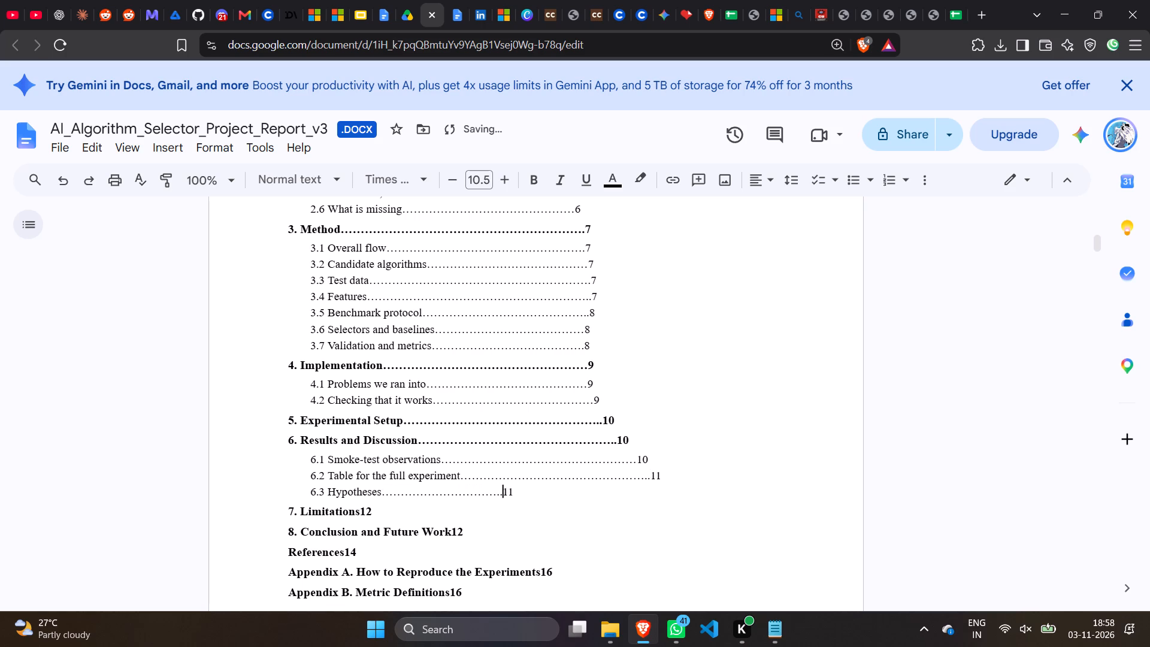
Insert leader dots between the "7. Limitations" heading entry and its page number, ending a little beyond the 6.3 entry.
left_click(361, 512)
key("period")
key("period")
key("period")
key("period")
key("period")
key("period")
key("period")
key("period")
key("period")
key("period")
key("period")
key("period")
key("period")
key("period")
key("period")
key("period")
key("period")
key("period")
key("period")
key("period")
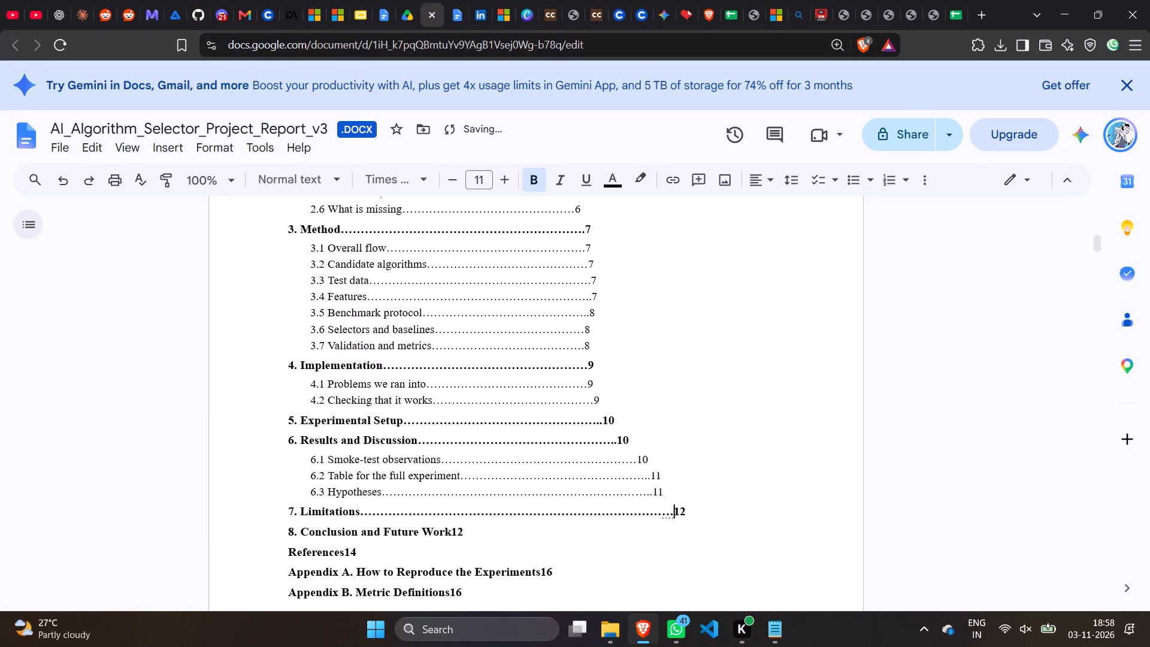
Insert leader dots before the page number of "8. Conclusion and Future Work", ending slightly beyond the Limitations entry.
left_click(452, 531)
key("period")
key("period")
key("period")
key("period")
key("period")
key("period")
key("period")
key("period")
key("period")
key("period")
key("period")
key("period")
key("period")
key("period")
key("period")
key("period")
key("period")
key("period")
key("period")
key("period")
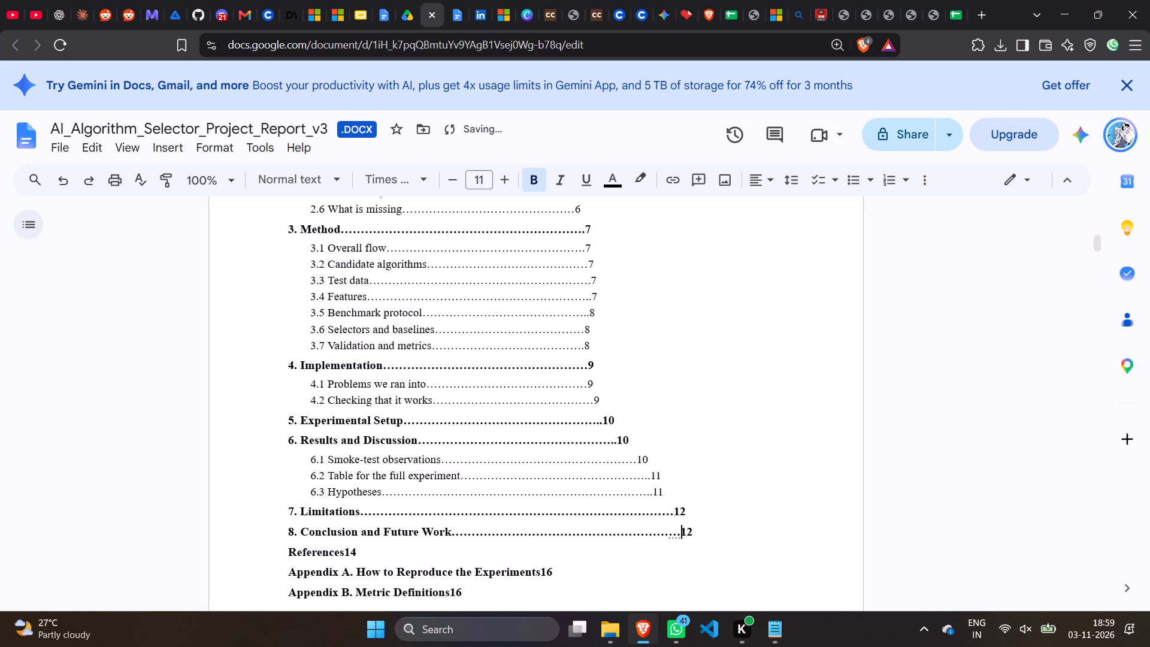
Insert leader dots between the "References" entry and its page number, ending slightly short of the Conclusion and Future Work entry.
left_click(346, 549)
key("period")
key("period")
key("period")
key("period")
key("period")
key("period")
key("period")
key("period")
key("period")
key("period")
key("period")
key("period")
key("period")
key("period")
key("period")
key("period")
key("period")
key("period")
key("period")
key("period")
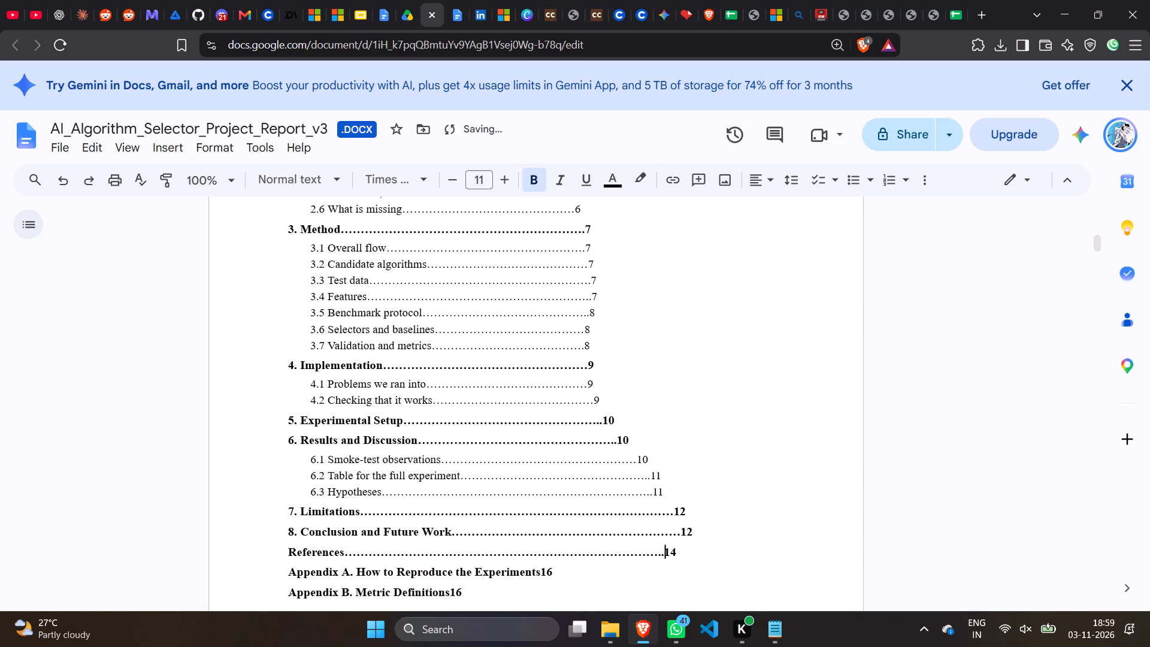
Insert leader dots before the page number of "Appendix A. How to Reproduce the Experiments", roughly aligning it with the Conclusion and Future Work entry.
left_click(539, 576)
key("period")
key("period")
key("period")
key("period")
key("period")
key("period")
key("period")
key("period")
key("period")
key("period")
key("period")
key("period")
key("period")
key("period")
key("period")
key("period")
key("period")
key("period")
key("period")
key("period")
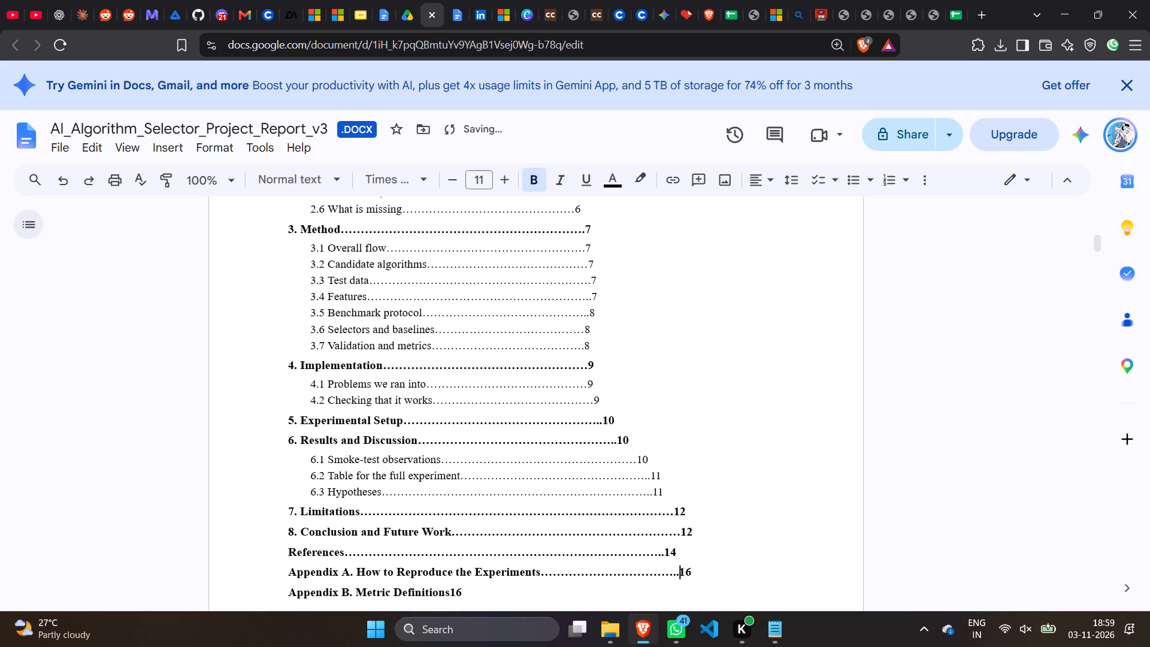
Insert leader dots before the page number of "Appendix B. Metric Definitions", roughly aligning the number with the Appendix A entry.
scroll(559, 582, "down", 2)
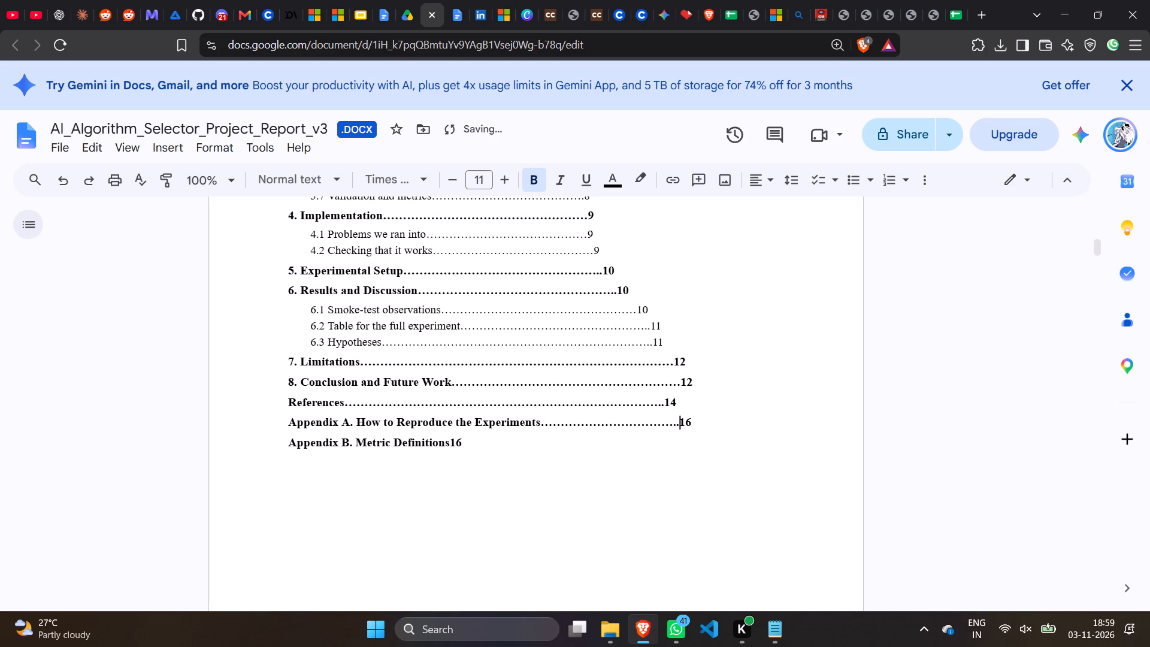
left_click(451, 445)
key("period")
key("period")
key("period")
key("period")
key("period")
key("period")
key("period")
key("period")
key("period")
key("period")
key("period")
key("period")
key("period")
key("period")
key("period")
key("period")
key("period")
key("period")
key("period")
key("period")
Set the font size of the whole document's body text, headings included, to 11.
scroll(518, 444, "up", 3)
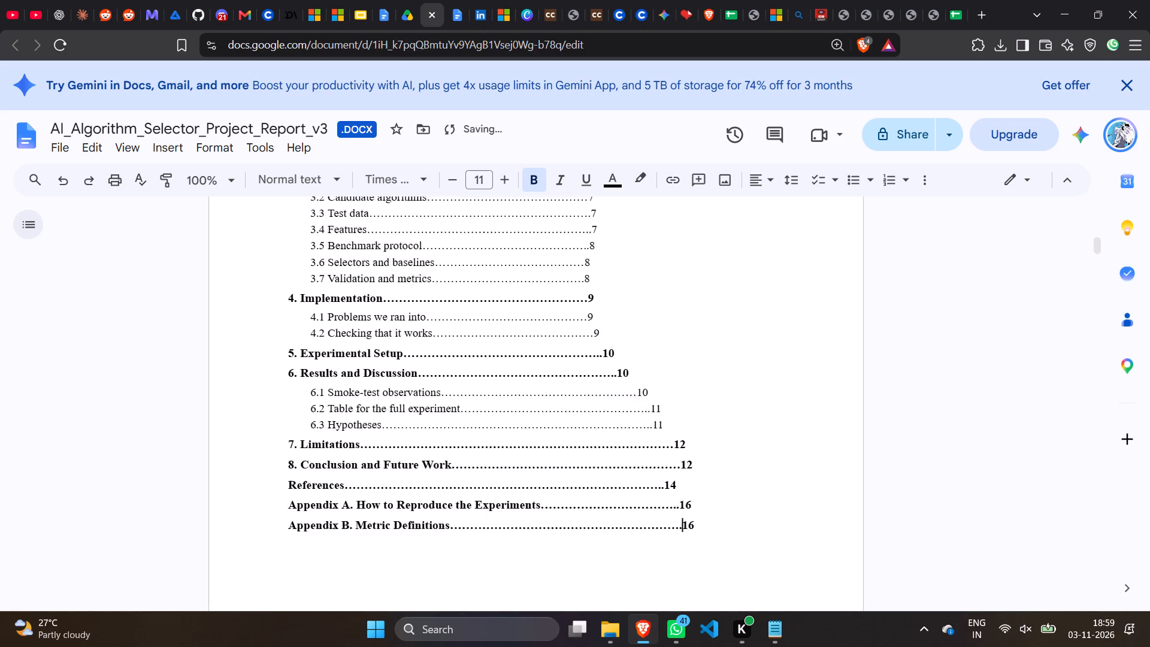
scroll(518, 443, "up", 4)
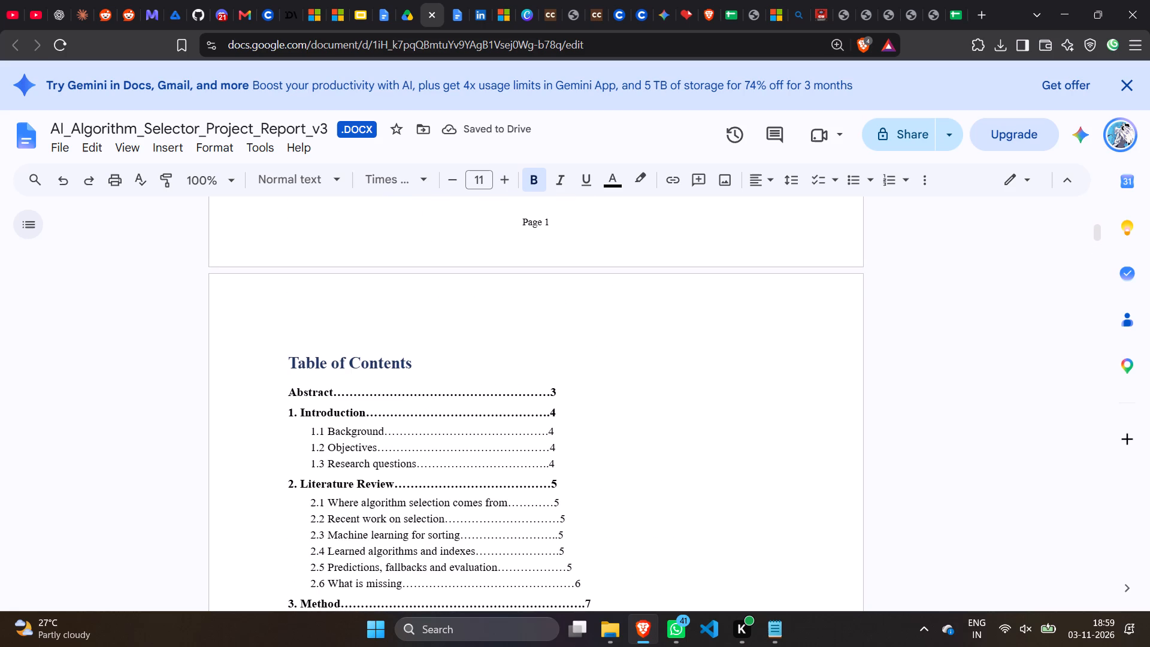
key("ctrl+a")
left_click(471, 183)
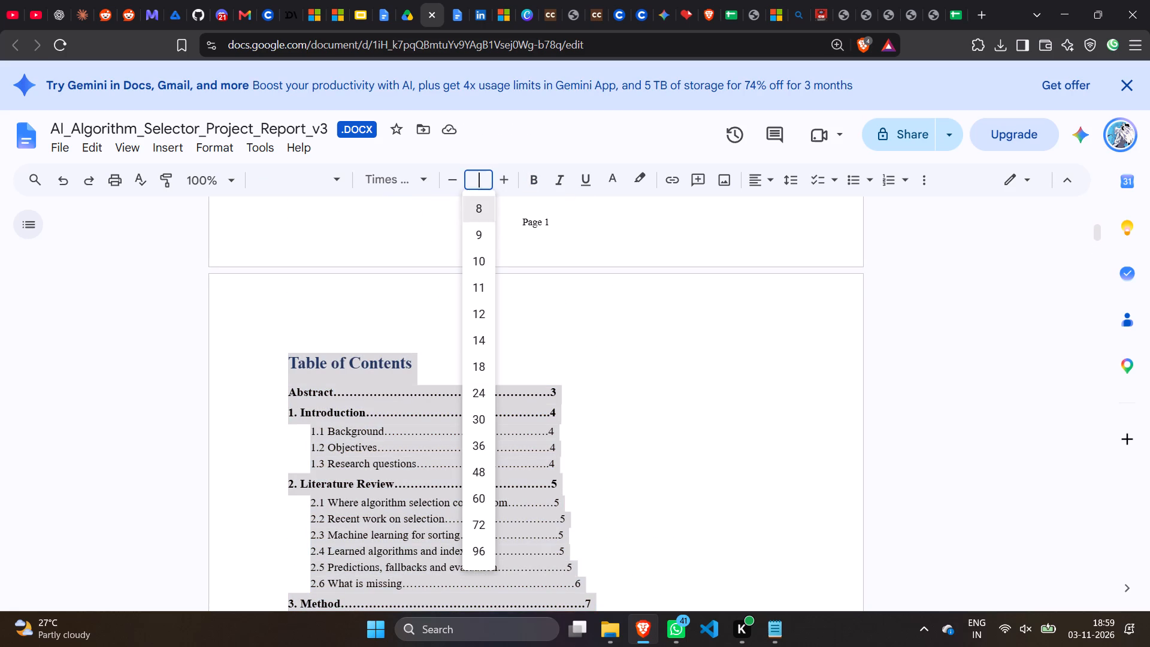
left_click(482, 282)
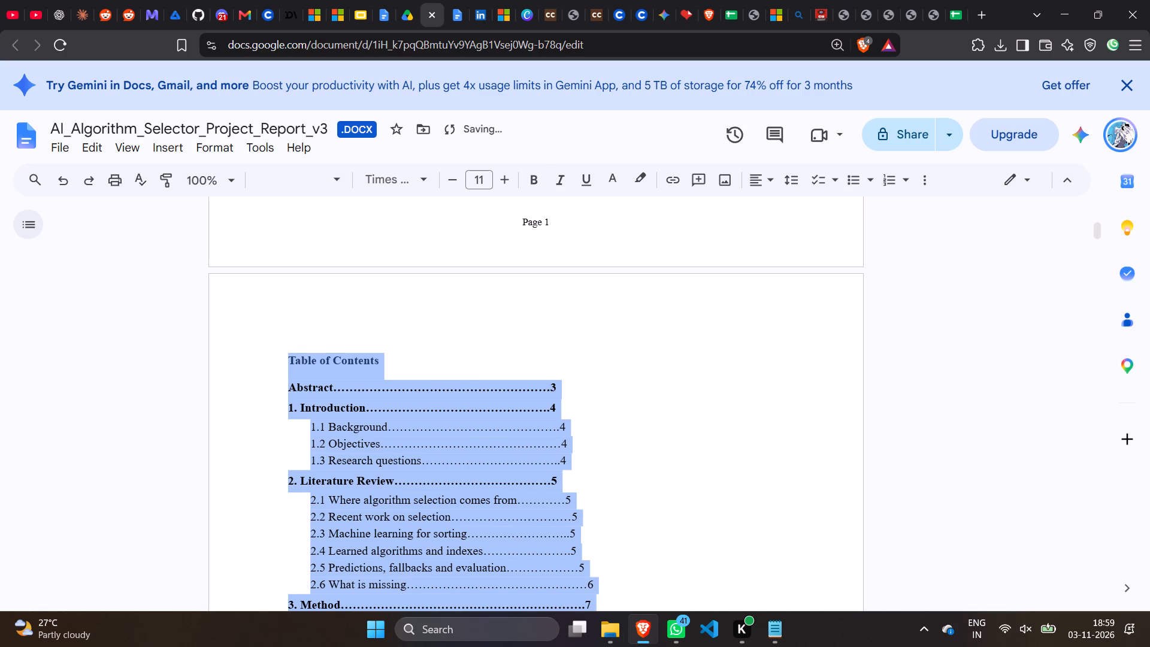
left_click(602, 337)
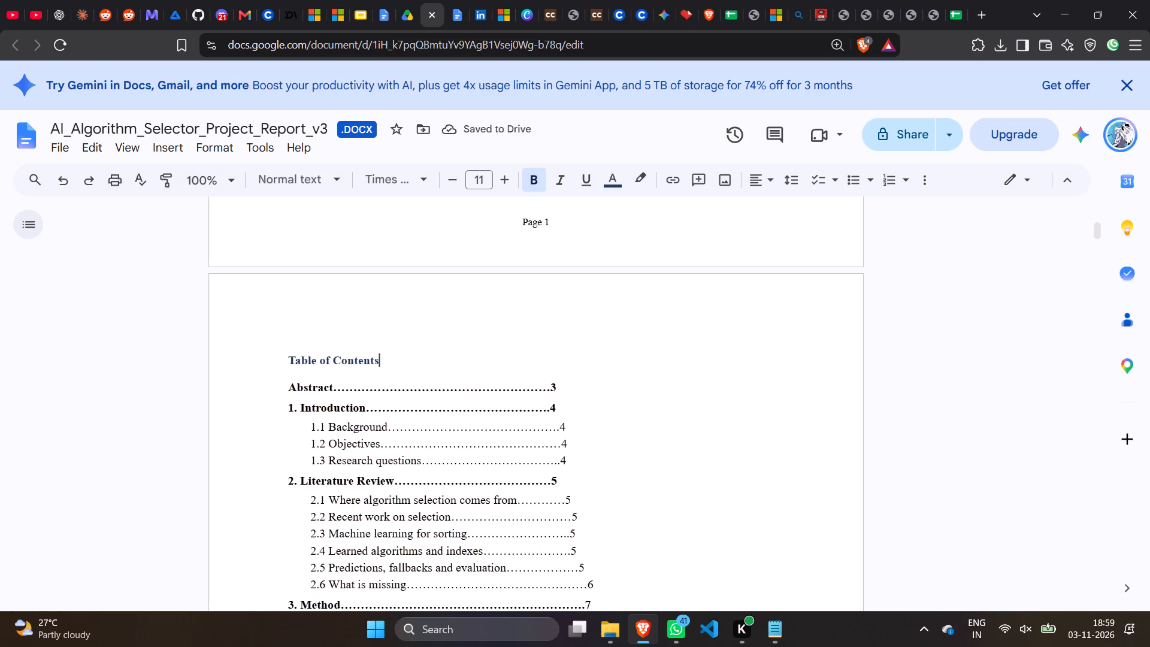
Review the formatting and content of the Abstract and the Introduction, including the objectives and research questions.
scroll(523, 313, "down", 13)
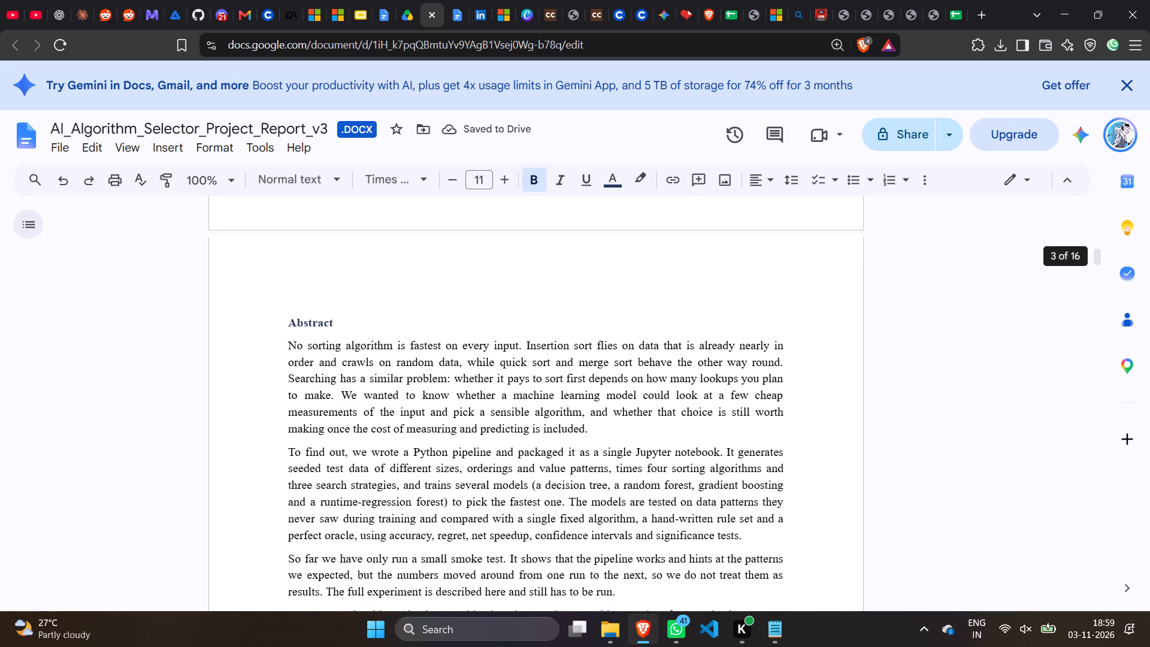
scroll(510, 383, "down", 4)
scroll(509, 380, "up", 3)
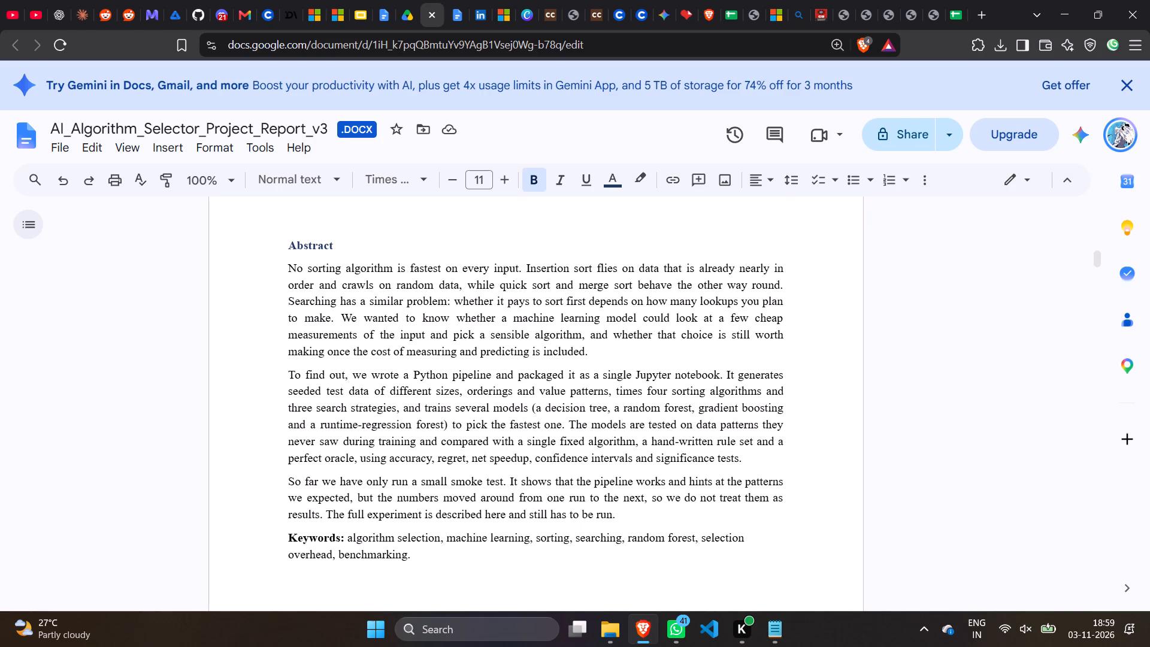
scroll(585, 410, "down", 11)
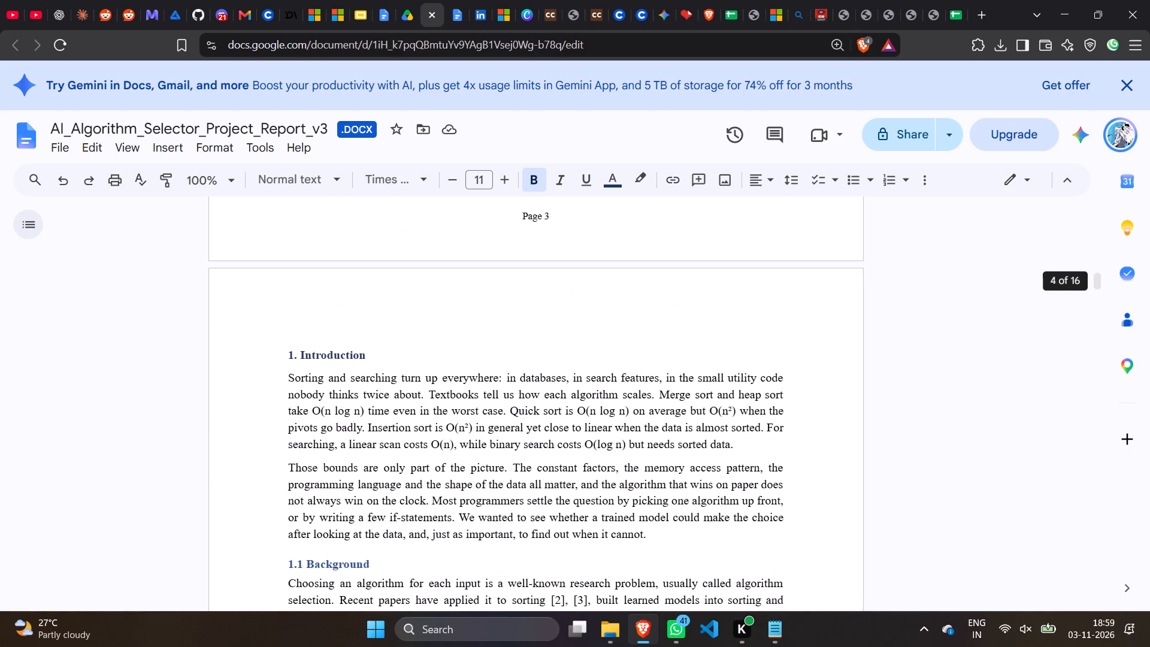
scroll(585, 410, "down", 3)
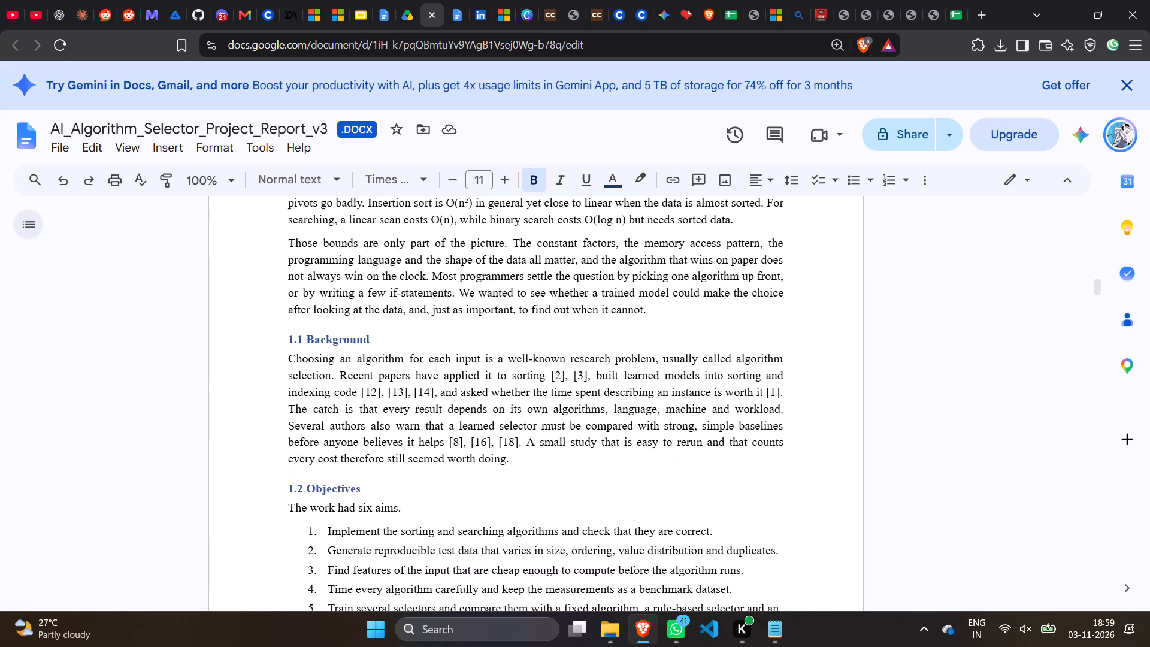
scroll(585, 410, "down", 2)
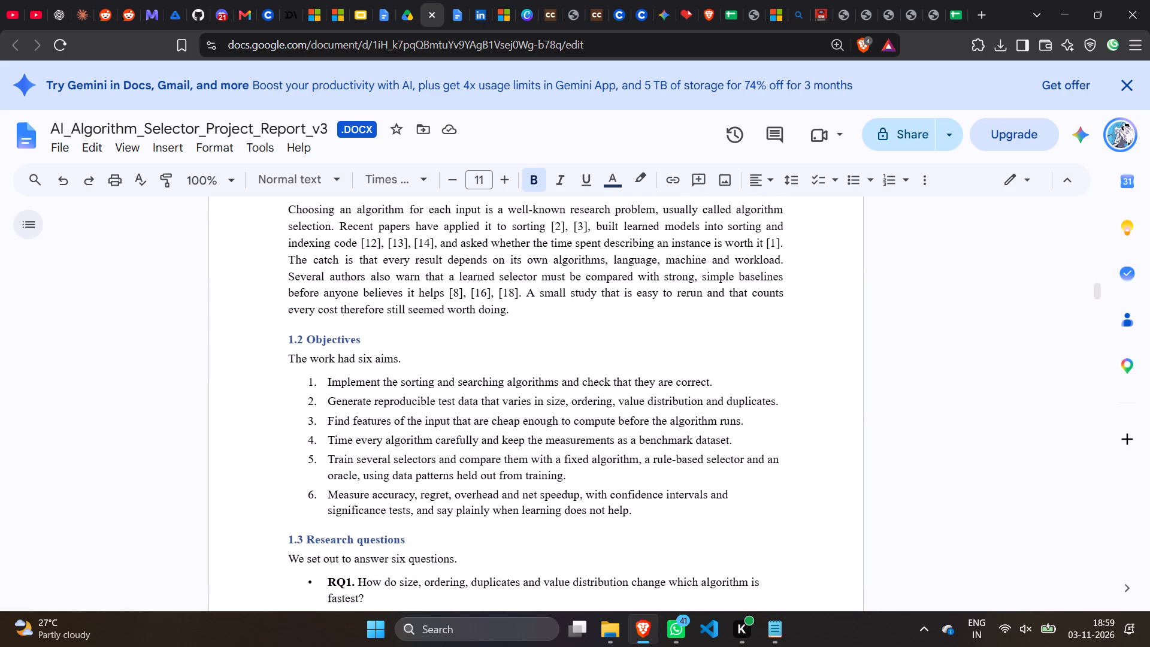
scroll(585, 410, "down", 3)
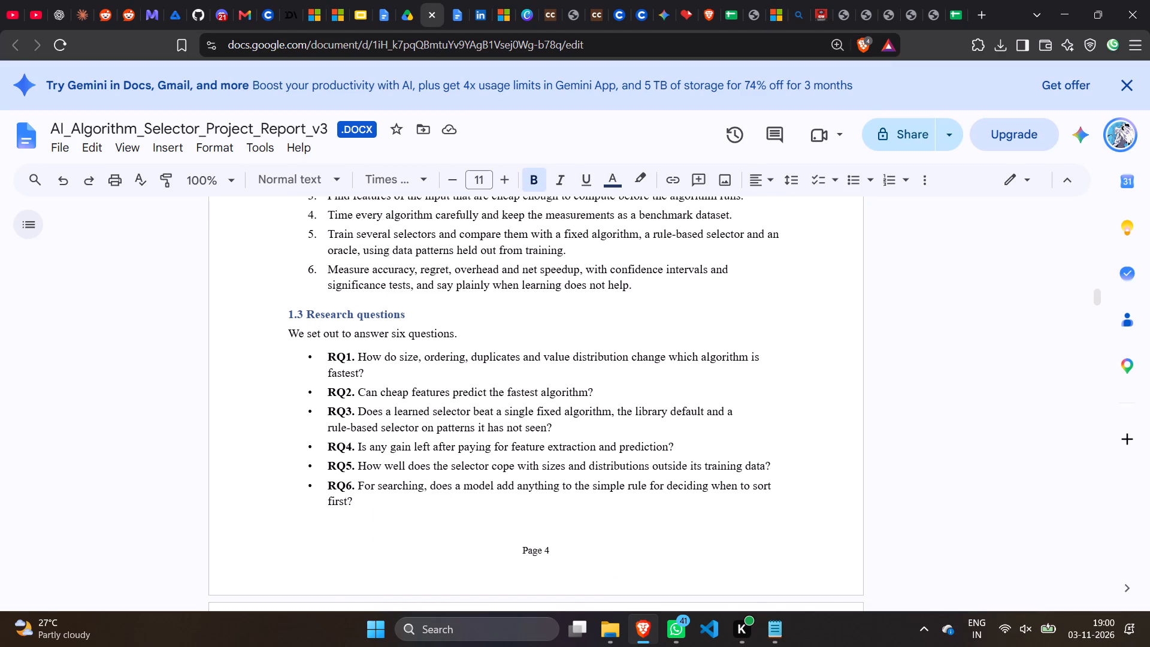
Review the Literature Review section from 2.1 through the related-work summary in Table 1.
scroll(465, 393, "down", 4)
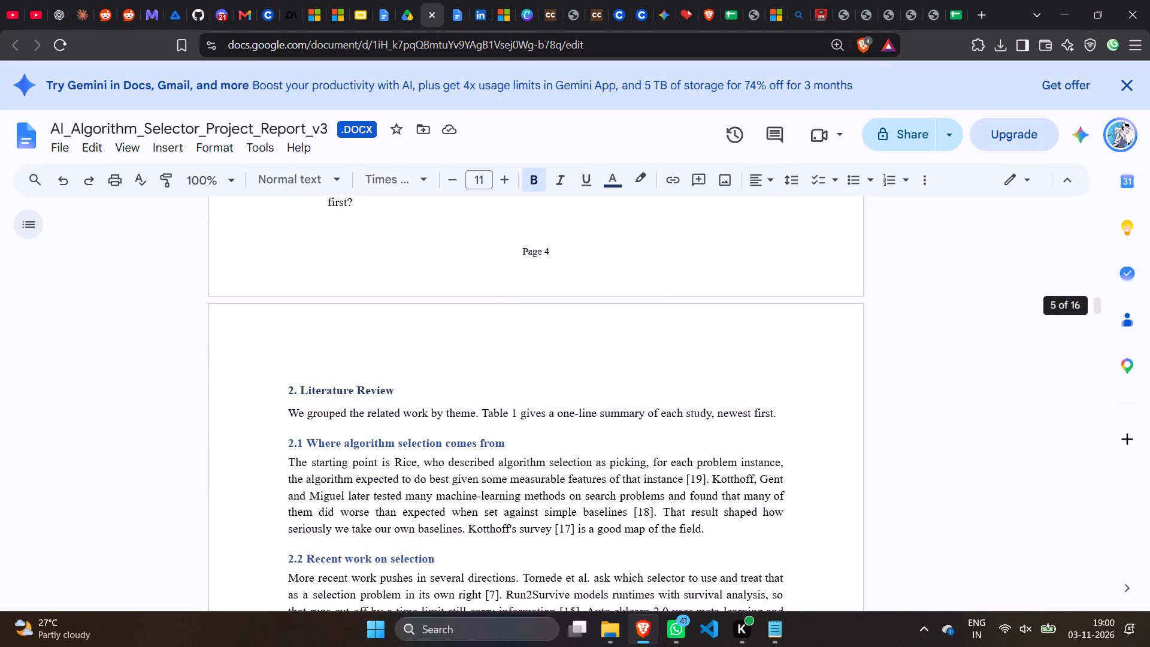
scroll(465, 393, "down", 4)
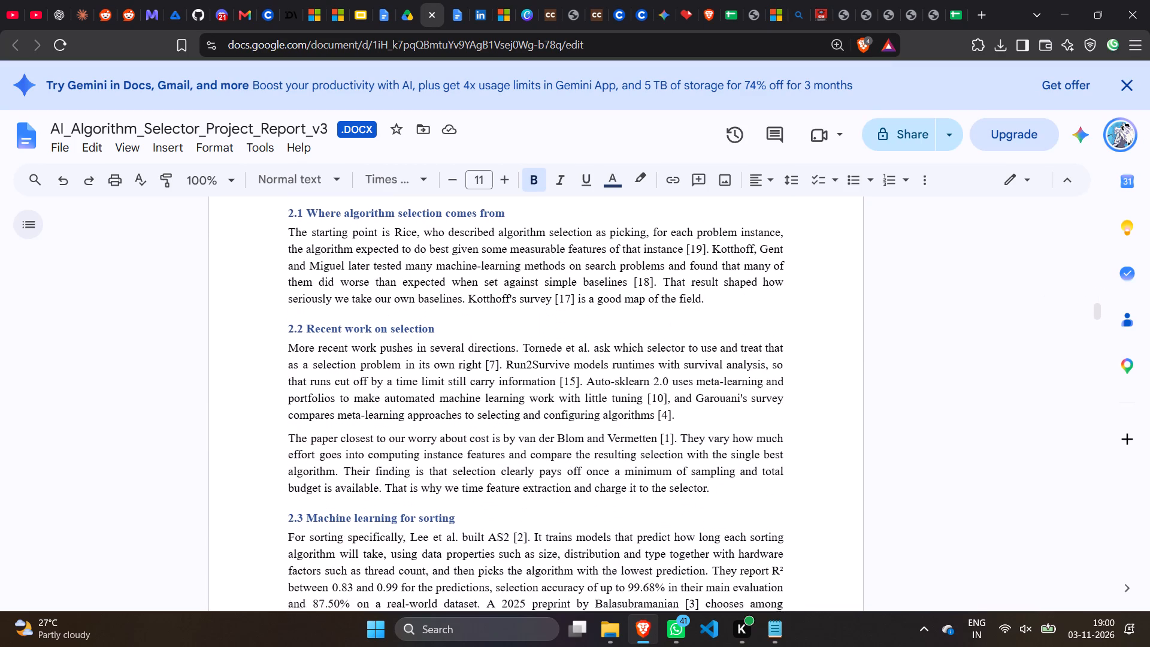
scroll(465, 393, "down", 6)
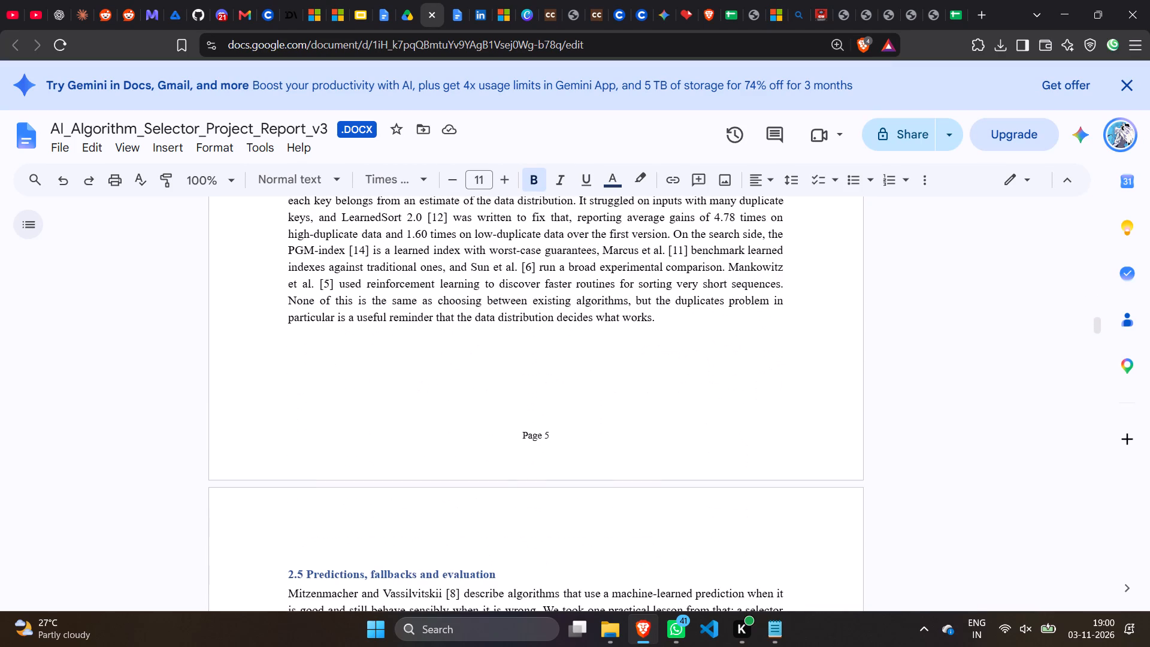
scroll(465, 393, "down", 1)
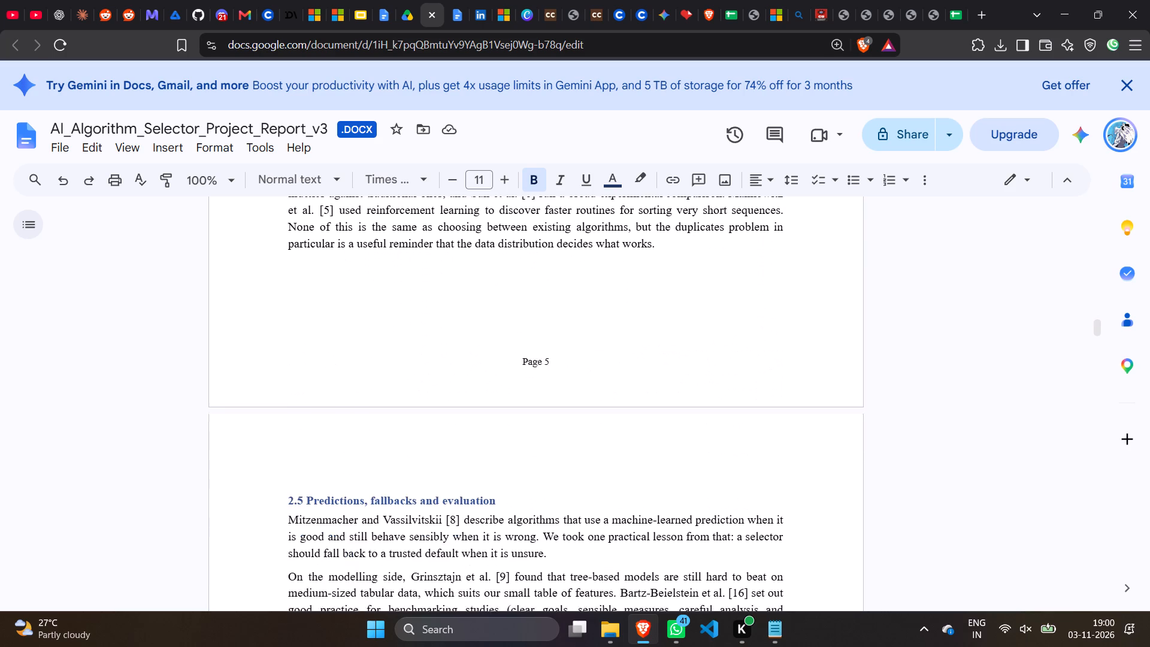
scroll(465, 393, "up", 1)
scroll(465, 393, "down", 6)
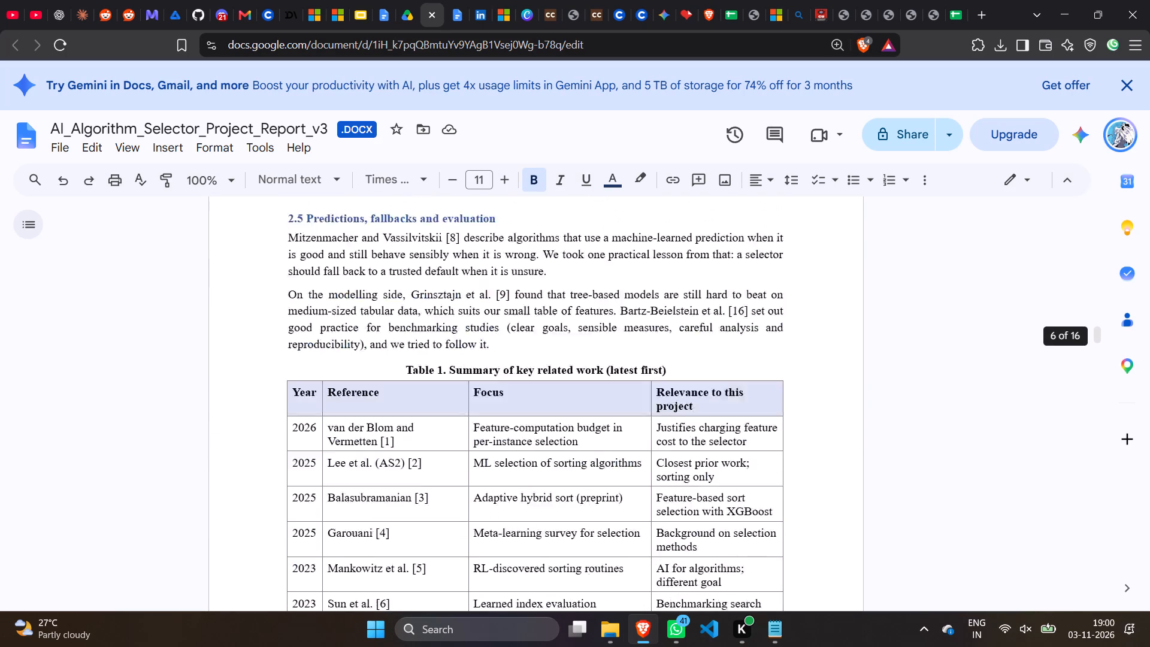
scroll(465, 393, "down", 4)
Delete "(latest first)" from the caption of Table 1 in the Literature Review.
scroll(465, 393, "up", 2)
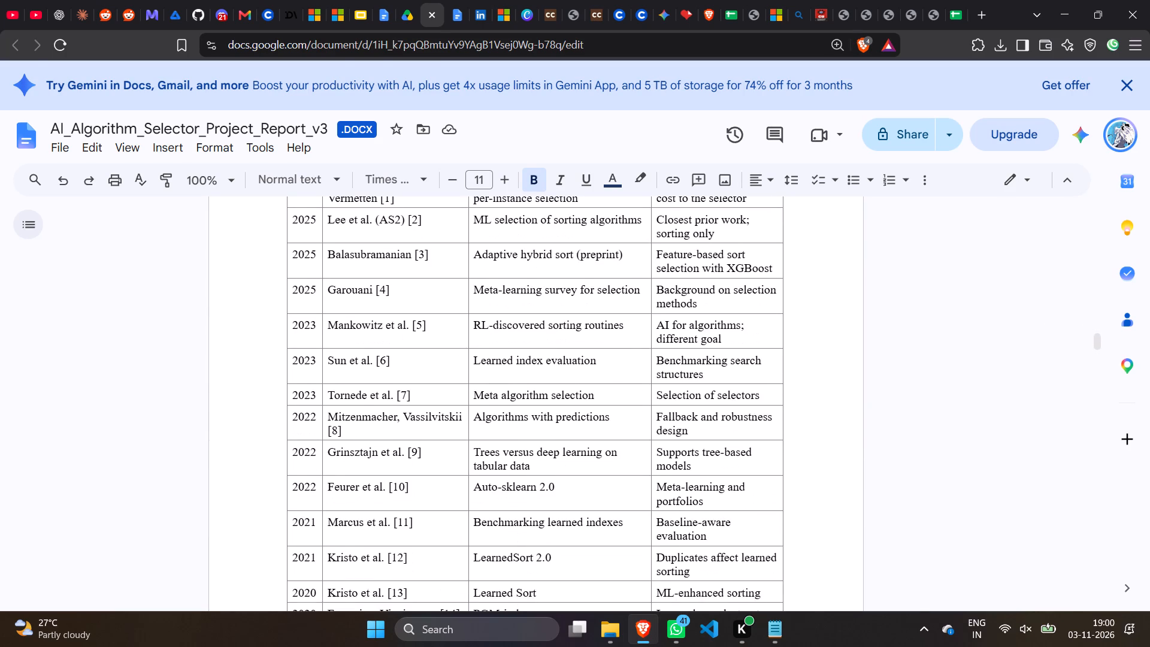
scroll(395, 255, "up", 3)
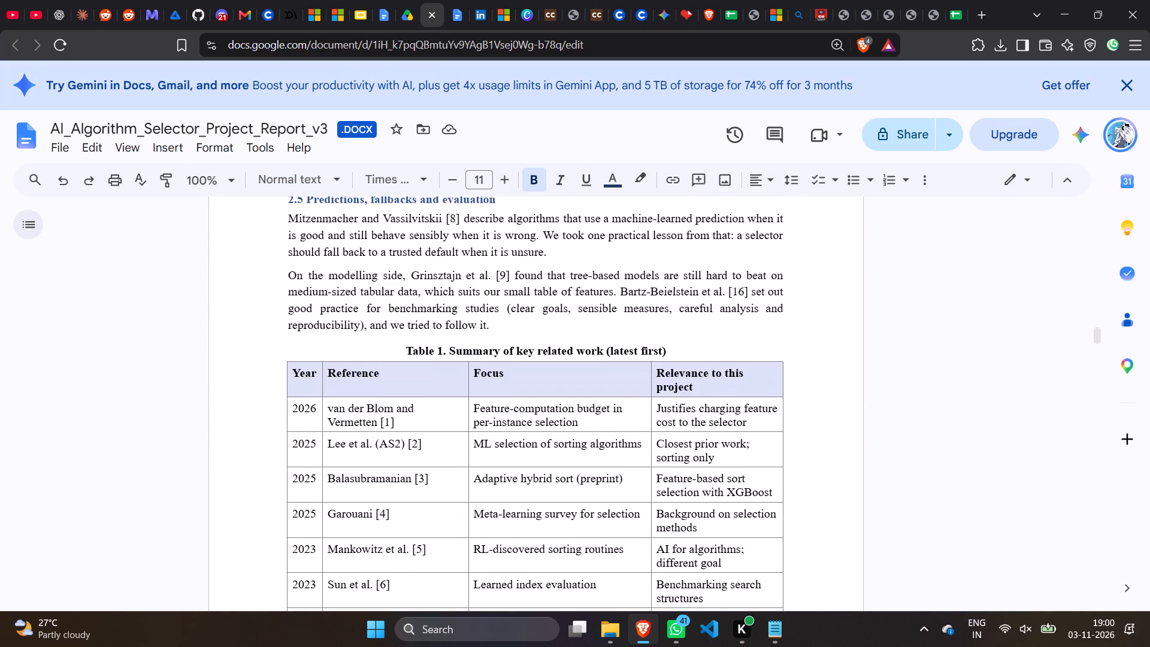
scroll(386, 292, "down", 1)
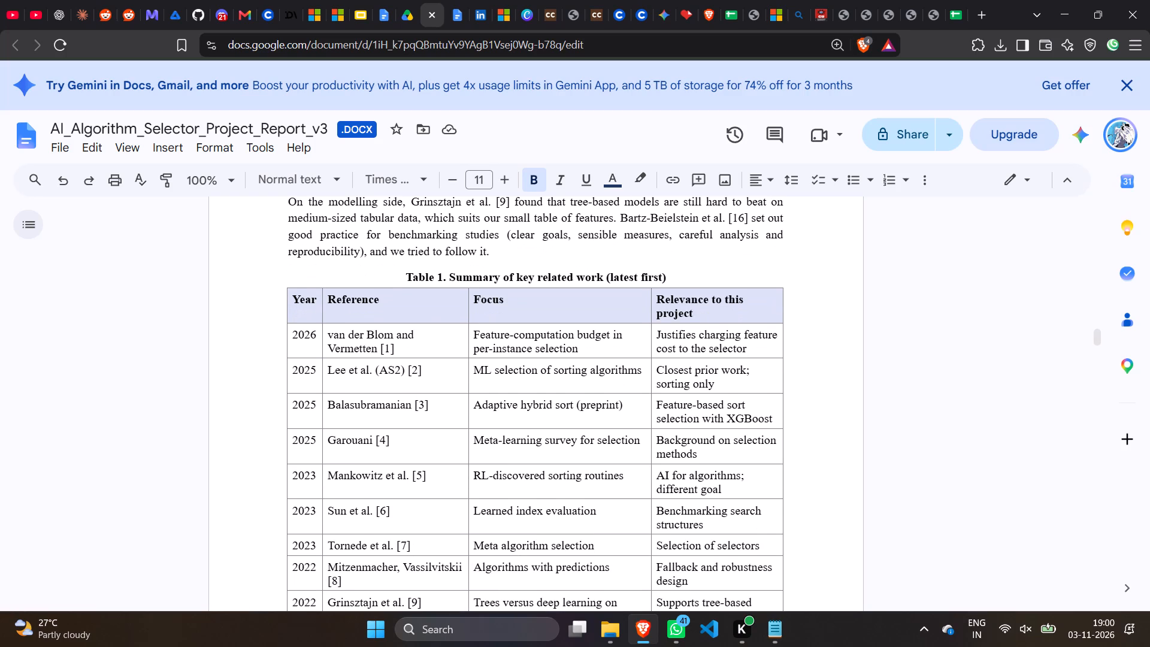
left_click_drag(670, 279, 610, 275)
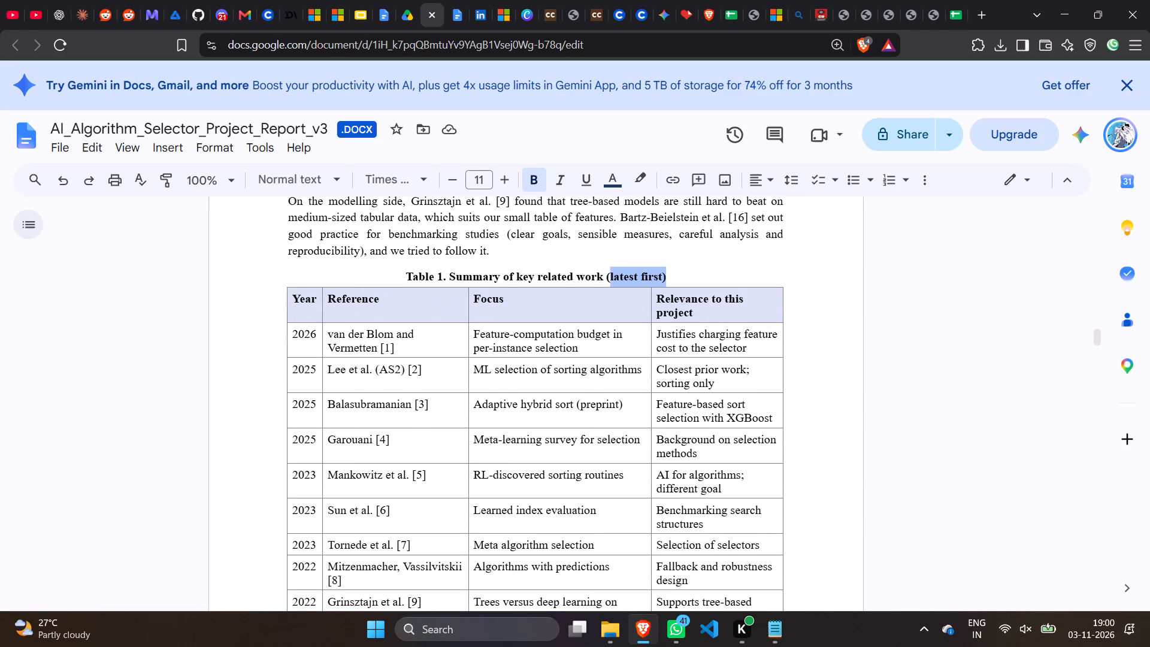
left_click_drag(610, 275, 608, 276)
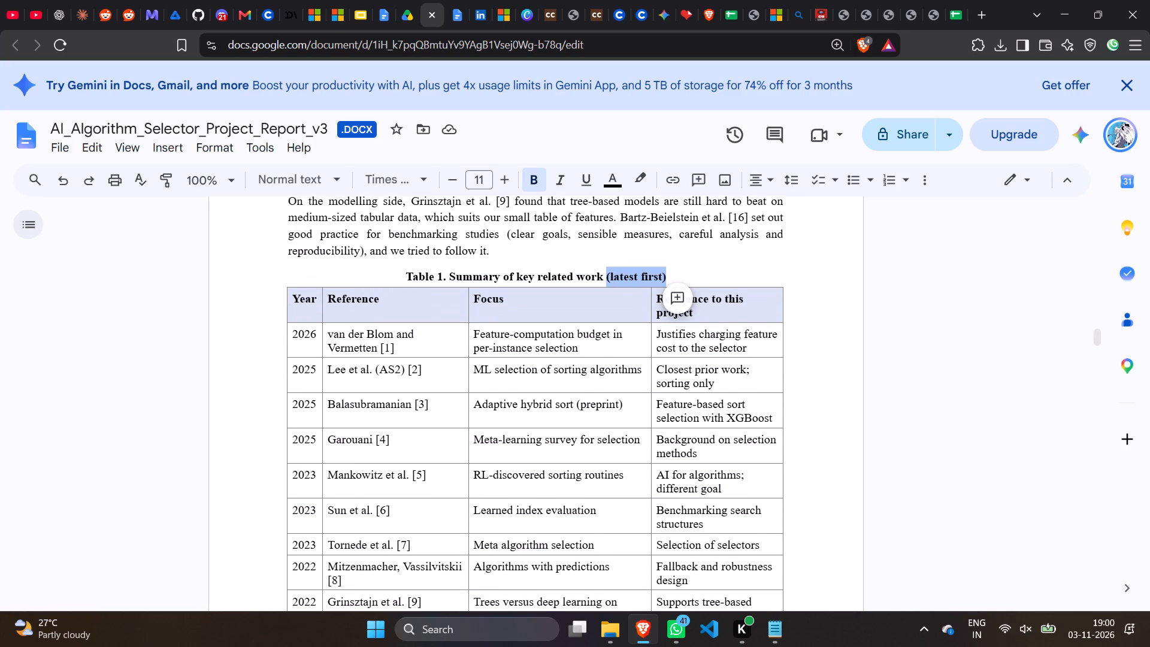
key("BackSpace")
Examine the Table 1 caption, its related-work rows and the surrounding section 2.5 text on page 6.
scroll(608, 276, "up", 3)
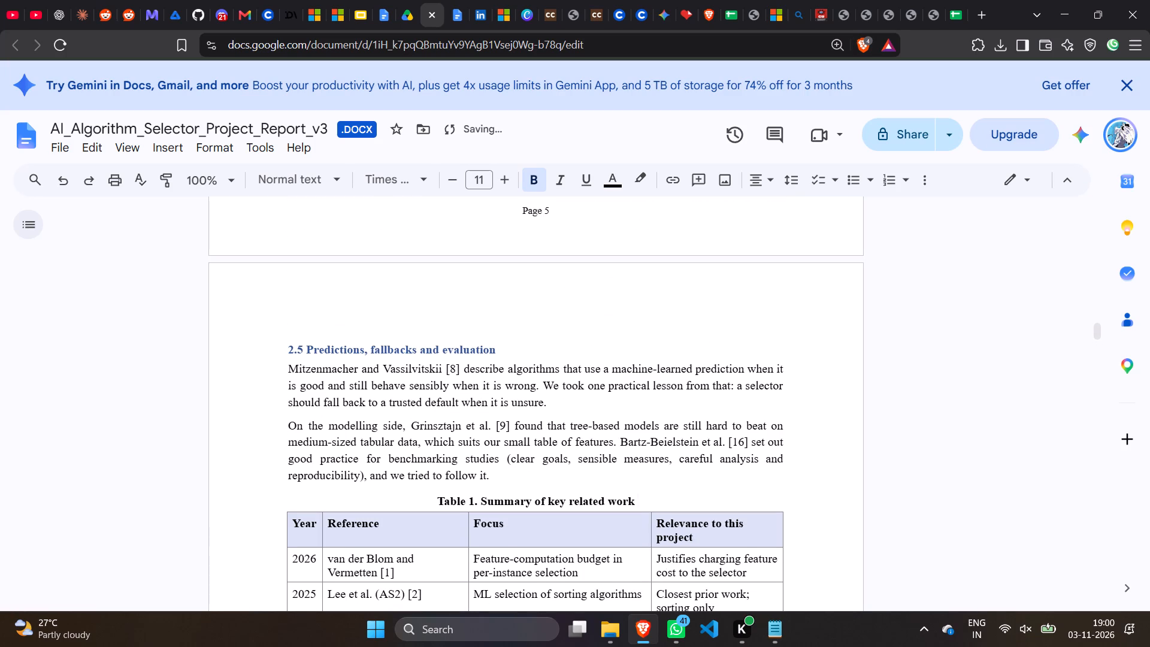
scroll(534, 336, "down", 1)
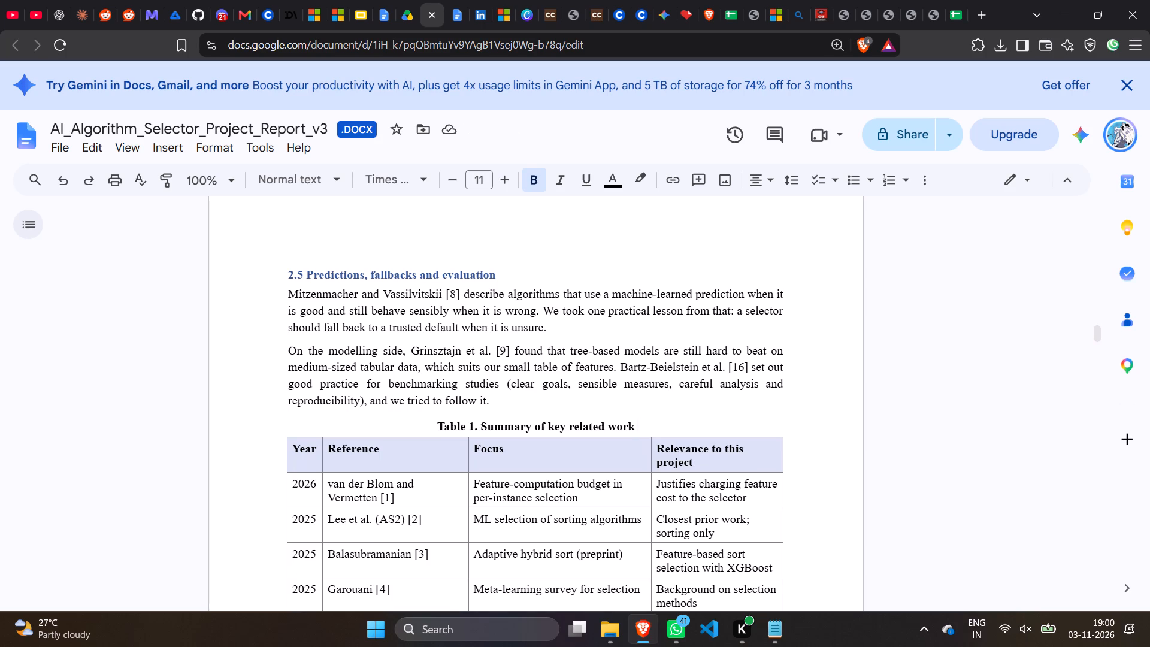
scroll(534, 336, "down", 2)
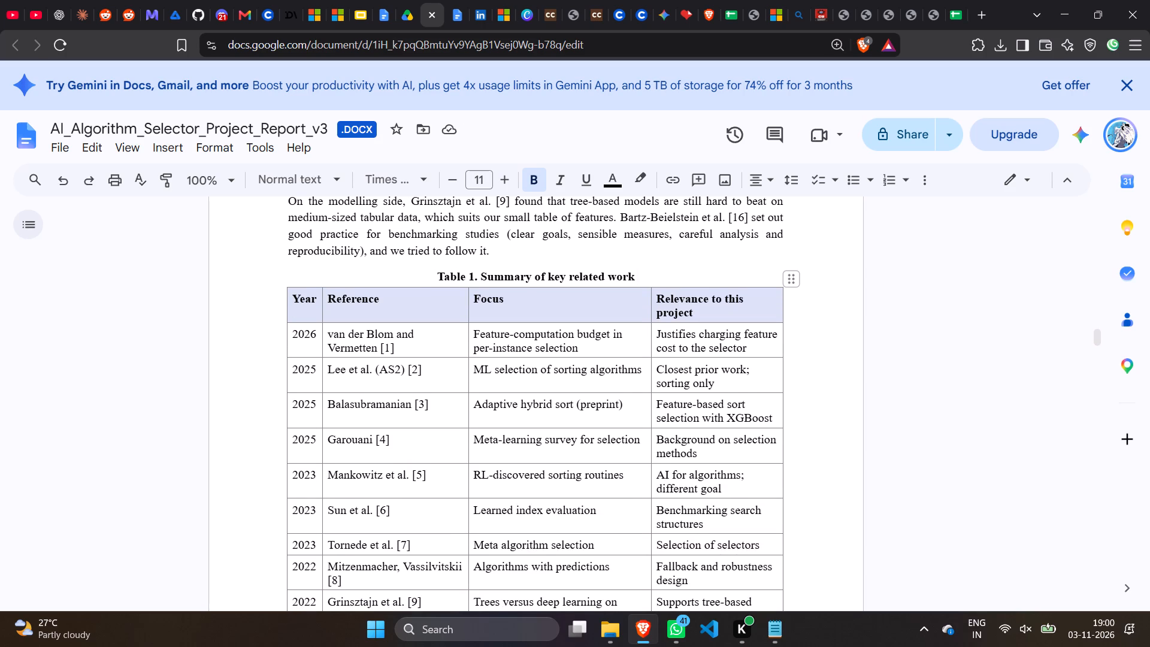
scroll(535, 335, "up", 2)
scroll(535, 335, "down", 3)
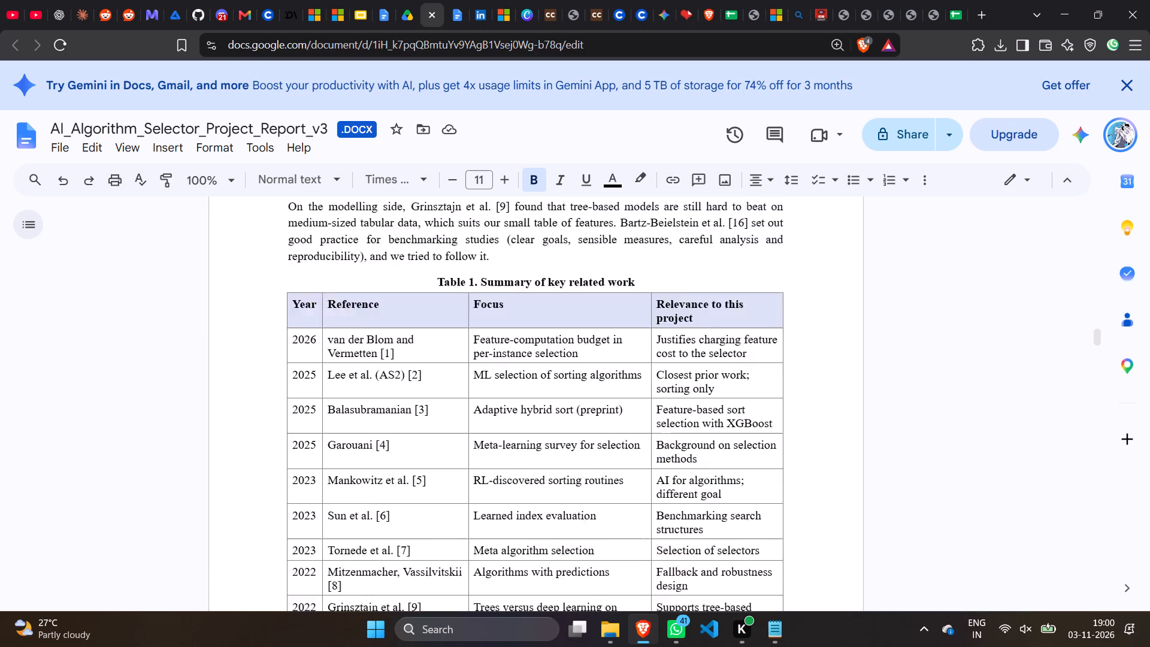
scroll(535, 335, "down", 1)
scroll(535, 335, "up", 4)
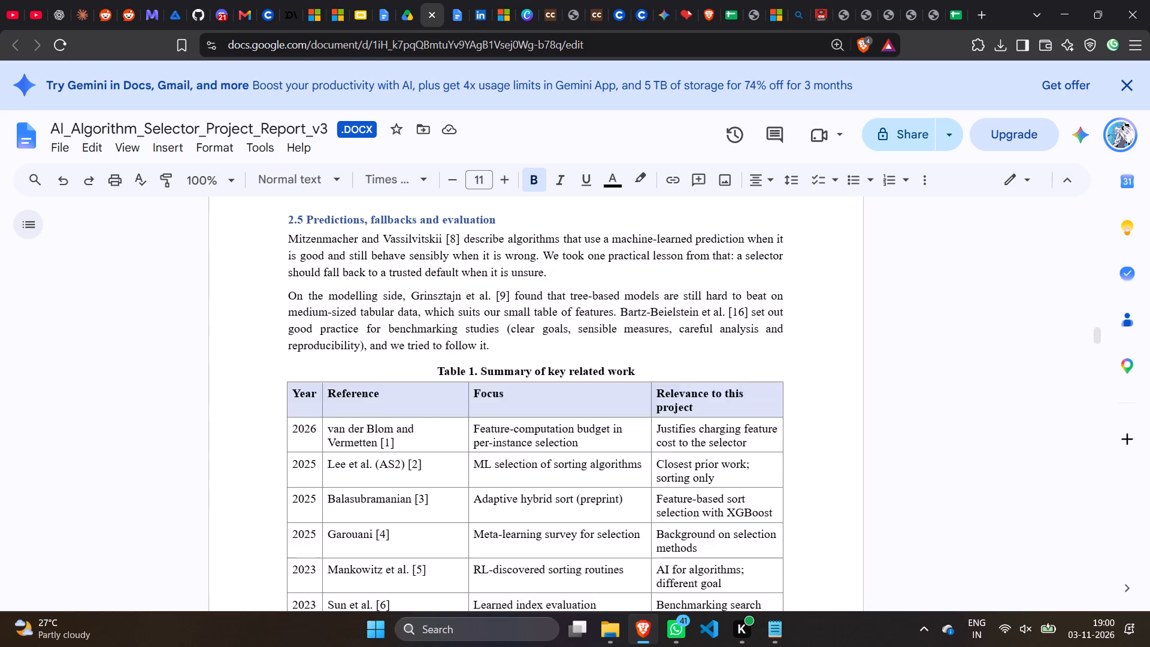
scroll(513, 337, "down", 4)
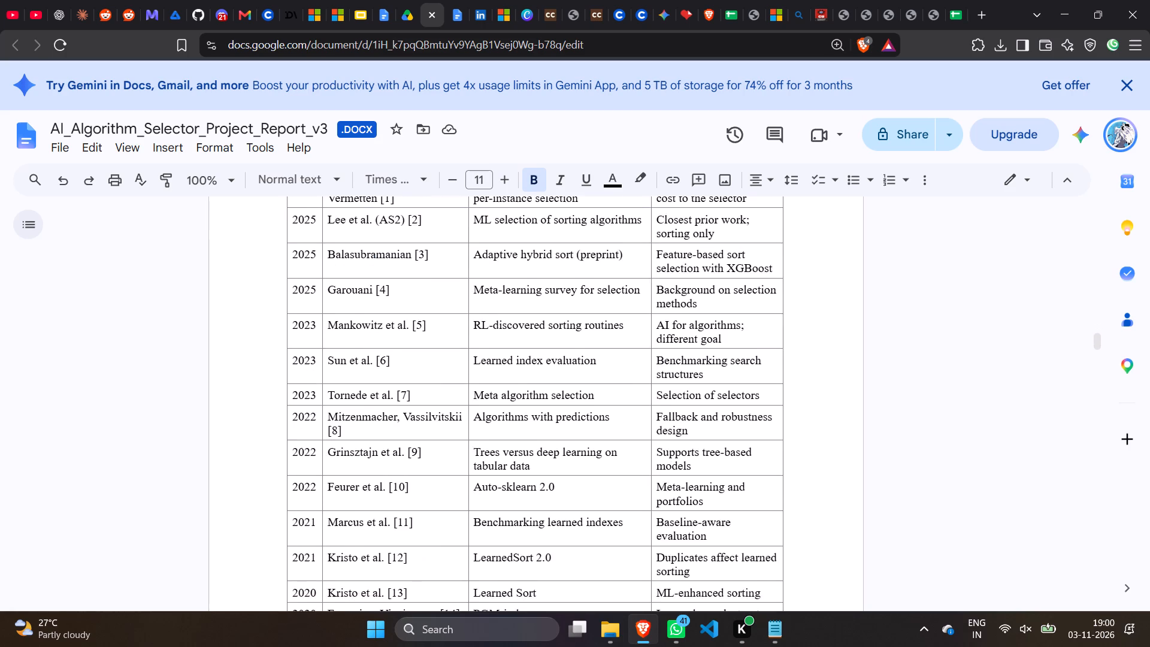
scroll(510, 329, "up", 2)
scroll(510, 329, "down", 5)
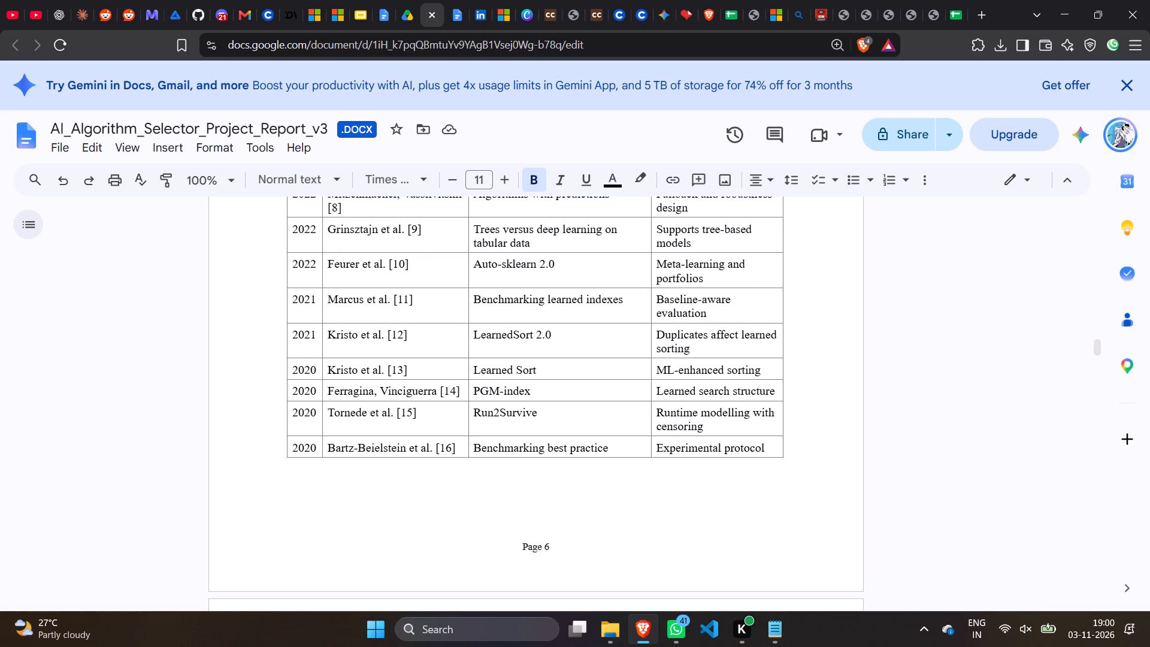
scroll(510, 329, "up", 5)
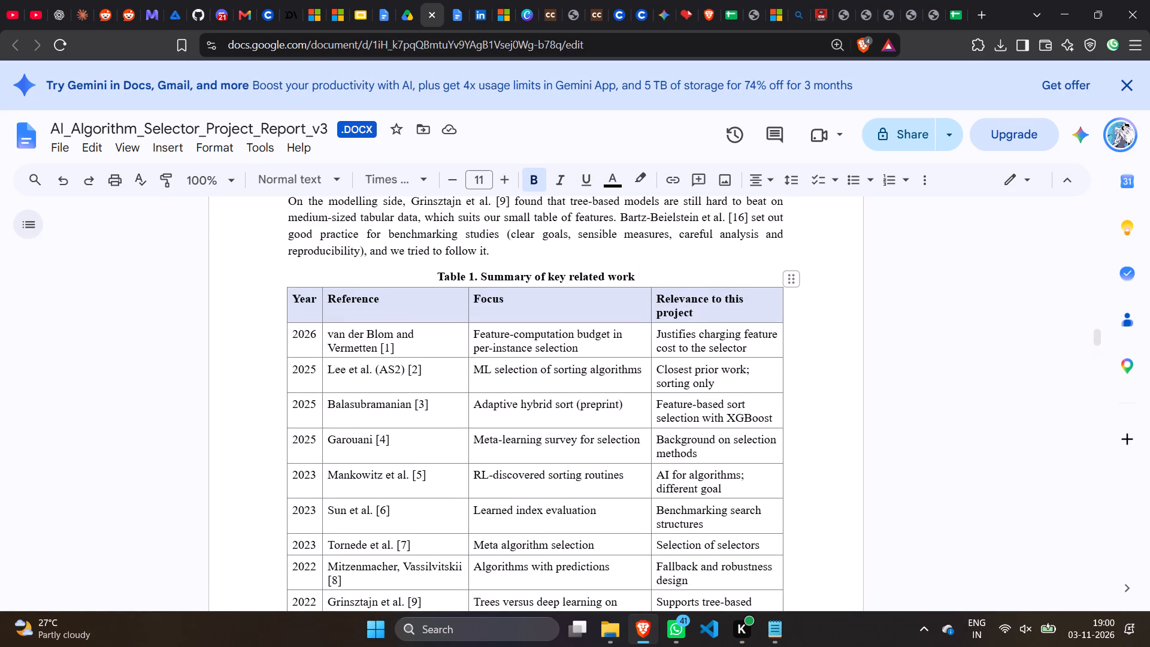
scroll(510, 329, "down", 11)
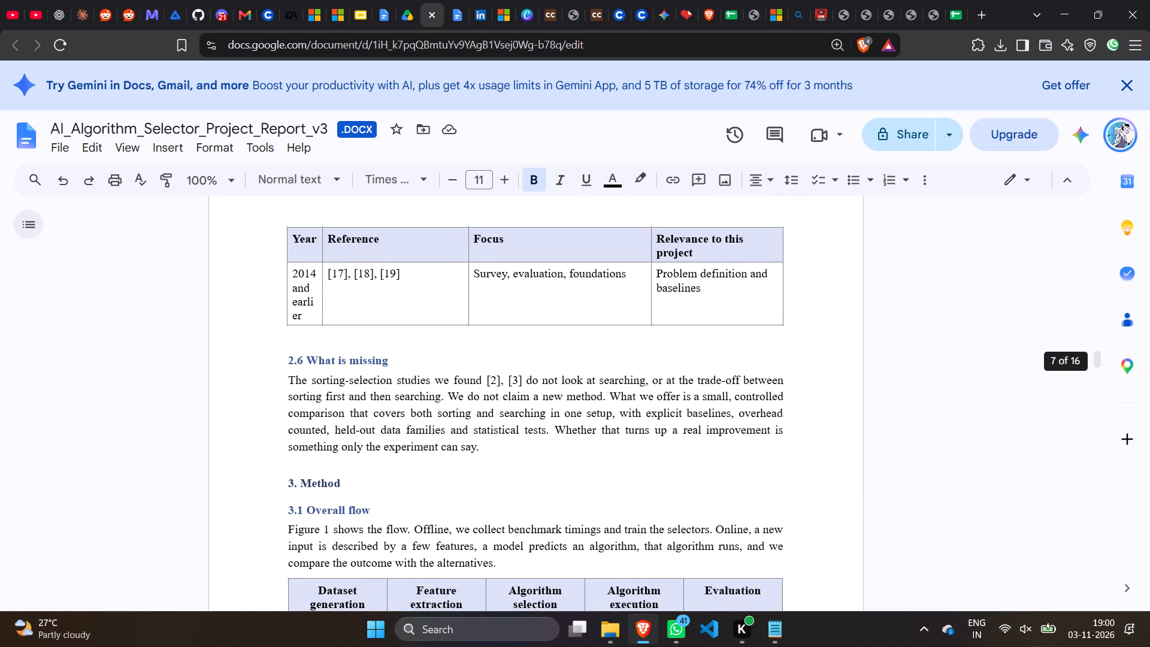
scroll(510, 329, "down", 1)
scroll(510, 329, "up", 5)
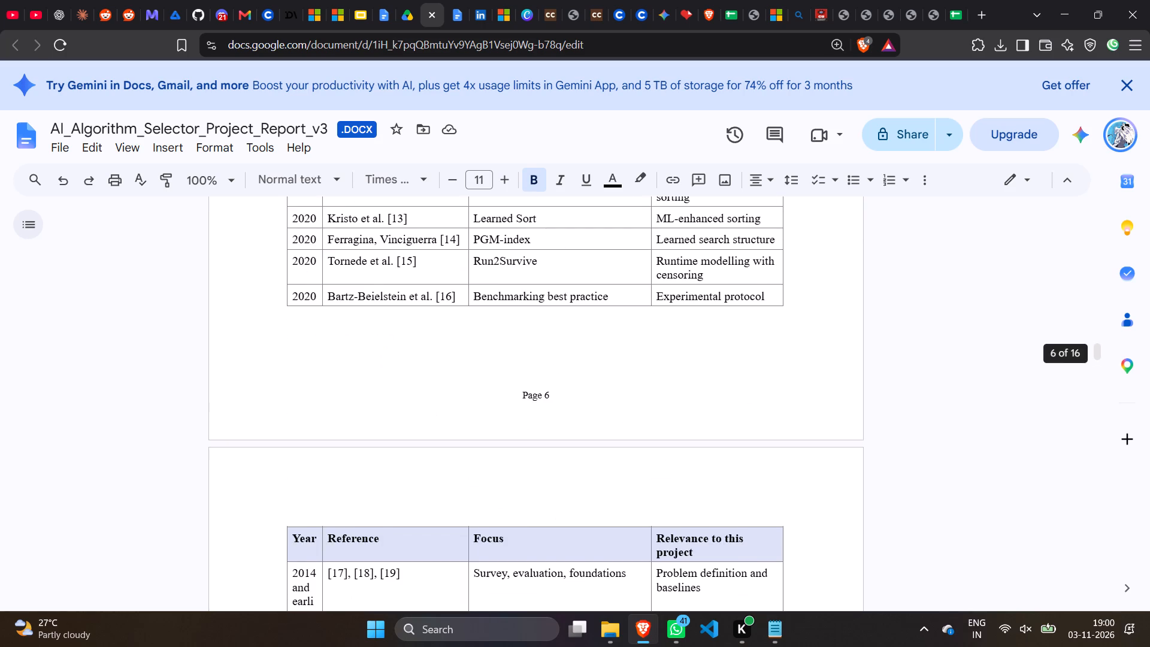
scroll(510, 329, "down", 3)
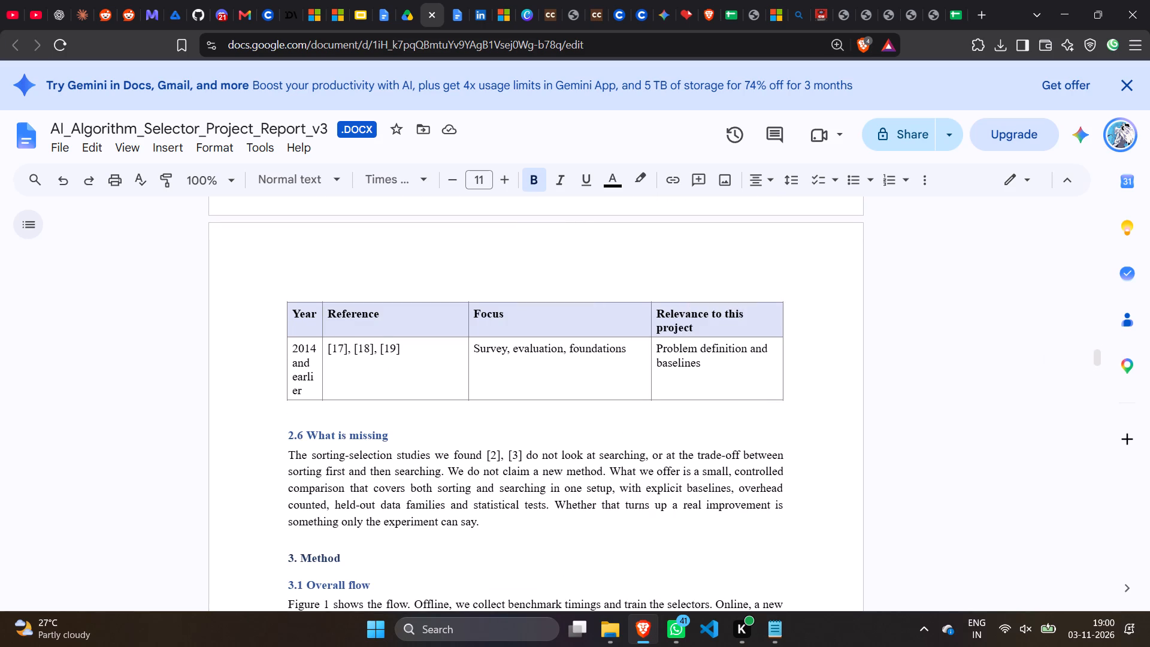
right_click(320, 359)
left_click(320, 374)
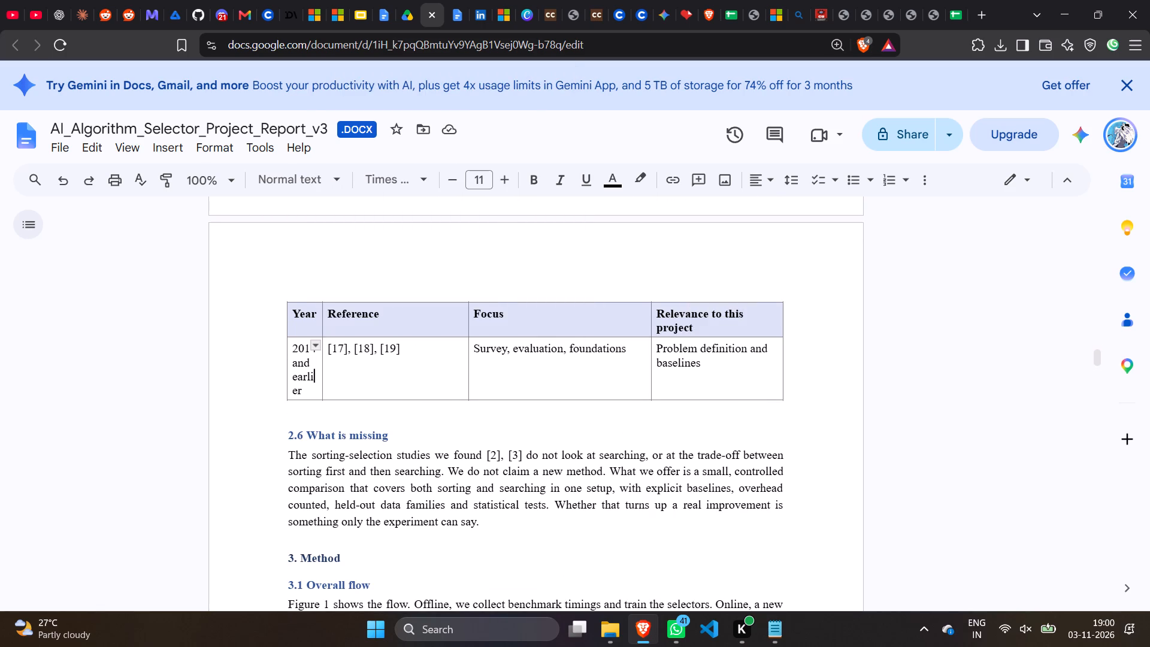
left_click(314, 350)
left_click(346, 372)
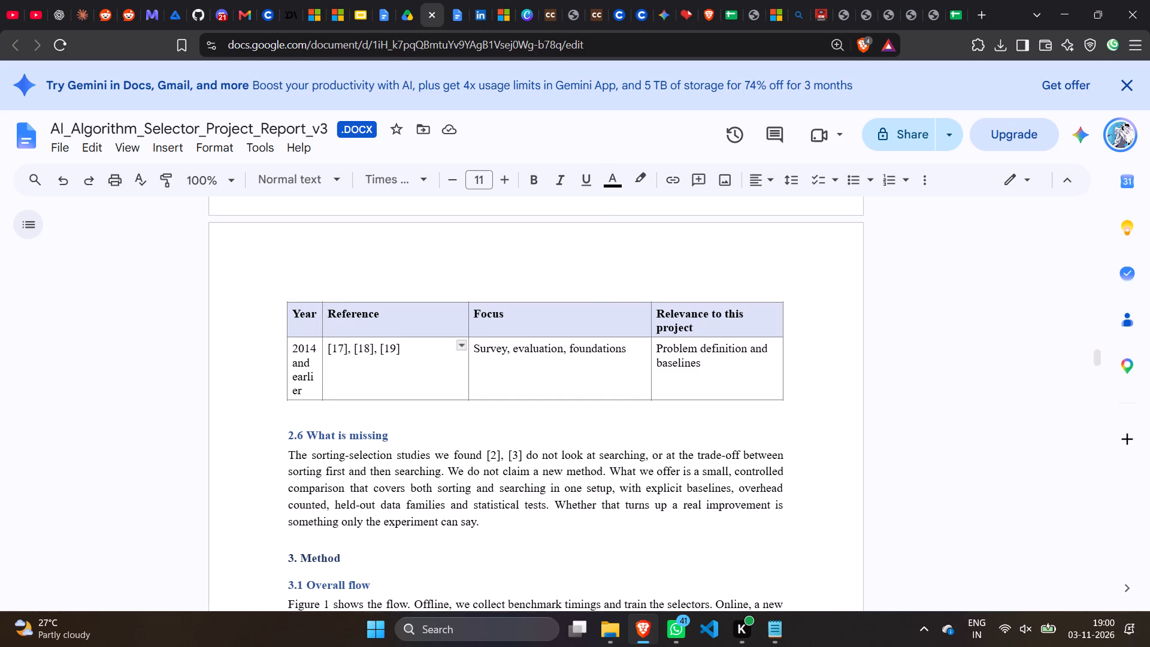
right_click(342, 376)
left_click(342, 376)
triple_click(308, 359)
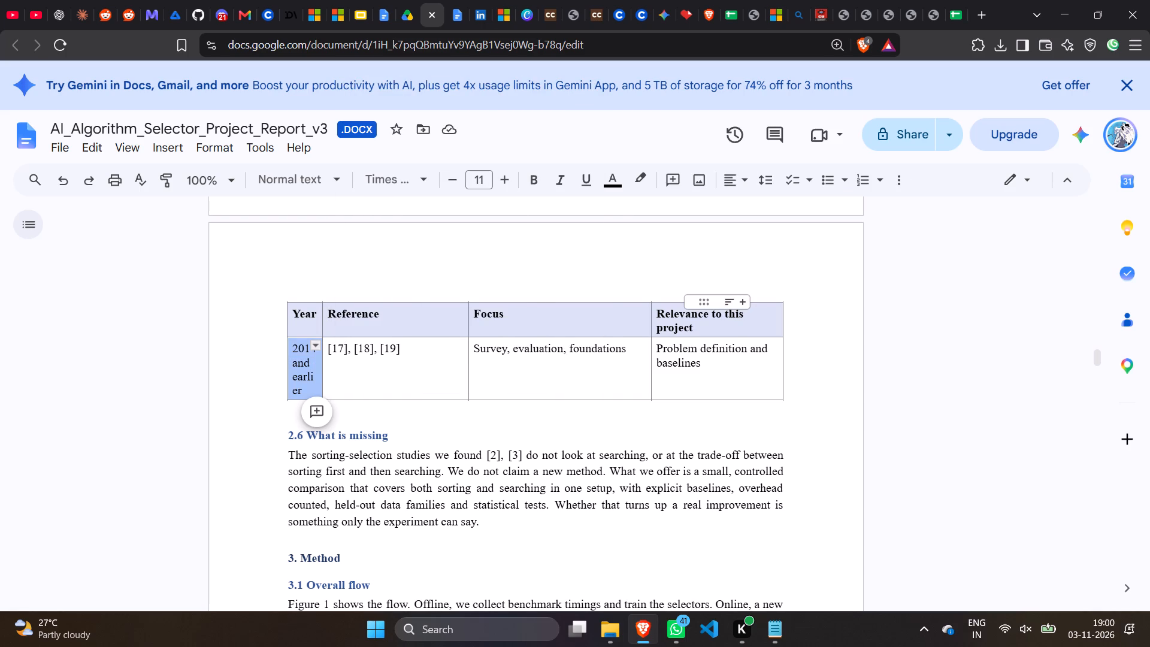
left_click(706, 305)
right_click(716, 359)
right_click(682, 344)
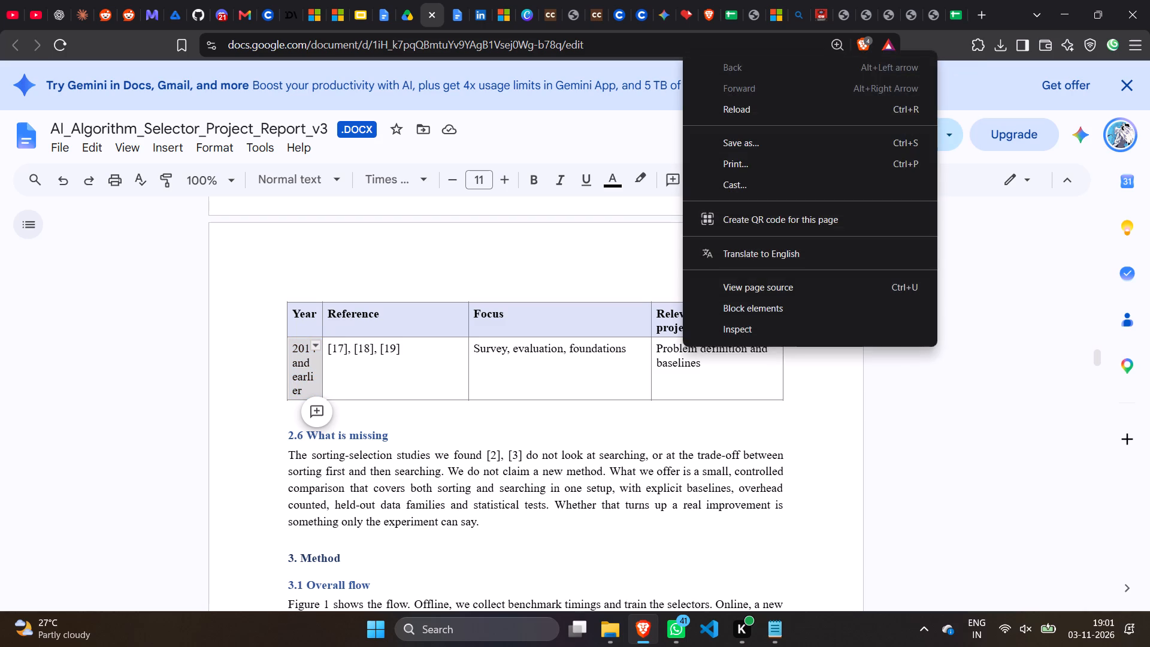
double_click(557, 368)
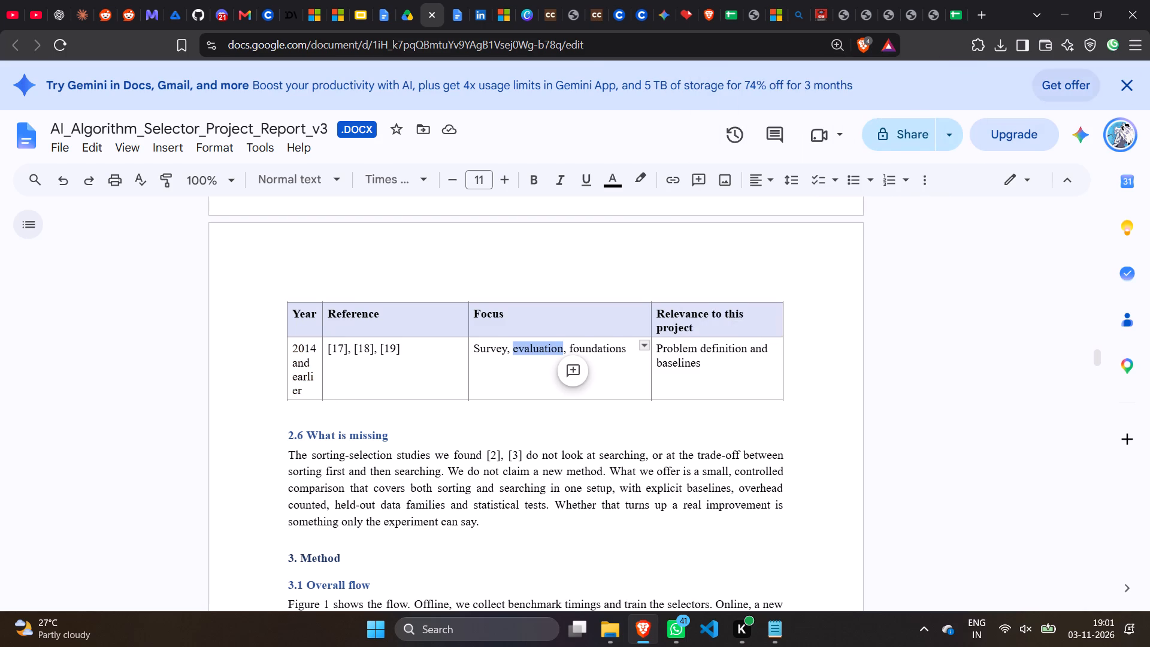
Dismiss the Gemini promotional banner above the document.
left_click(1128, 86)
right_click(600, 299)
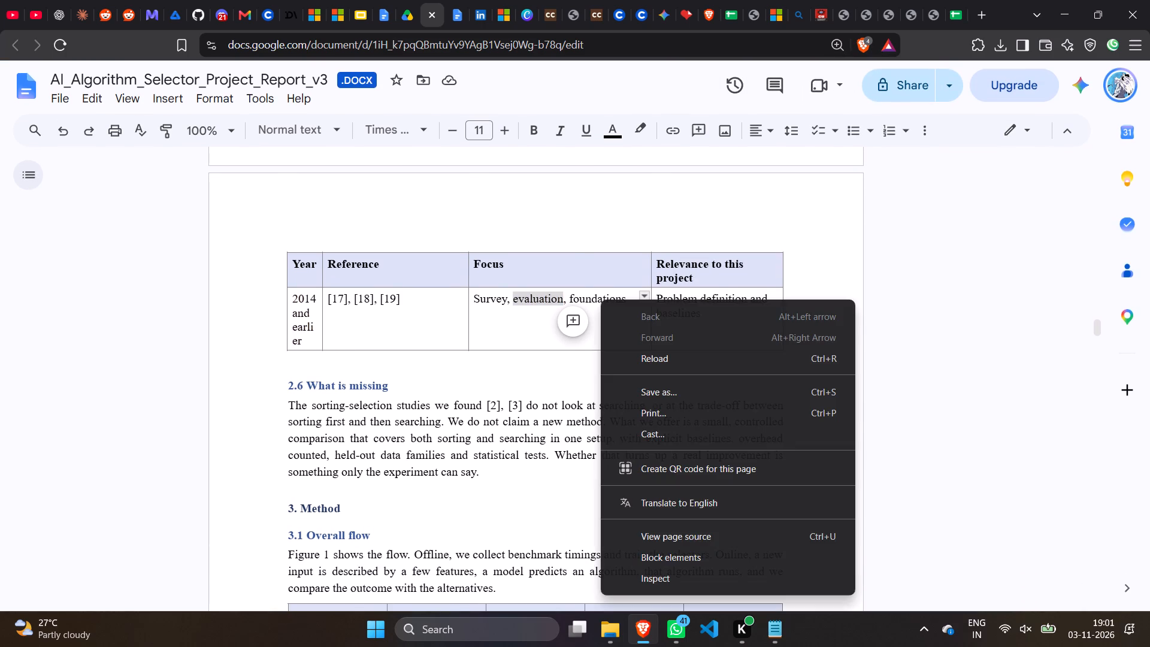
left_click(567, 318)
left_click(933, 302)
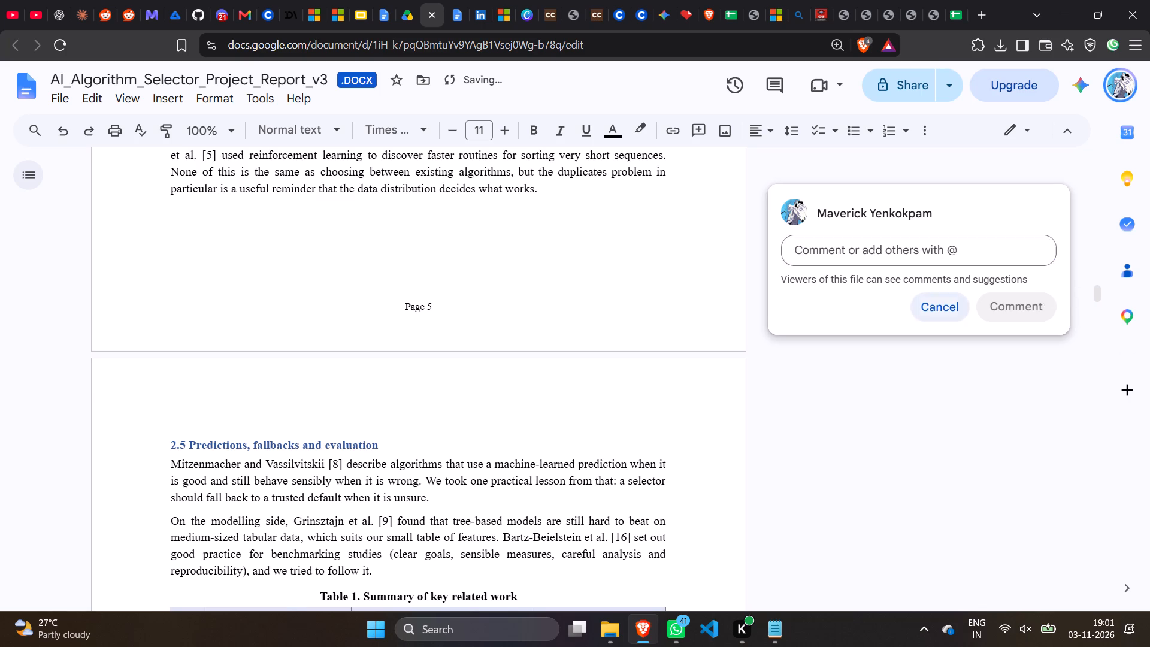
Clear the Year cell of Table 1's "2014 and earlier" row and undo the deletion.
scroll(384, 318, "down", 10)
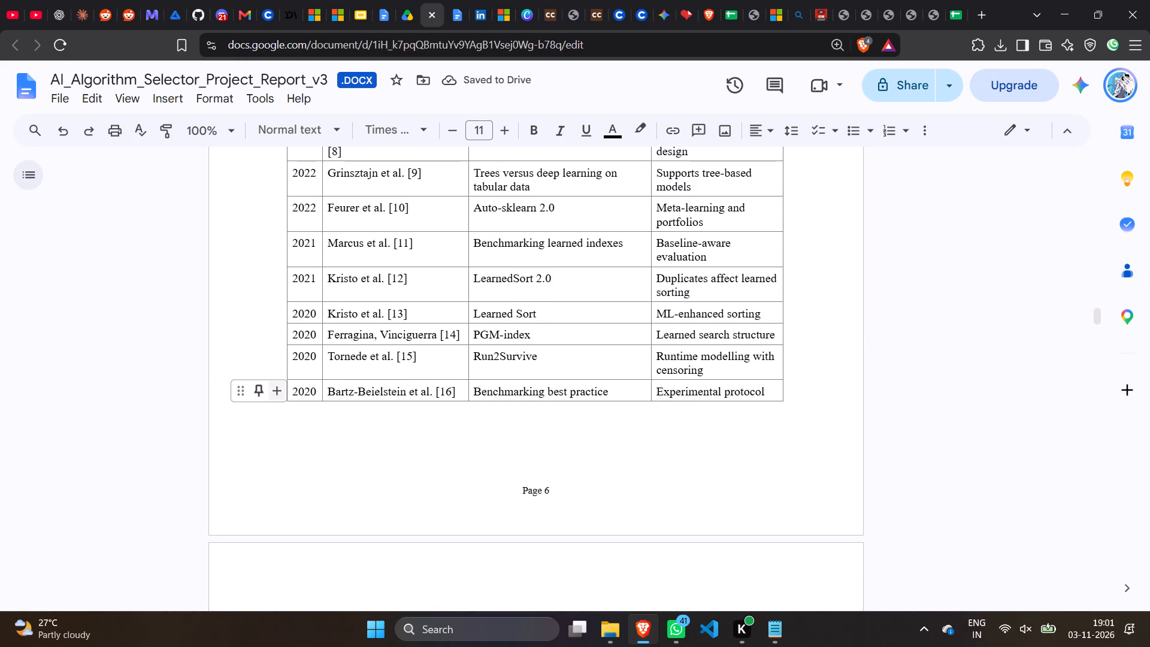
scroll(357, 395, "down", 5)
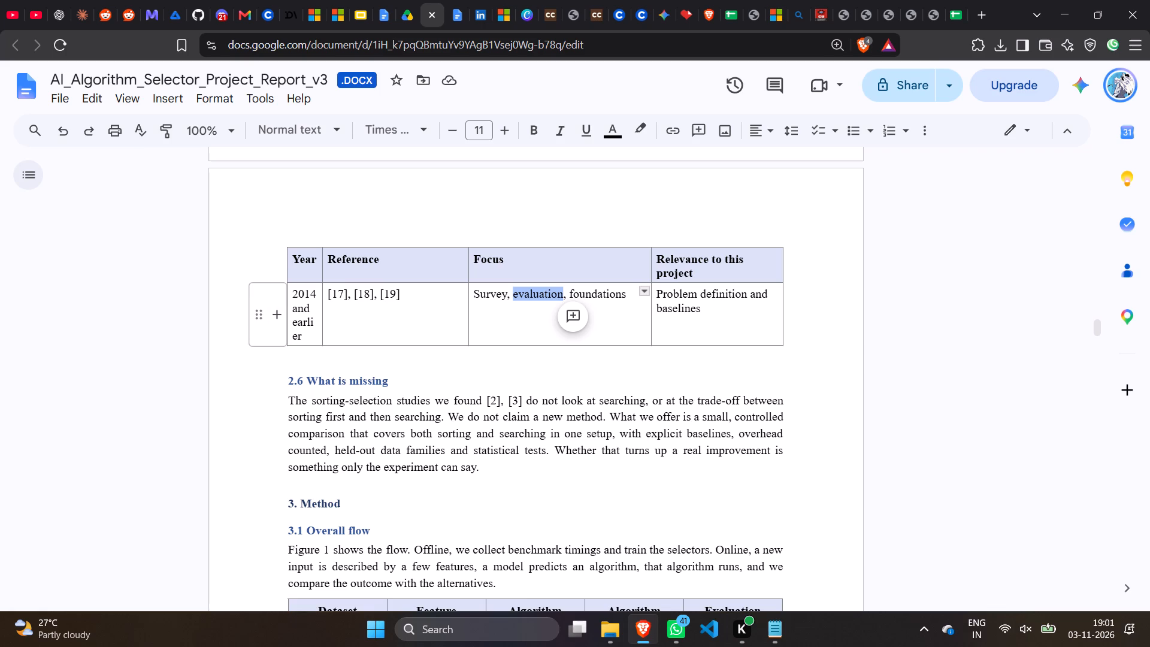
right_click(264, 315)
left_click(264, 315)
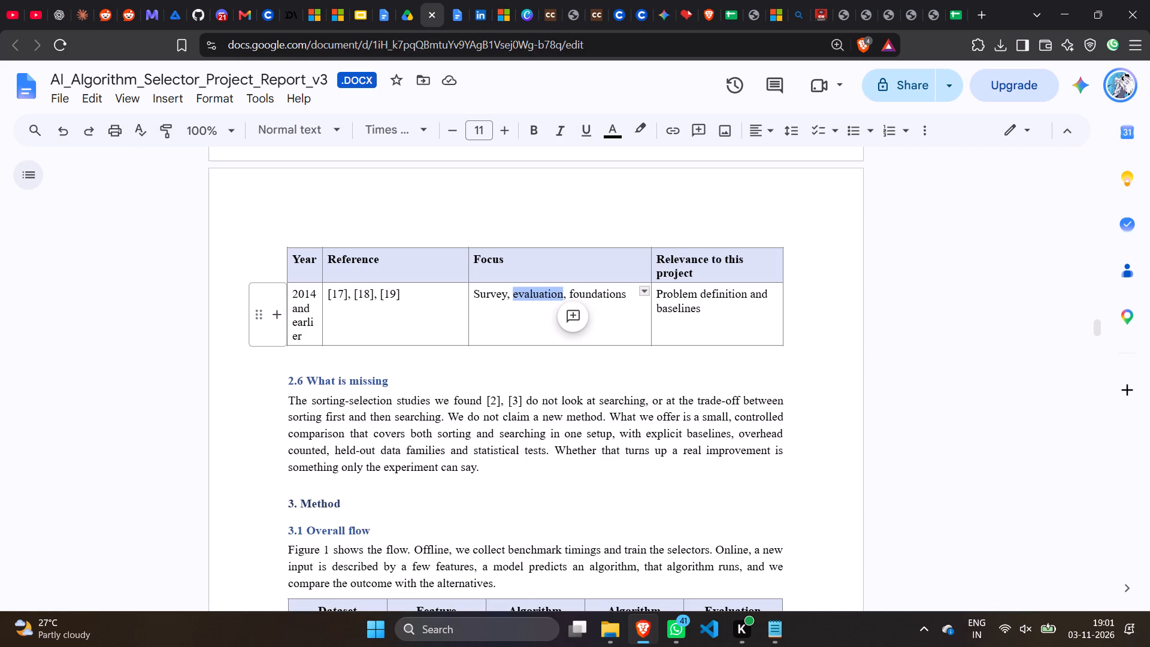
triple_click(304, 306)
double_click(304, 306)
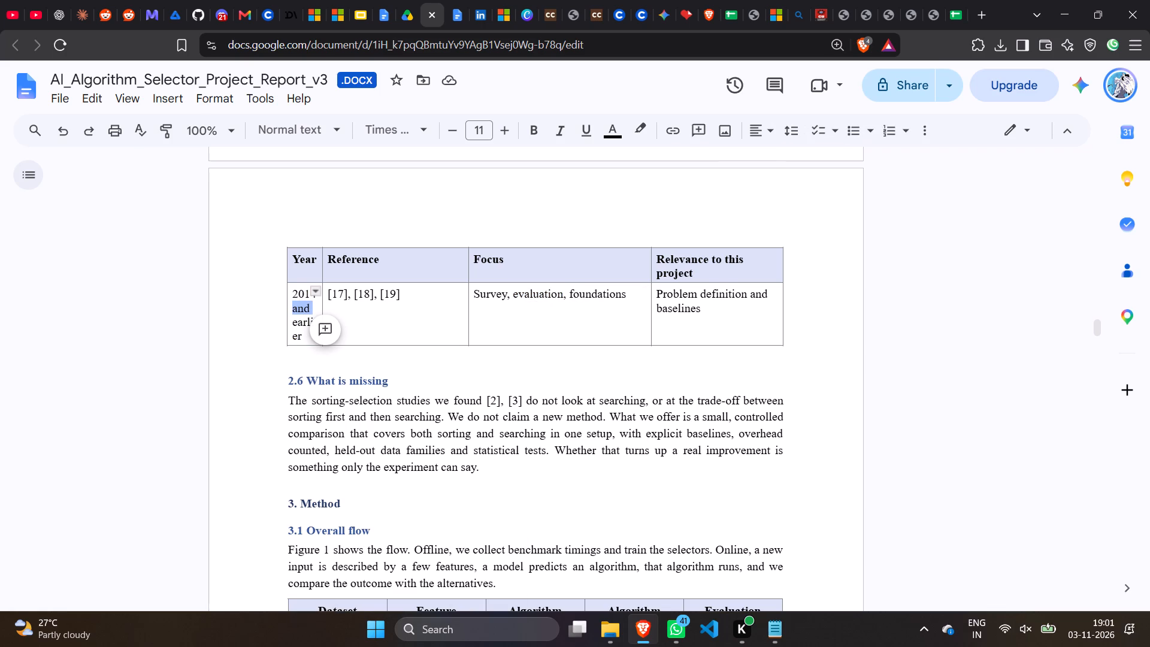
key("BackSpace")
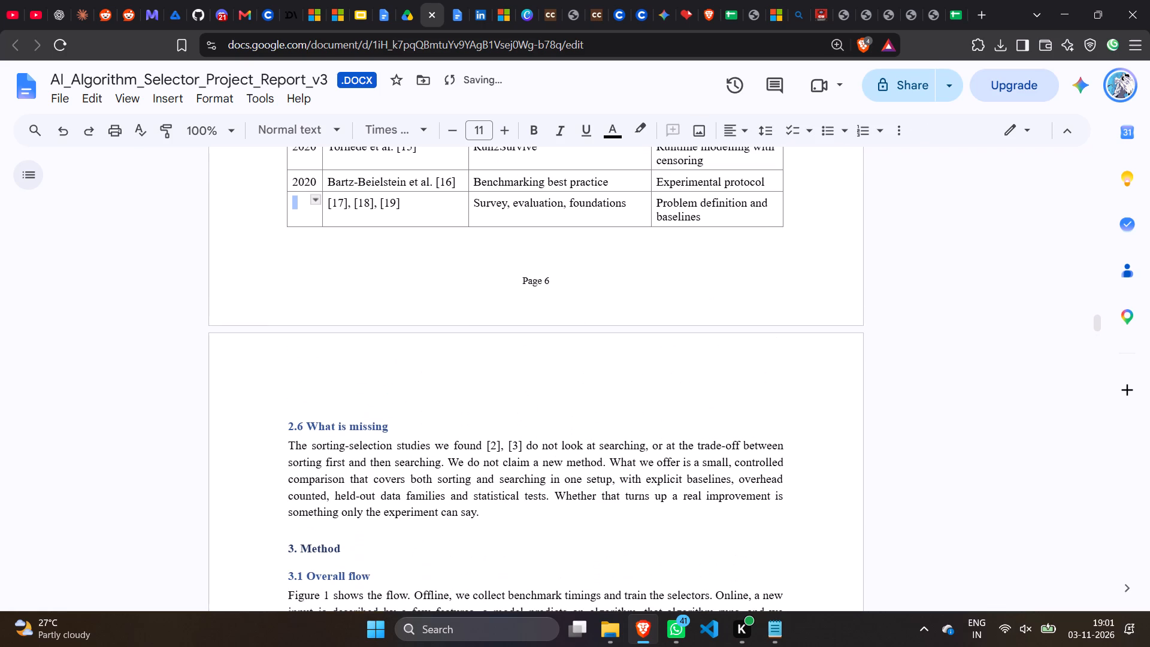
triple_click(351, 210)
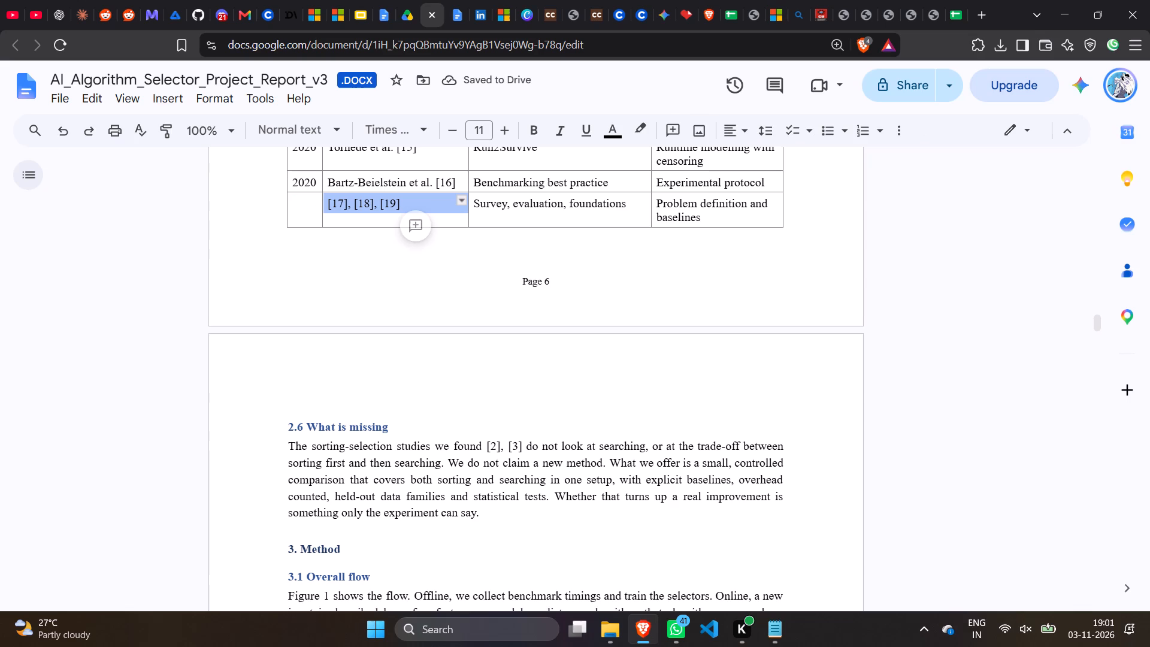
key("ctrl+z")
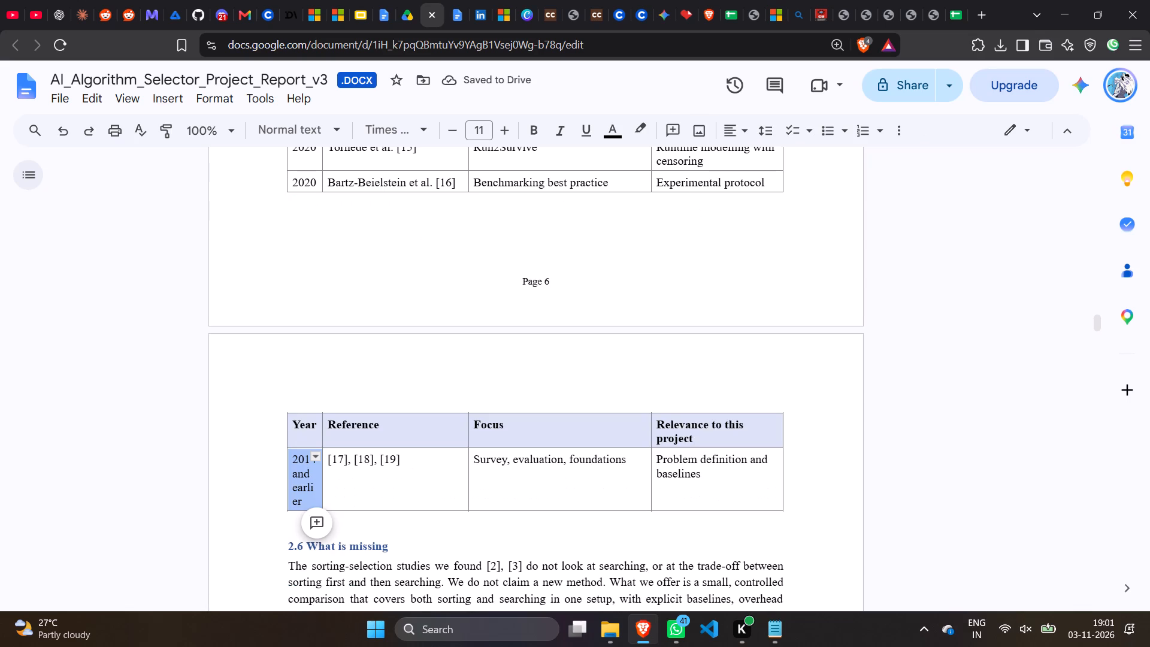
Clear the contents of all four cells in the "Bartz-Beielstein et al. [16]" row of Table 1.
triple_click(309, 183)
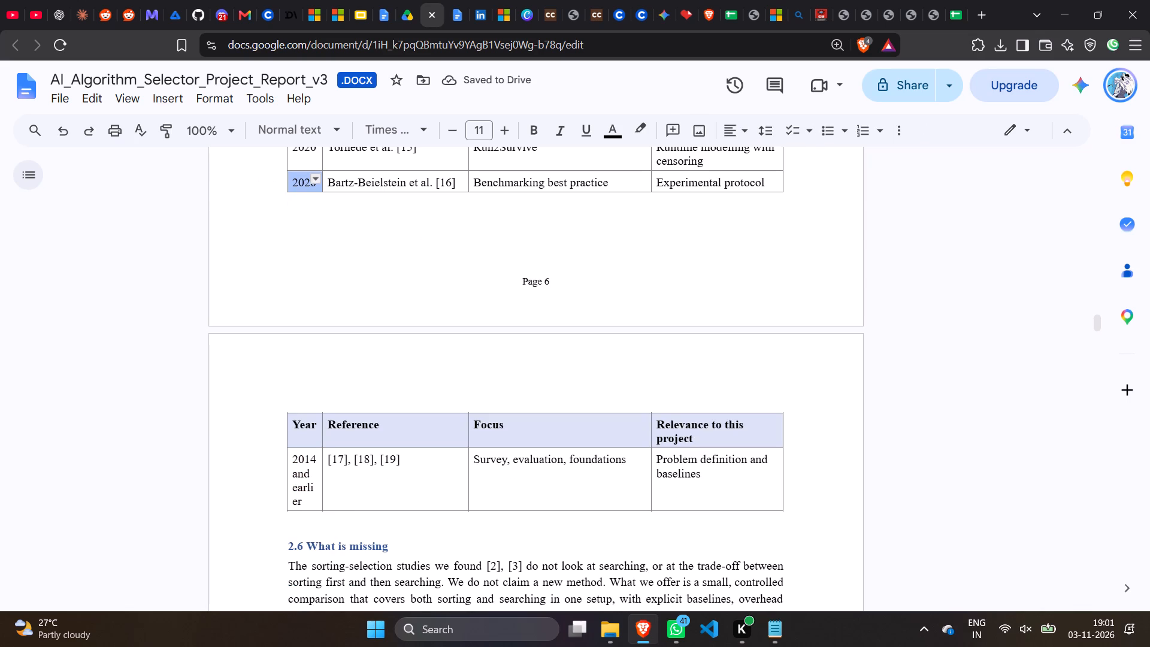
scroll(405, 271, "up", 1)
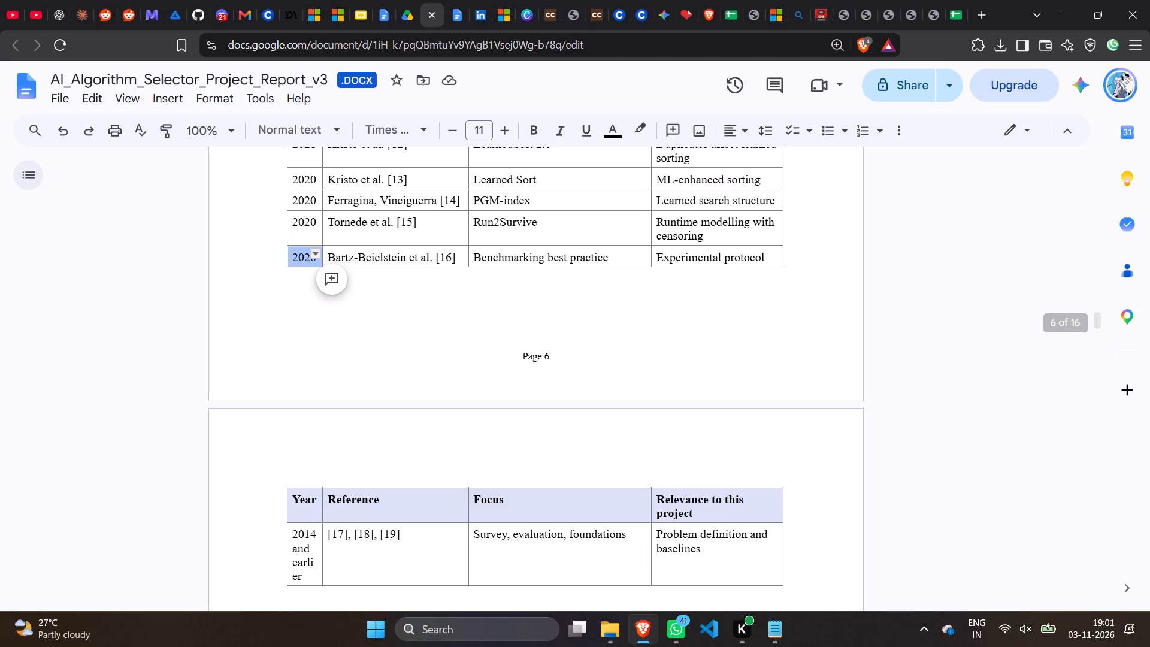
key("BackSpace")
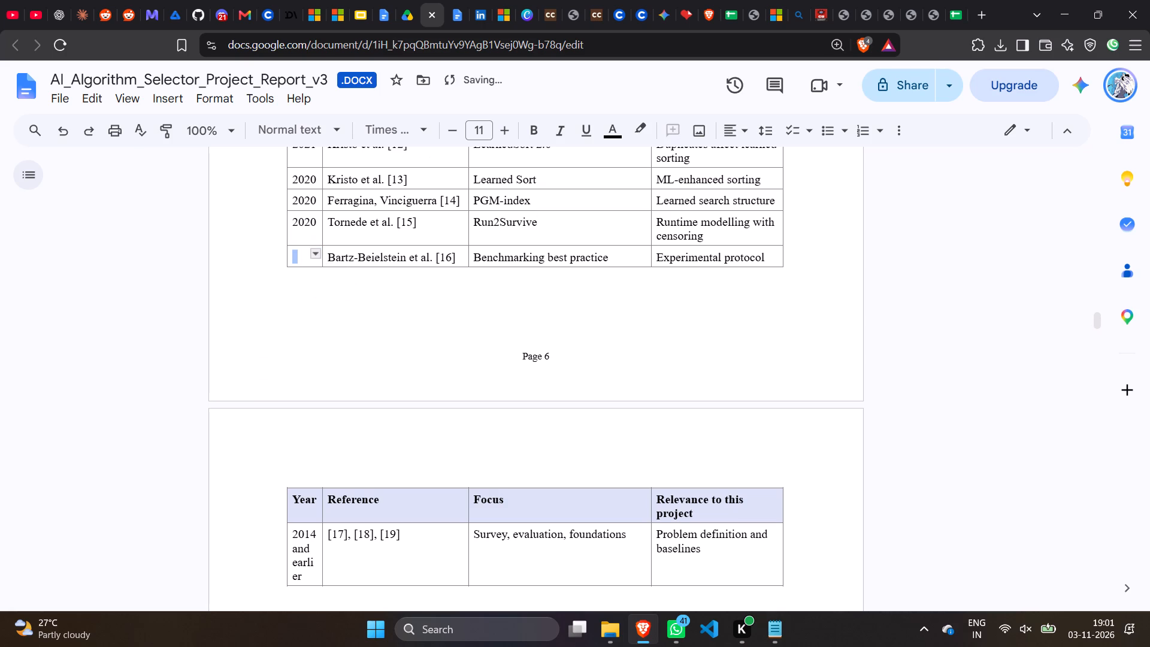
triple_click(403, 259)
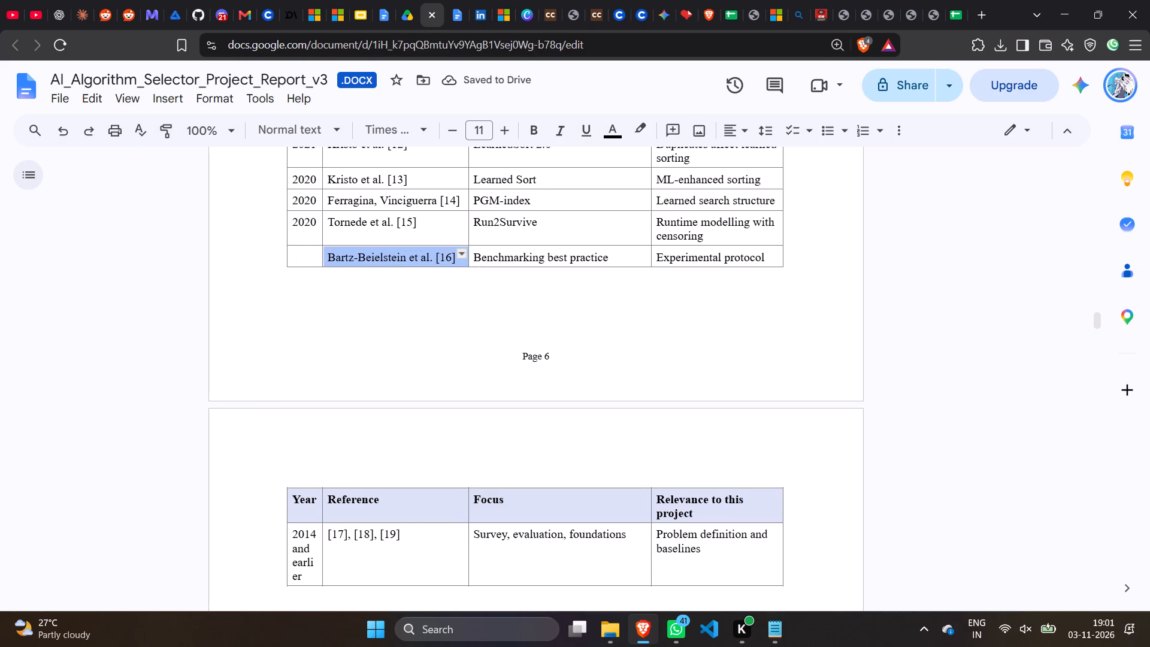
key("BackSpace")
triple_click(520, 256)
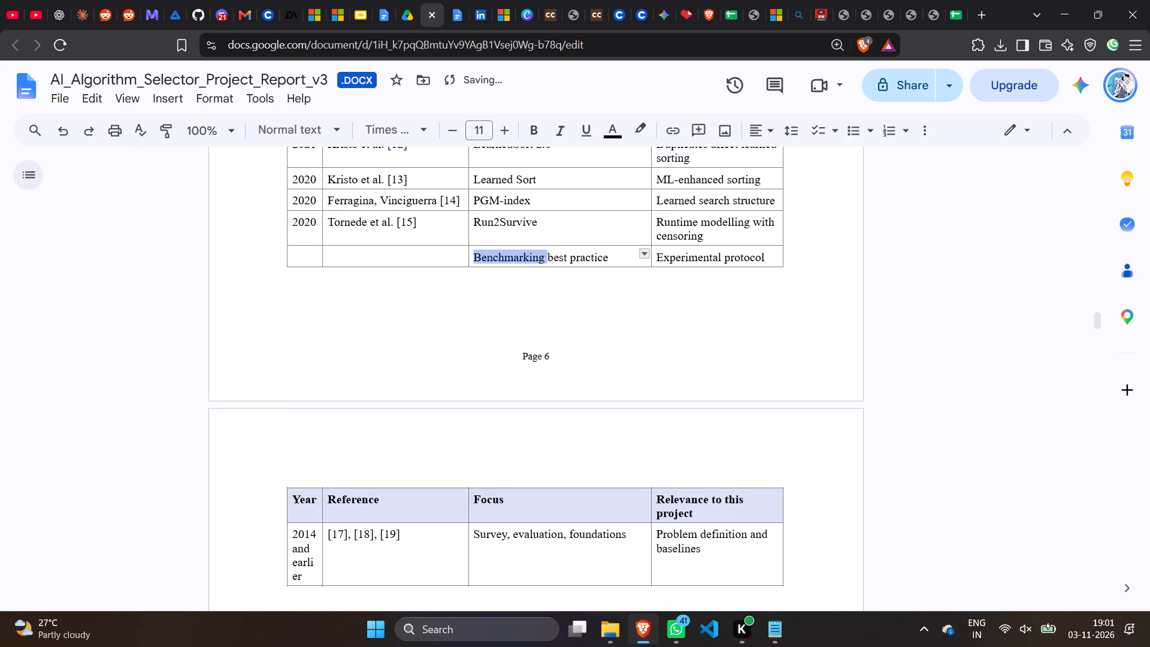
key("BackSpace")
triple_click(691, 255)
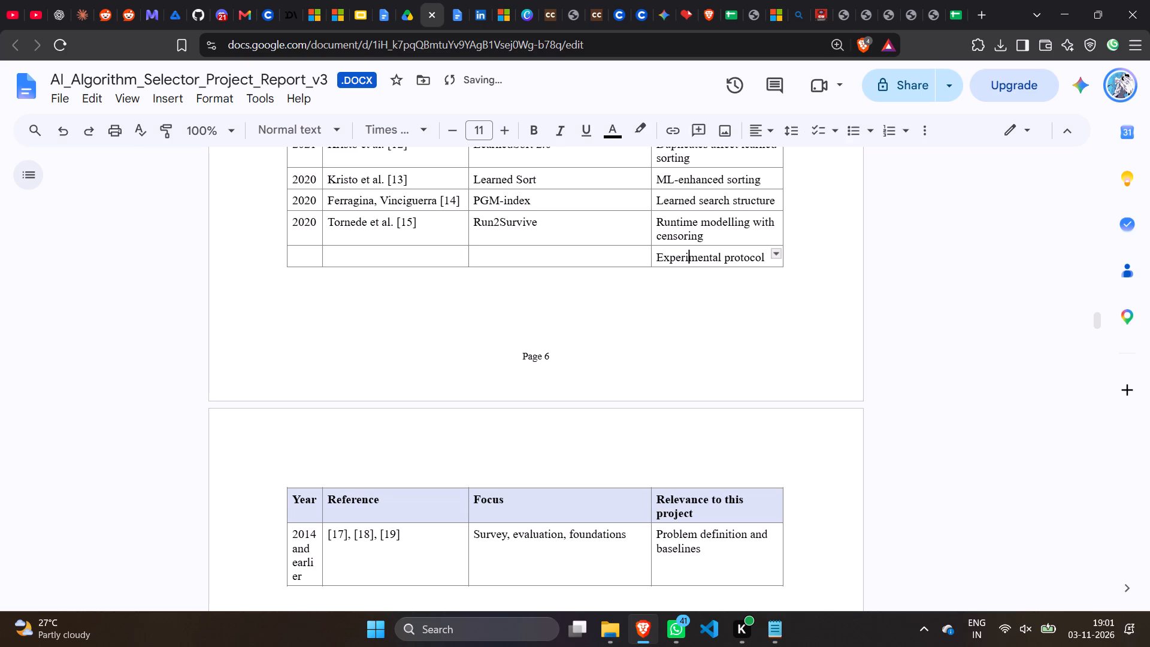
key("BackSpace")
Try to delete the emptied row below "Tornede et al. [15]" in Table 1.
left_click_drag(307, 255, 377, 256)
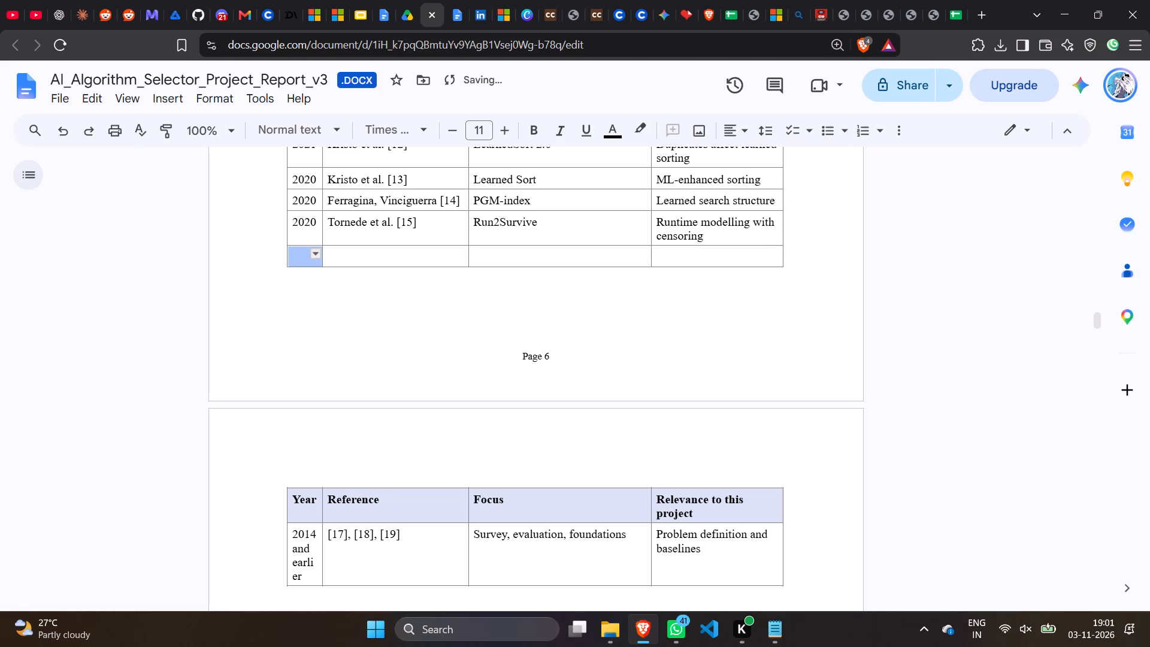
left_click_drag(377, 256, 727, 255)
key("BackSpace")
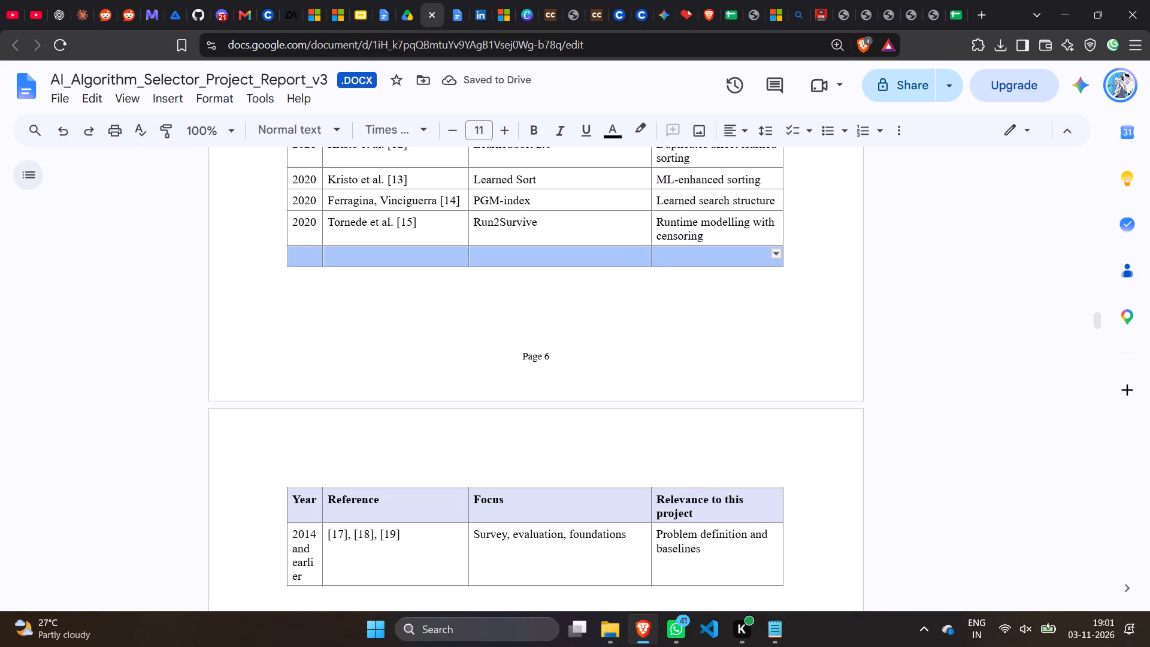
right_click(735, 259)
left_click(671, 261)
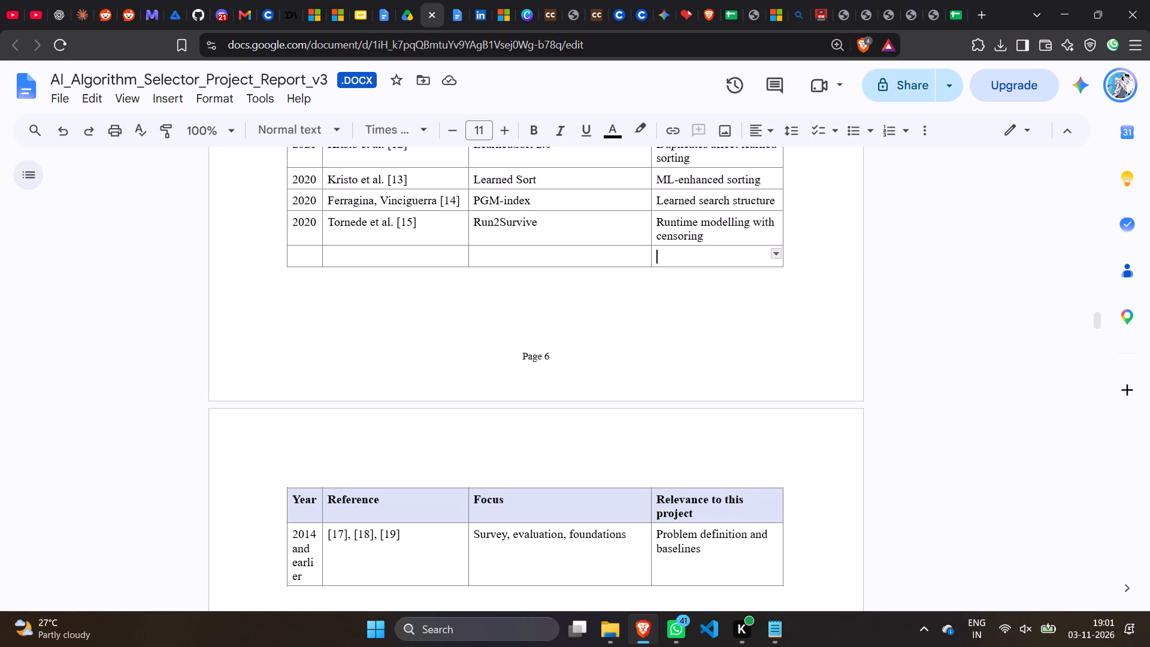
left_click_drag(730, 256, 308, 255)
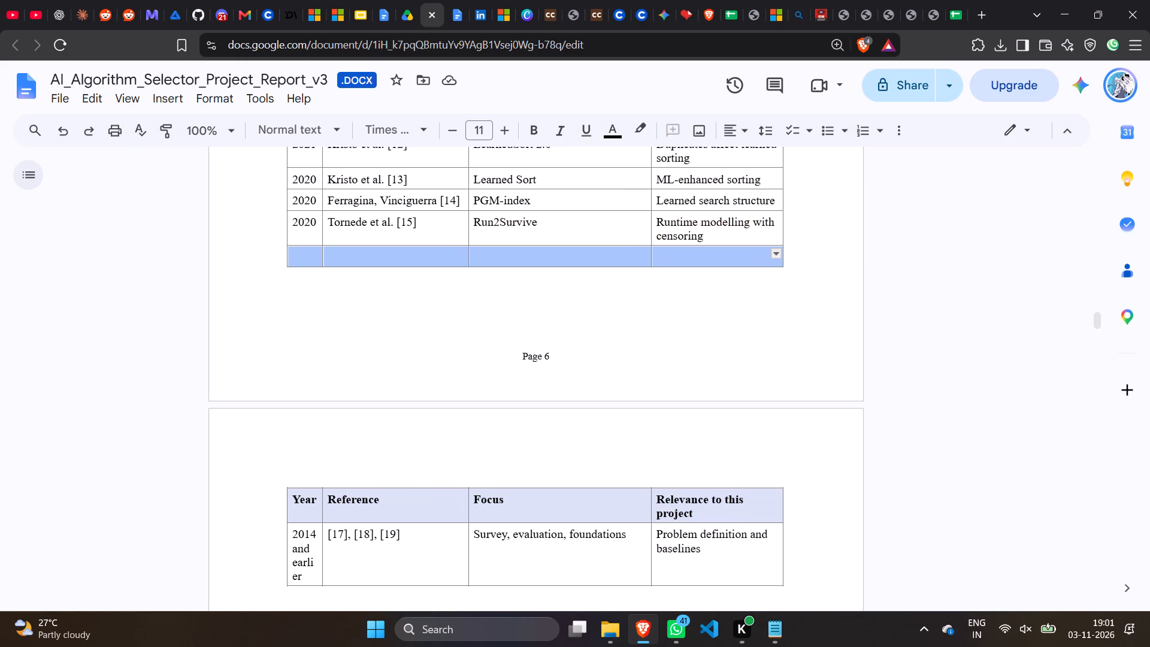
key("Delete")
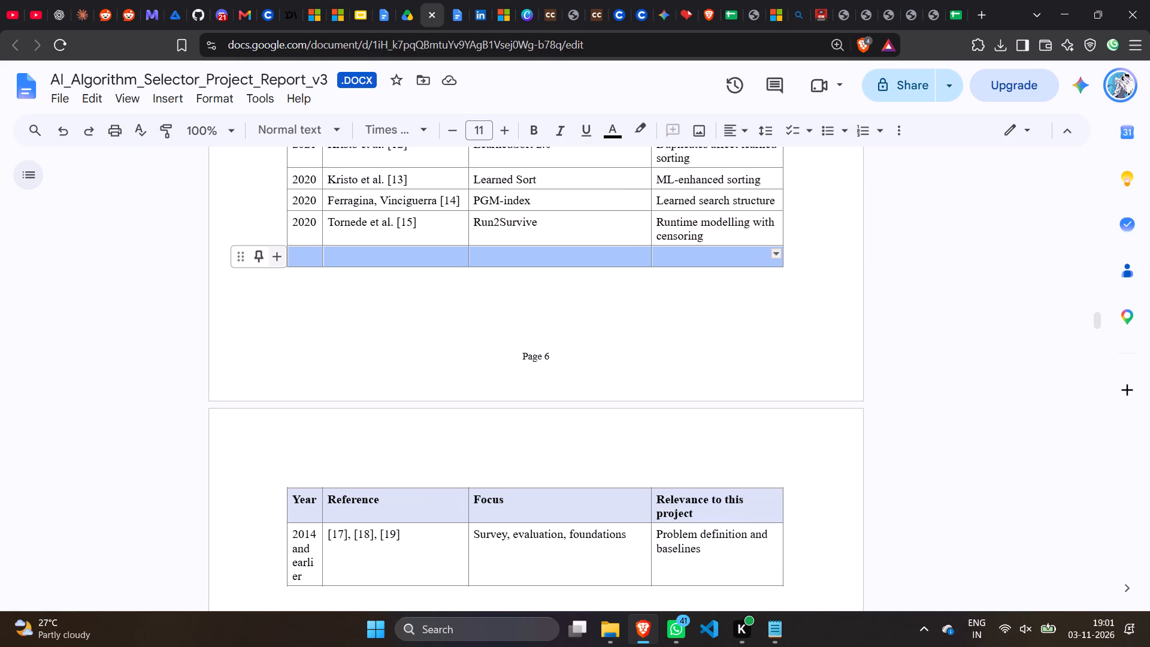
Insert a blank row below the emptied row in Table 1 and move it up one position.
left_click(277, 261)
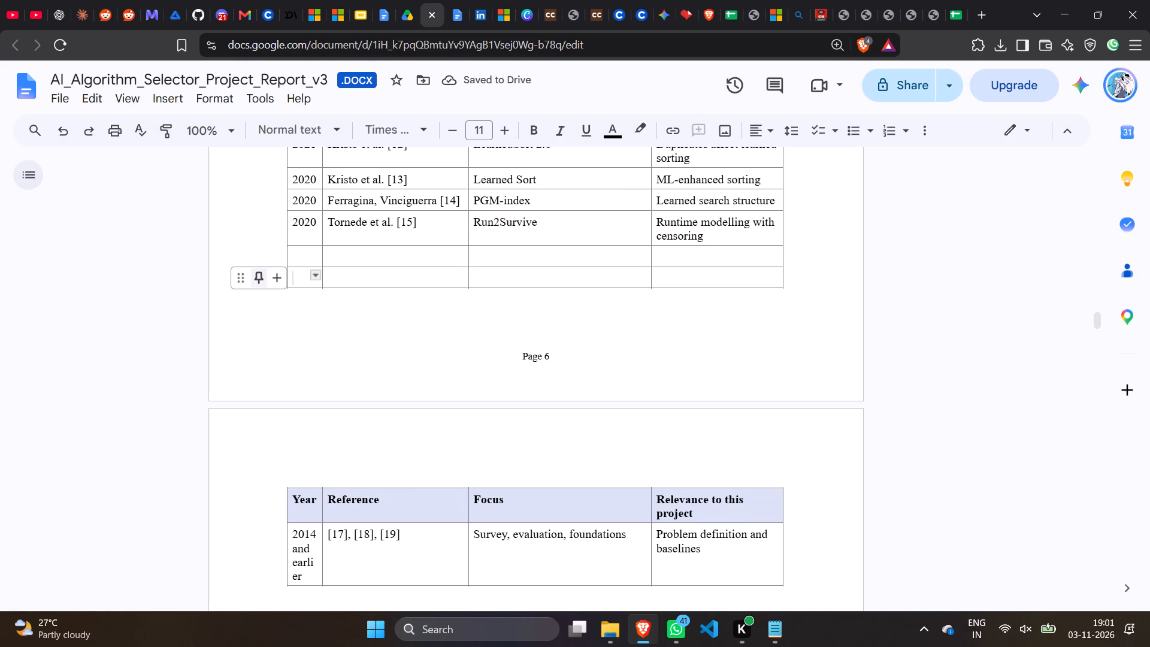
left_click_drag(243, 282, 243, 264)
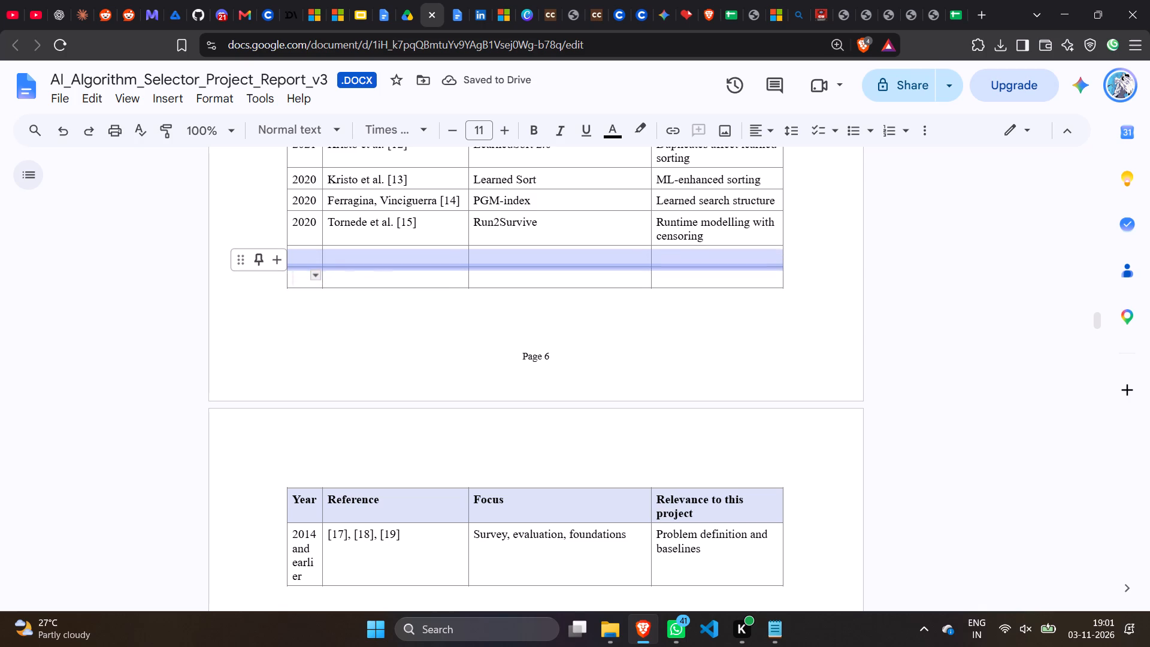
left_click_drag(243, 264, 244, 258)
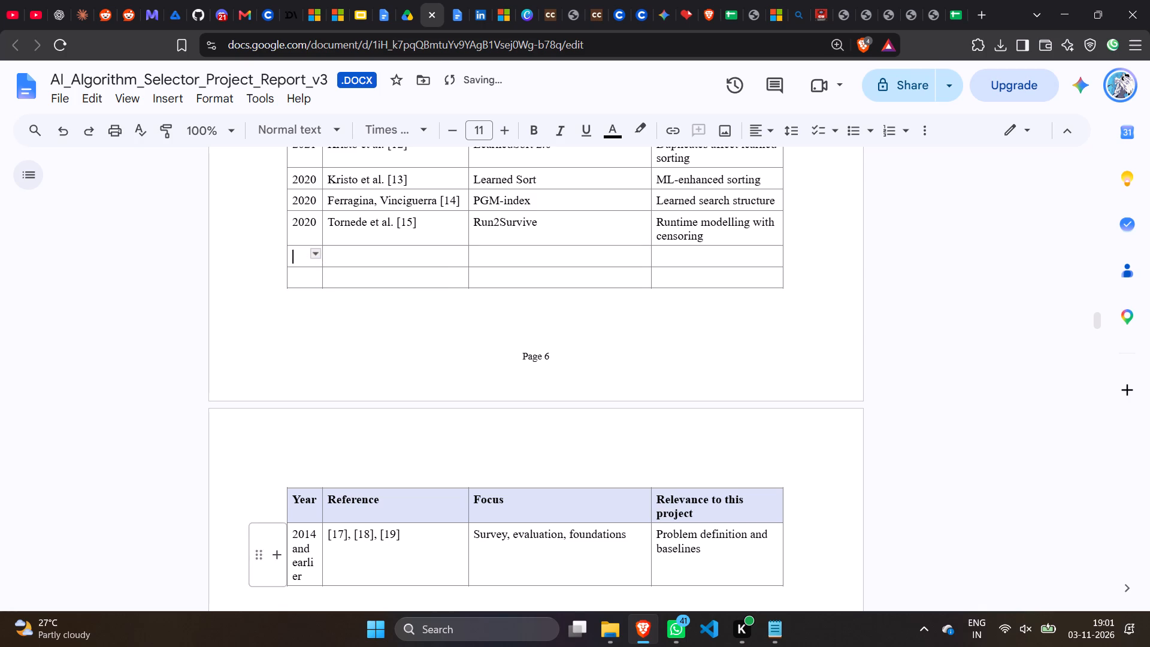
Move the "2014 and earlier" row of Table 1 above the two blank rows, directly below "Tornede et al. [15]".
left_click_drag(265, 558, 268, 343)
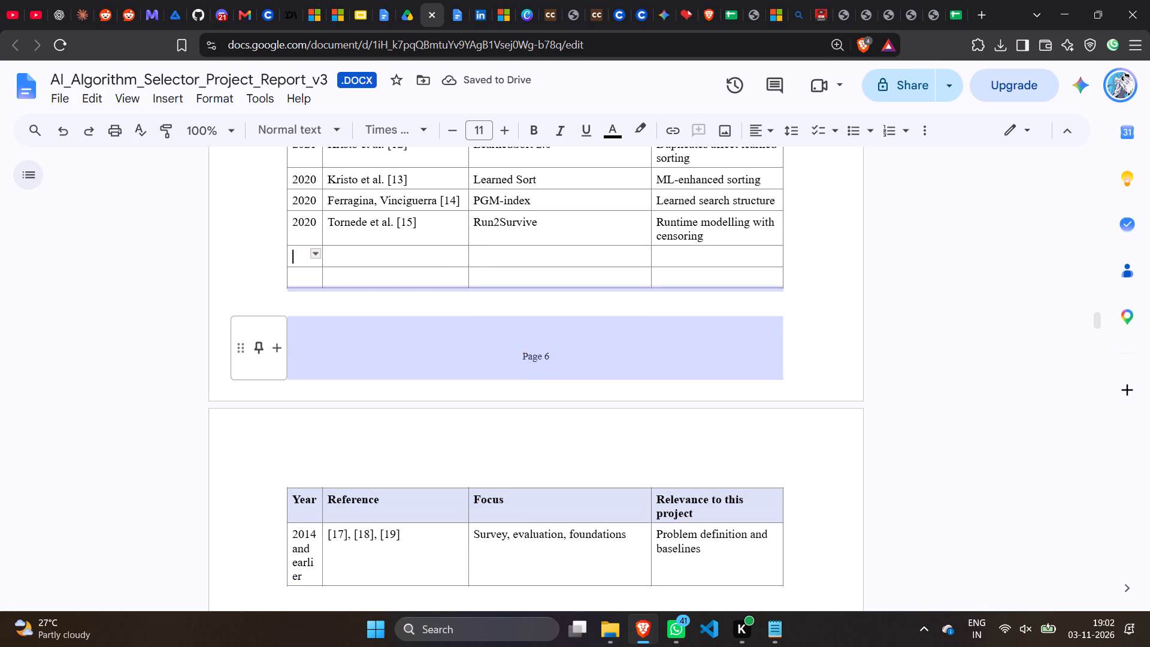
left_click_drag(268, 343, 264, 265)
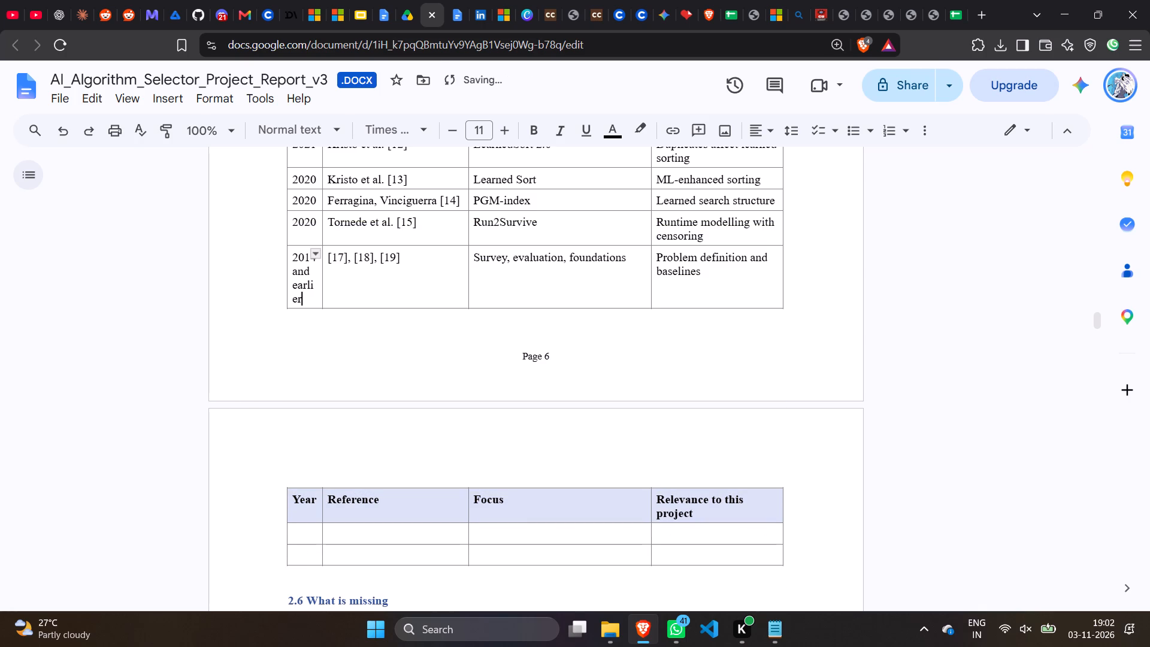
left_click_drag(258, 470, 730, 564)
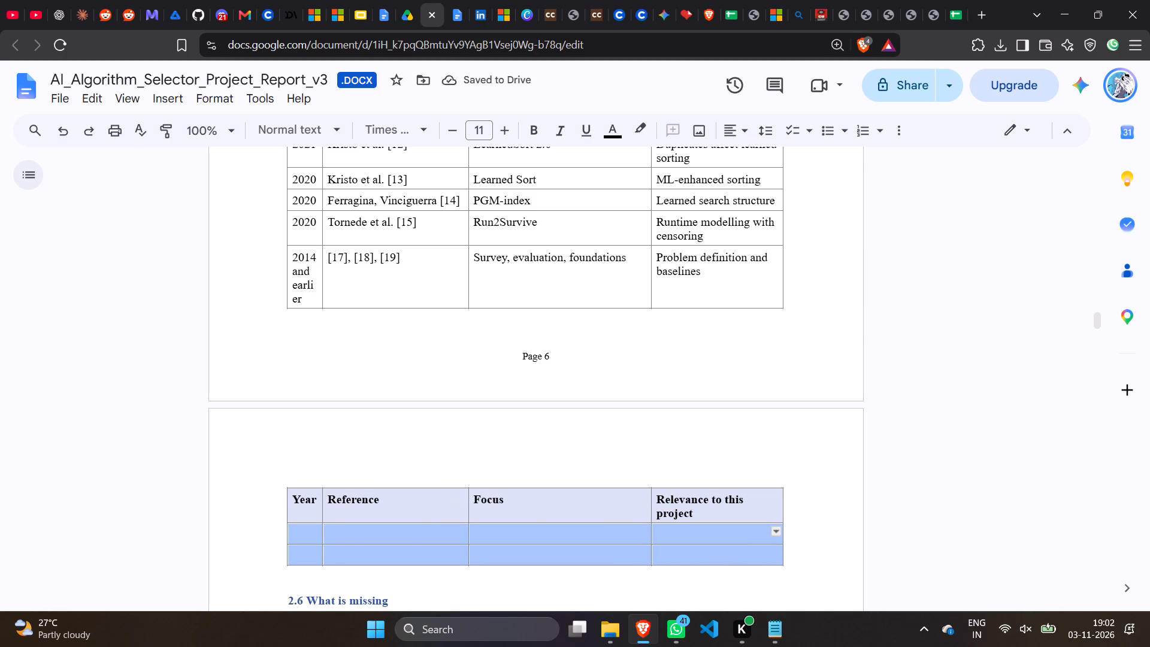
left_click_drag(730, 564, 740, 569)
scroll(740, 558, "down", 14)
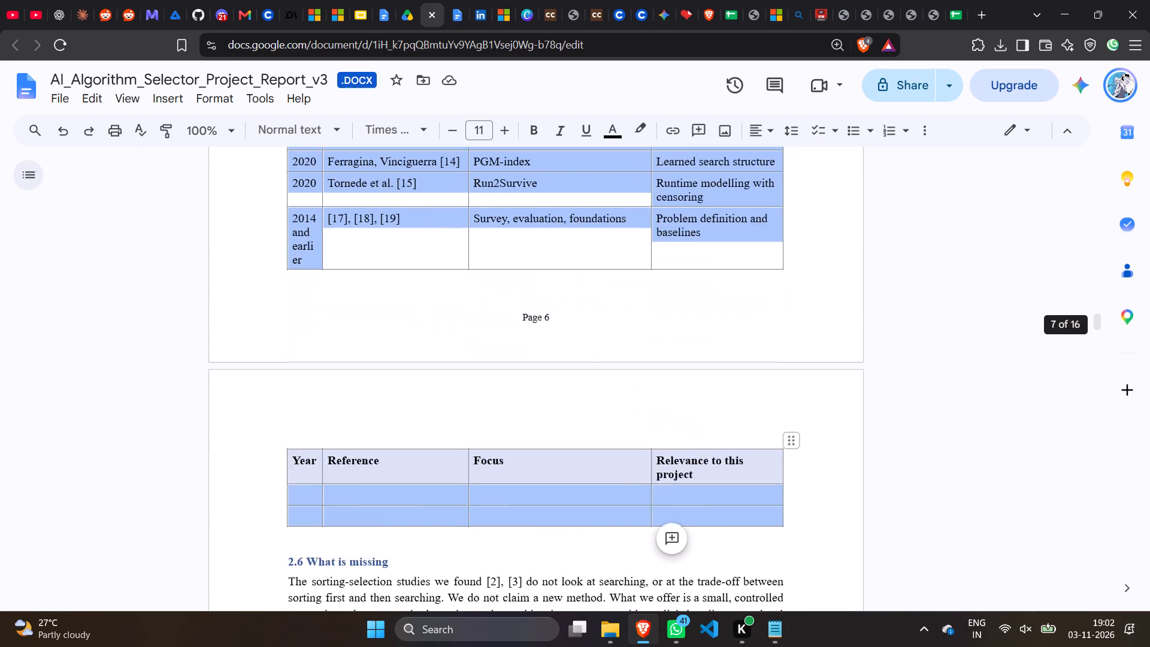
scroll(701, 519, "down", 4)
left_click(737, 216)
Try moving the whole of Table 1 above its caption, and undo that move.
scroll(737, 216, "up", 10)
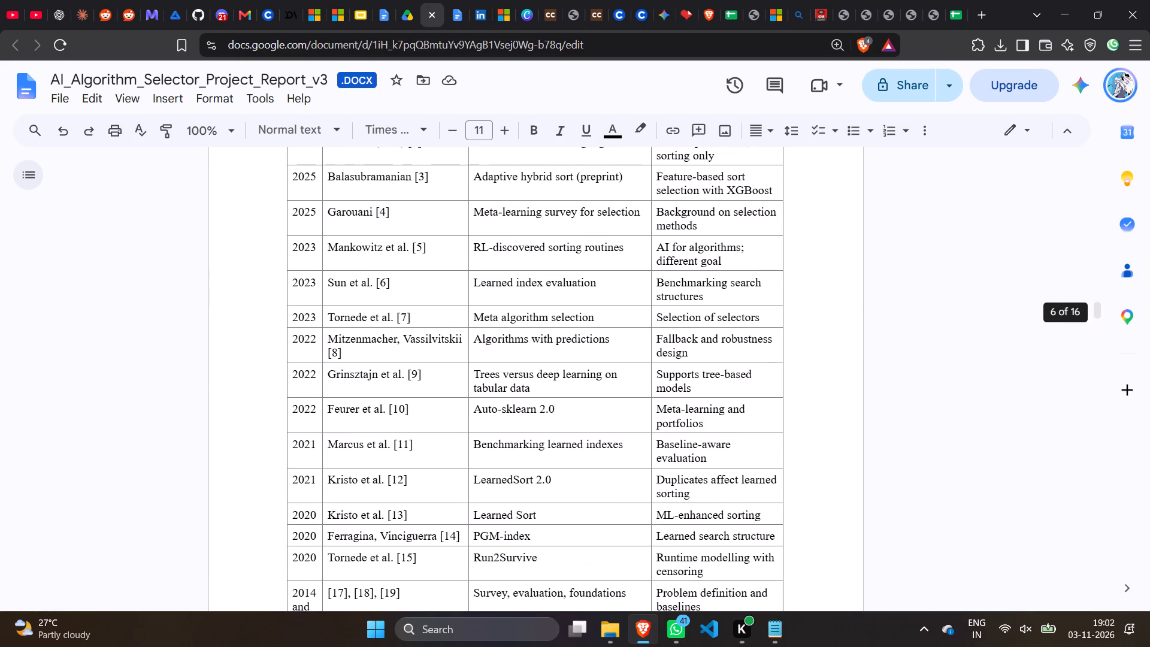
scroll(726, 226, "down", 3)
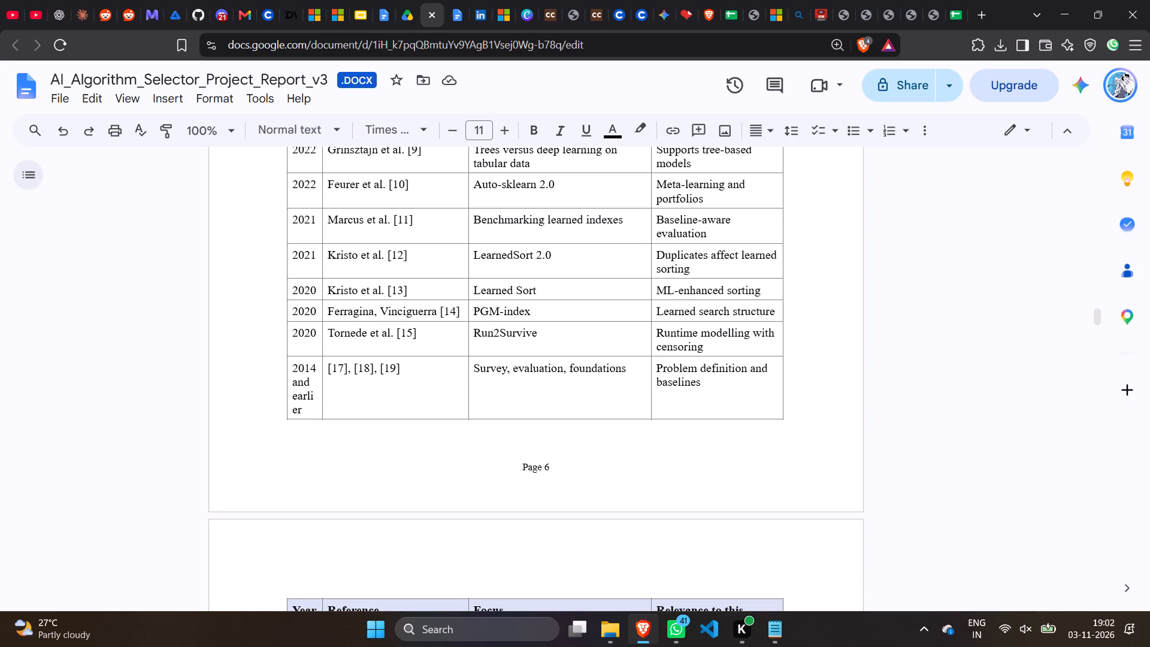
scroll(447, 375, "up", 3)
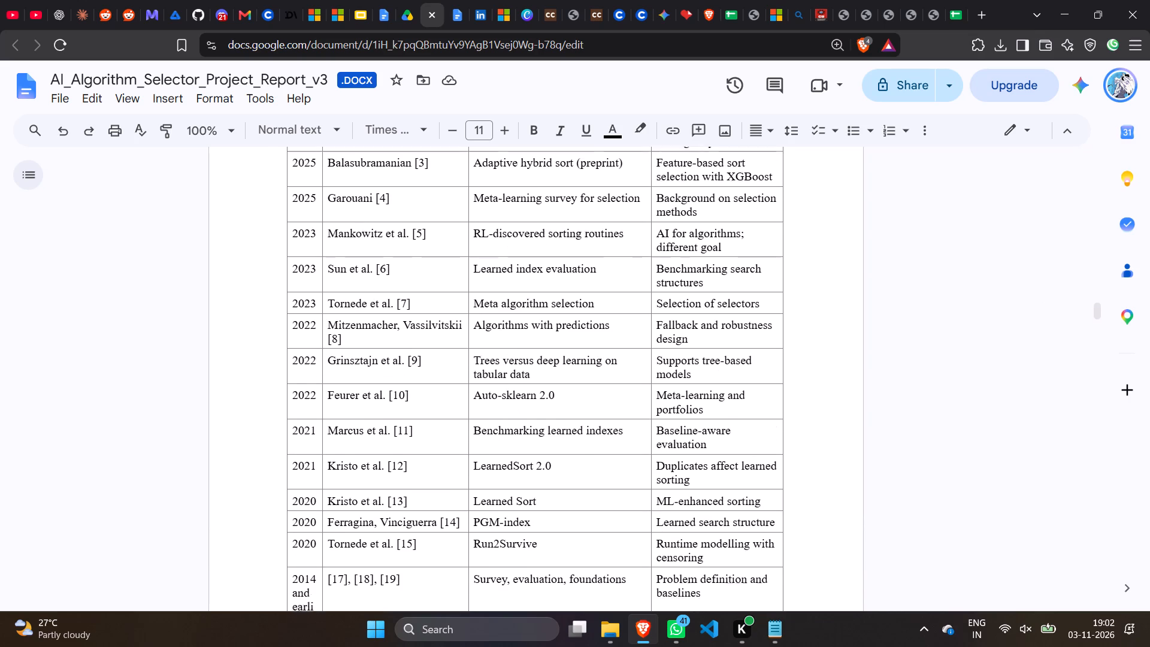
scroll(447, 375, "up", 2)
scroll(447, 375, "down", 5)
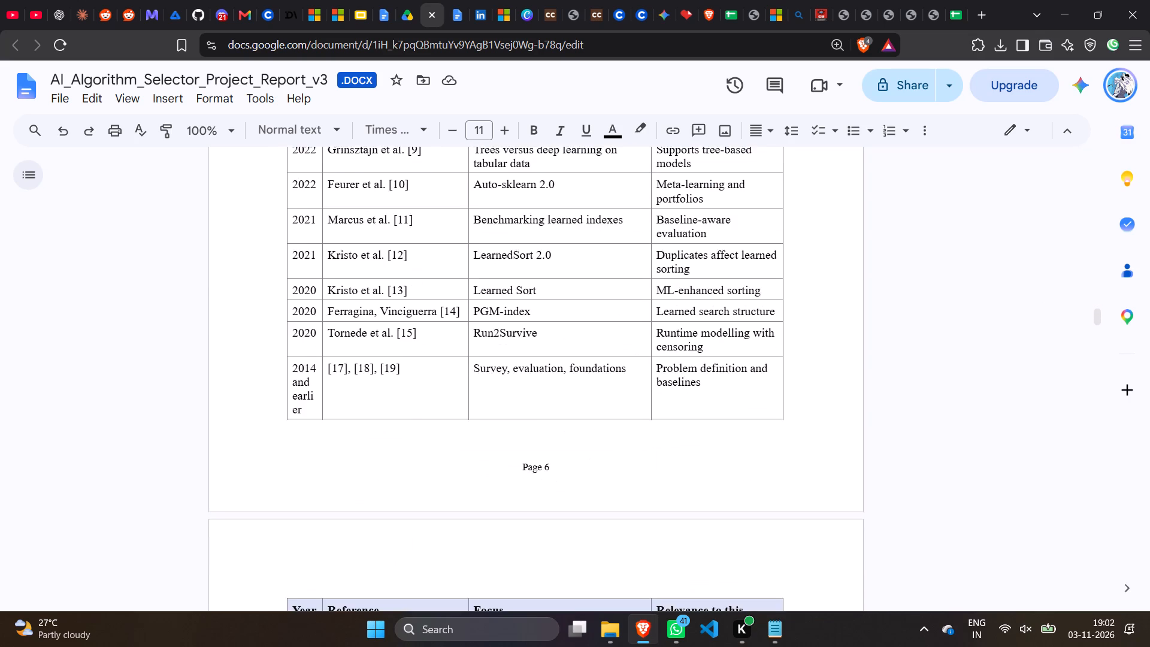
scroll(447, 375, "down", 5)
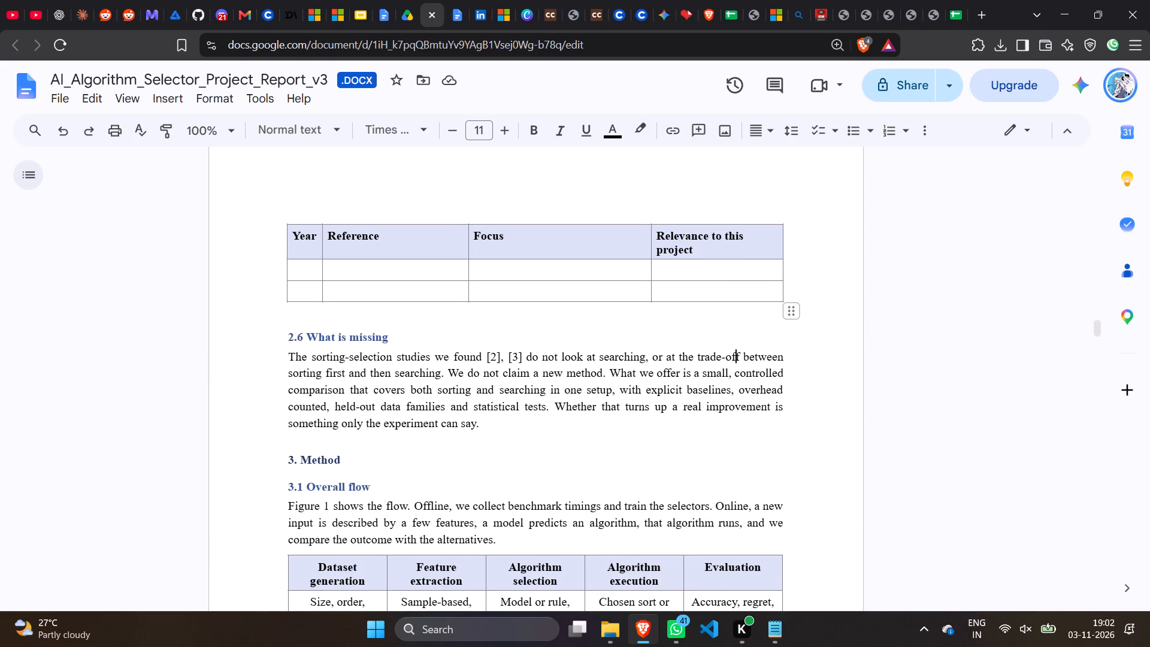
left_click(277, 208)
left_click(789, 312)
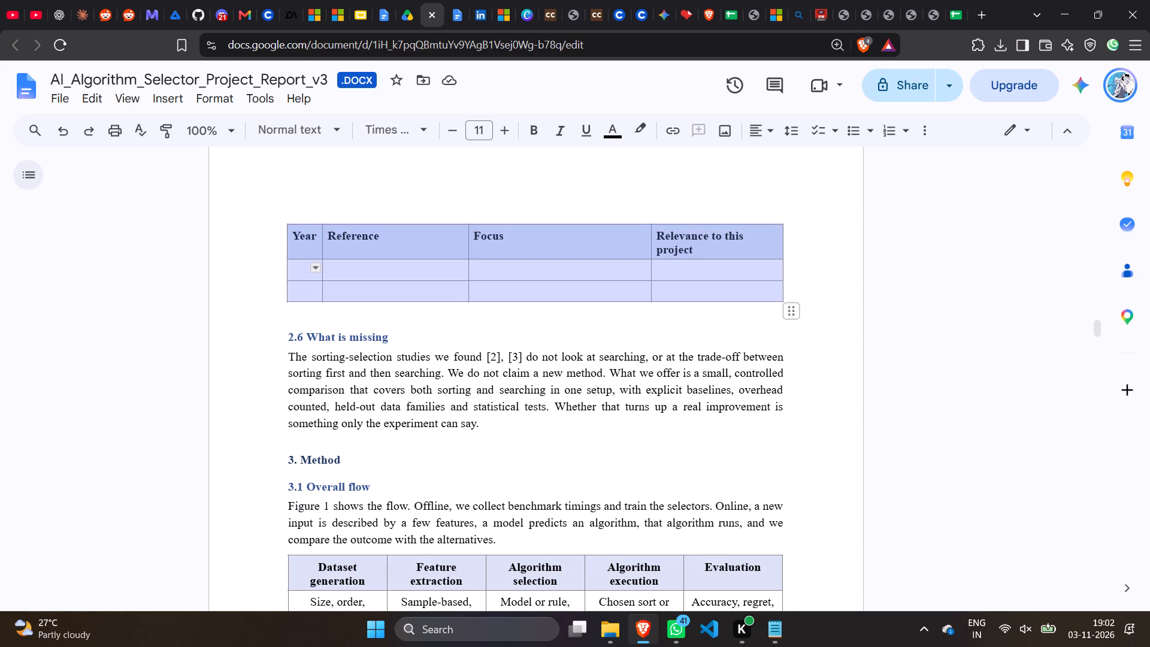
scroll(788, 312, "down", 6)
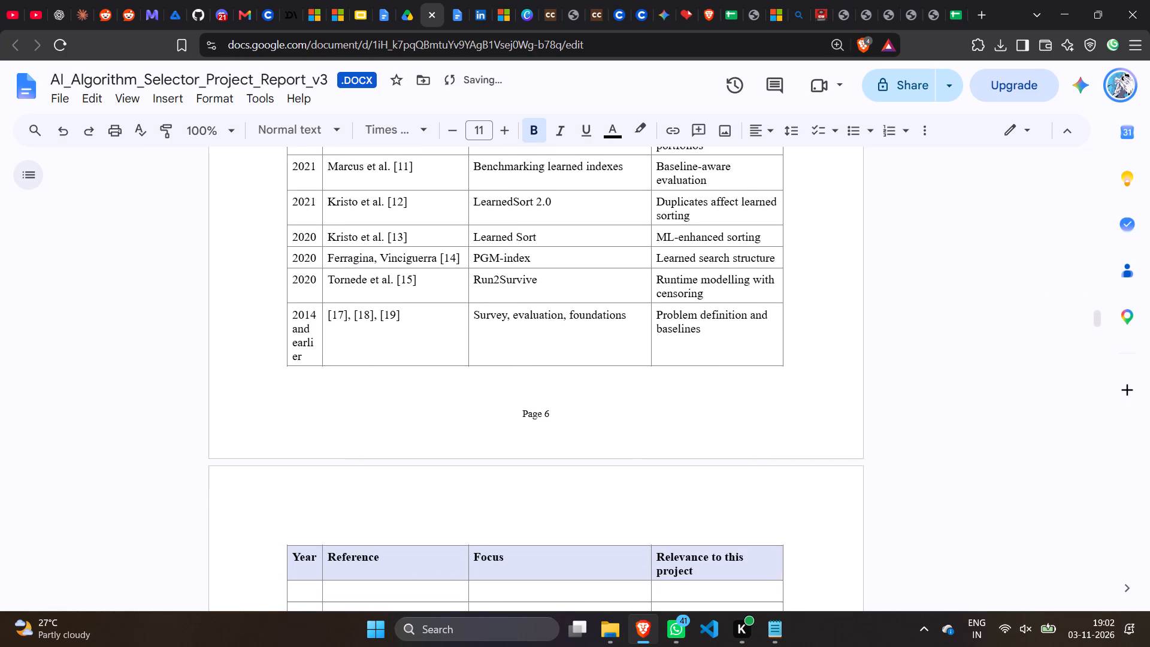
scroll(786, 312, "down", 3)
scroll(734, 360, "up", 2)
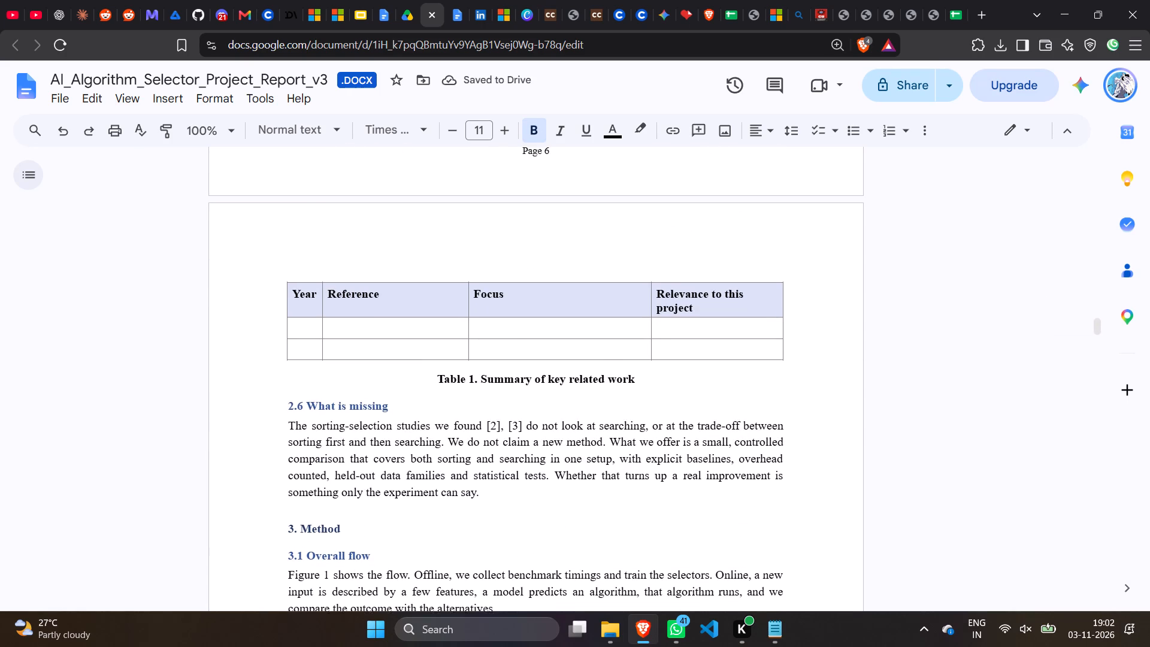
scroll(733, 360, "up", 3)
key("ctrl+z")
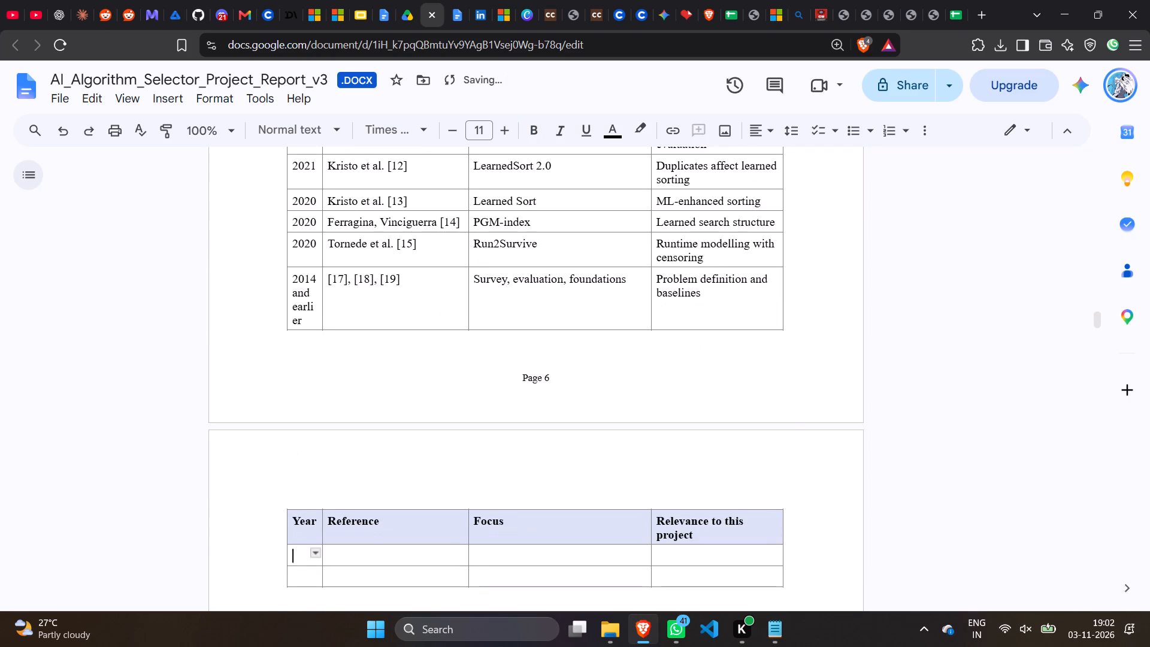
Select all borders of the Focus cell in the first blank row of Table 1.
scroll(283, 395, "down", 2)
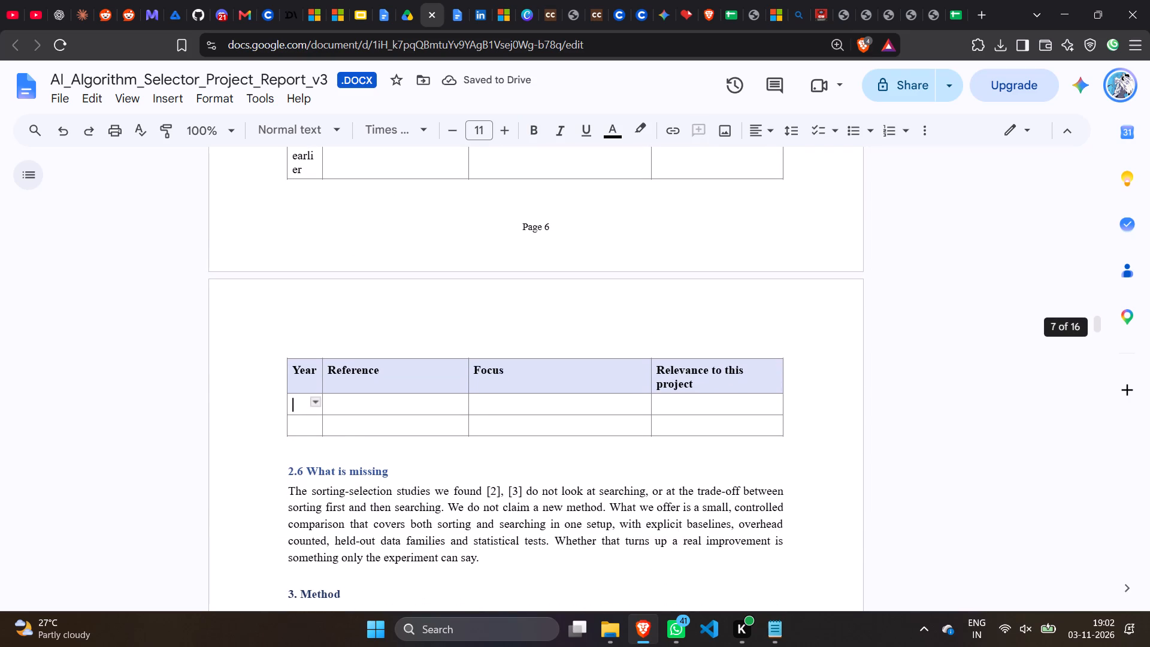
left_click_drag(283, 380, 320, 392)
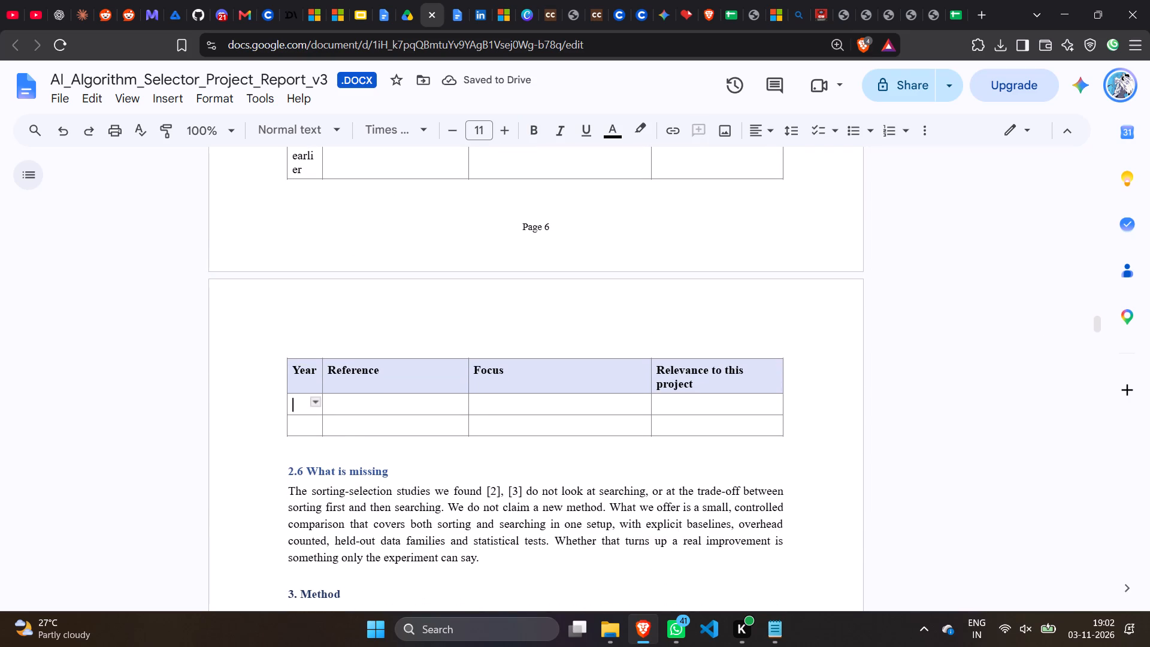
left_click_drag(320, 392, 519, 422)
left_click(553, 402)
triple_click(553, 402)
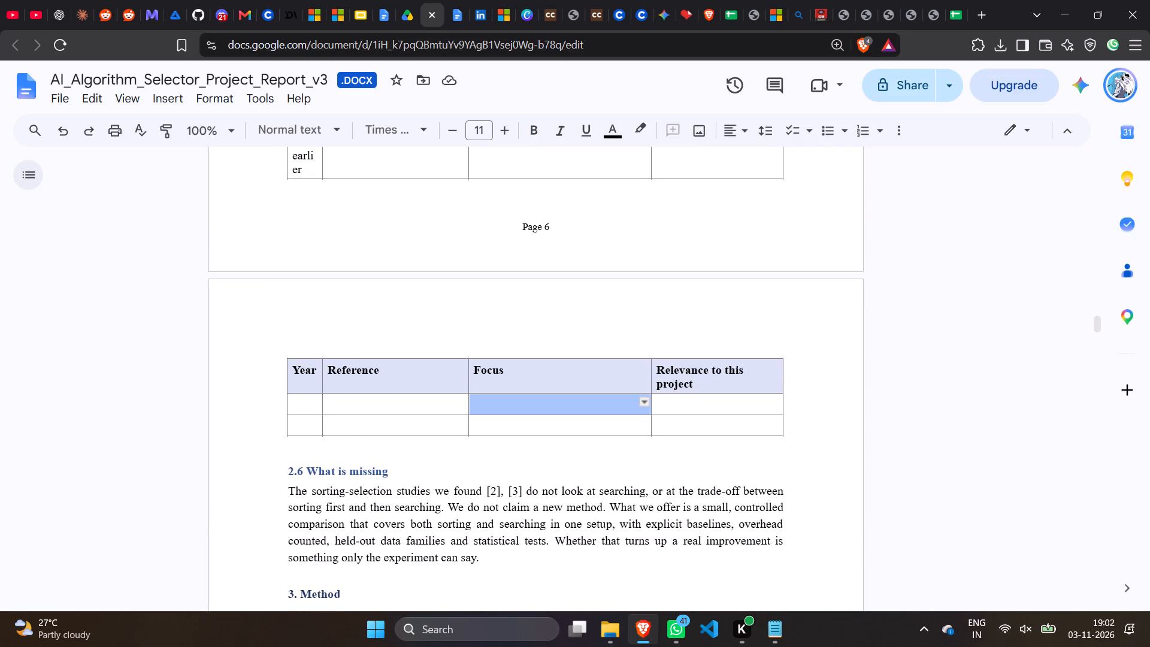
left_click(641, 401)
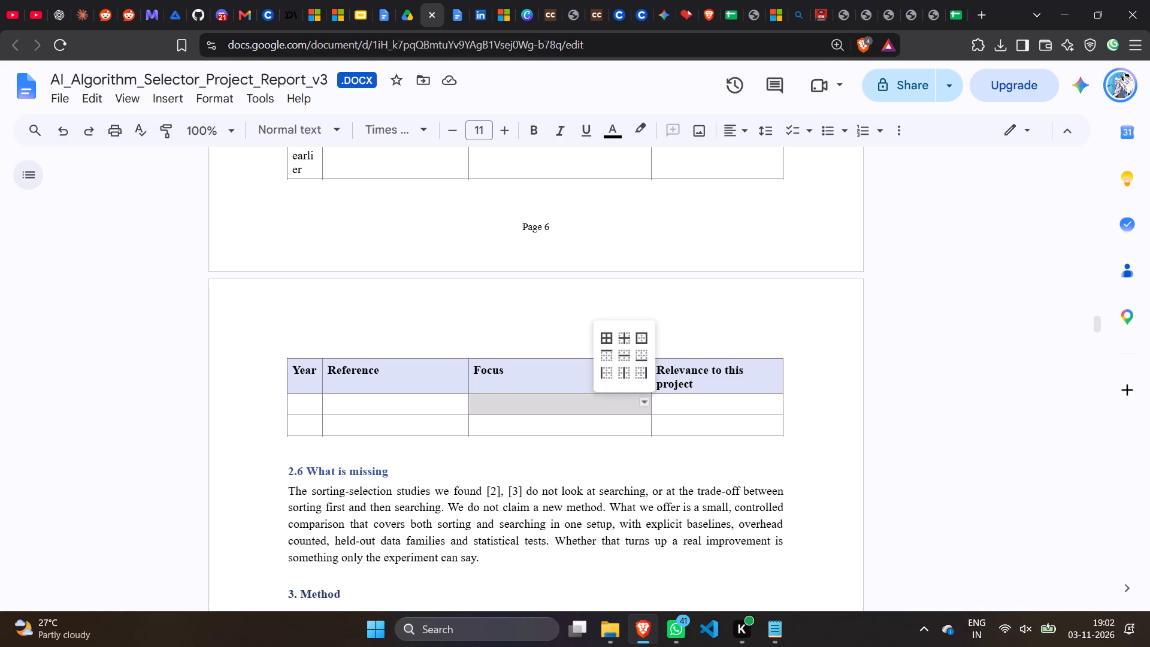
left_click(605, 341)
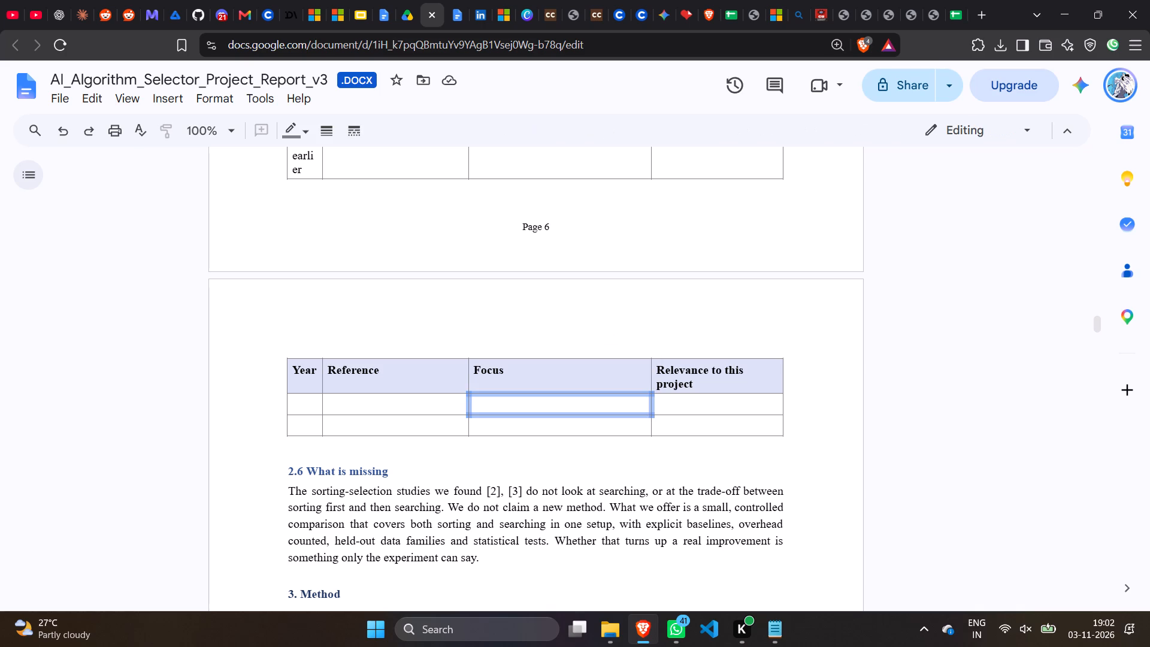
Undo the move of the "2014 and earlier" row and the insertion and repositioning of the extra blank row in Table 1.
key("ctrl+z")
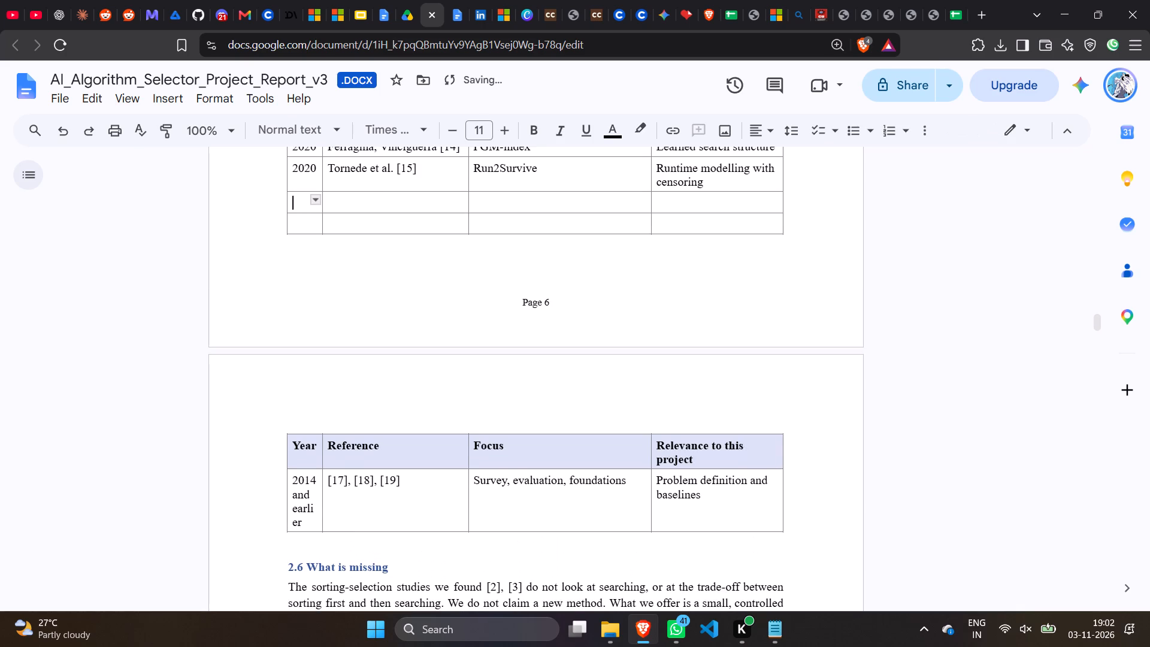
key("ctrl+x")
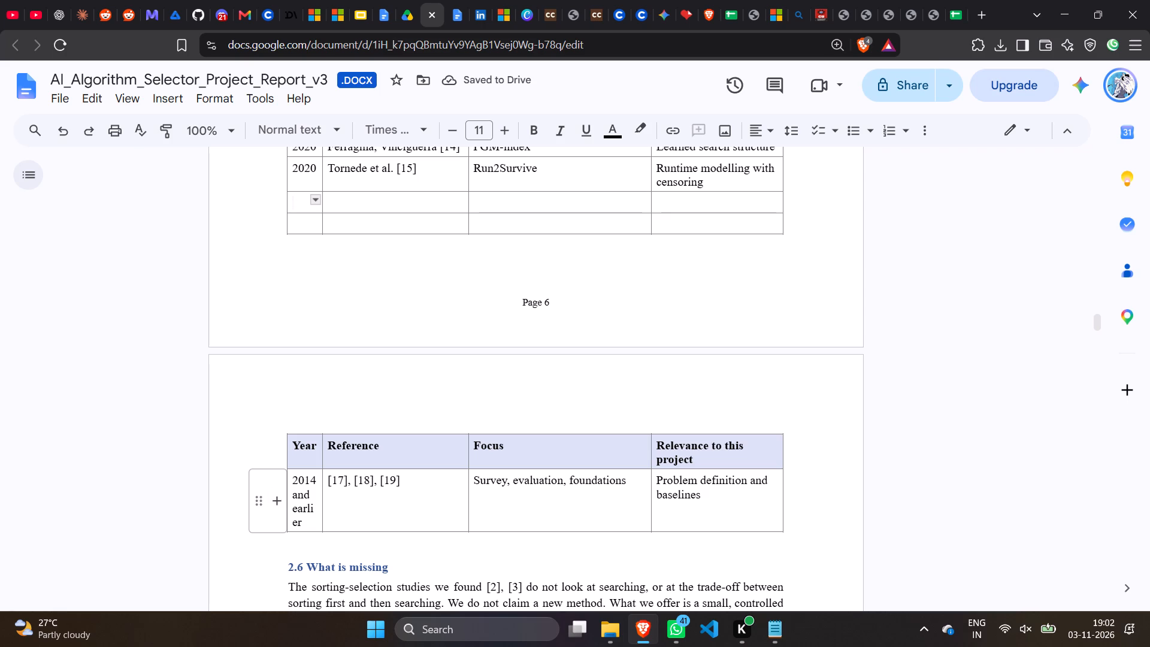
key("ctrl+z")
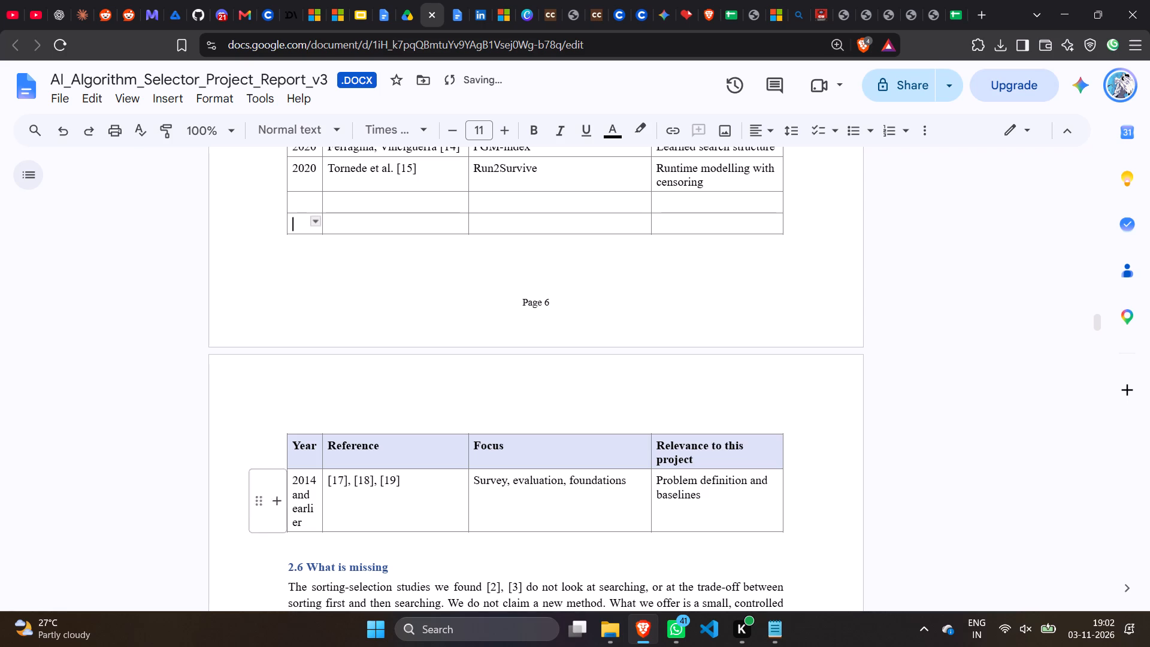
key("ctrl+z")
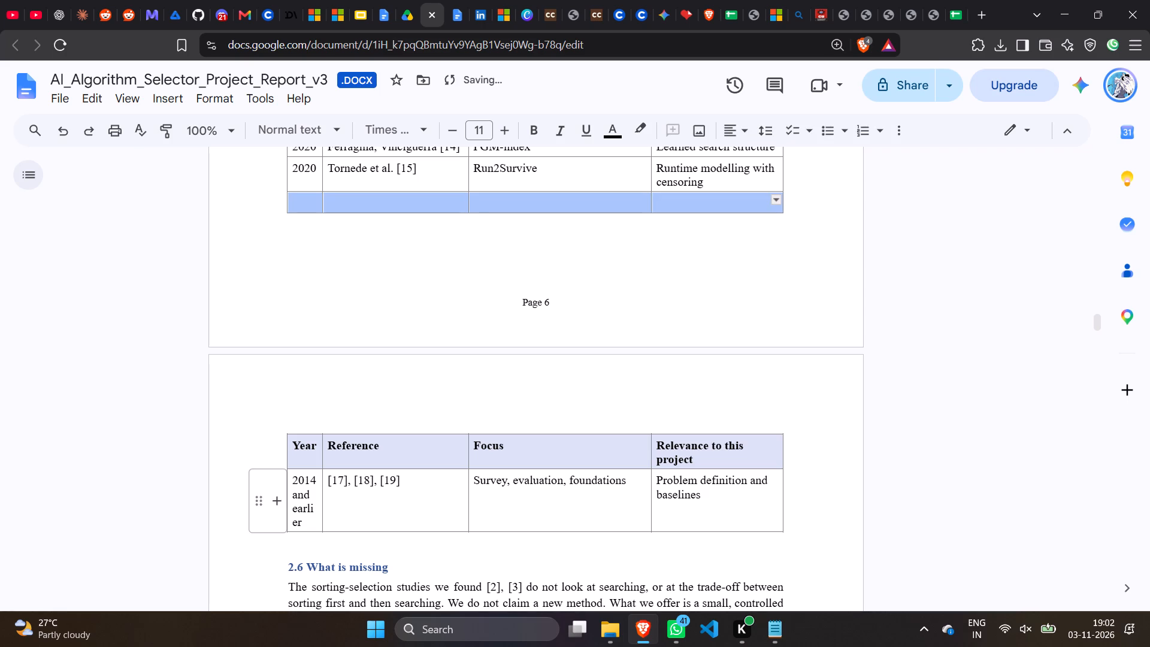
Move the "2014 and earlier" row of Table 1 above the single blank row, directly below "Tornede et al. [15]".
left_click_drag(258, 501, 308, 217)
left_click_drag(255, 504, 293, 214)
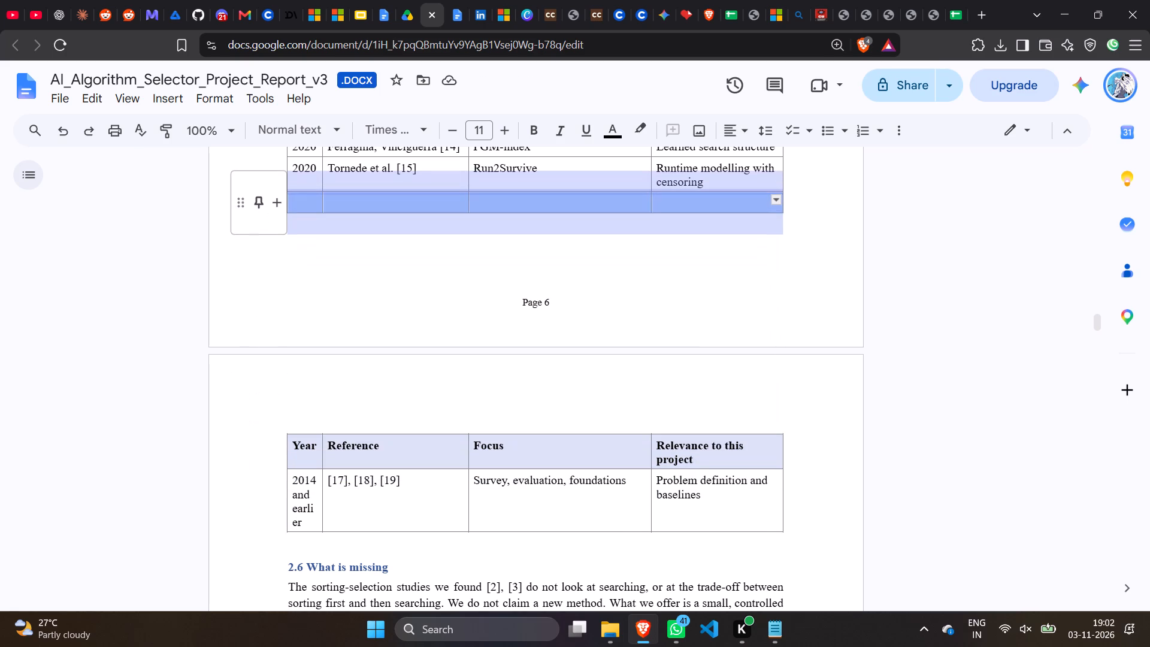
left_click_drag(293, 214, 296, 201)
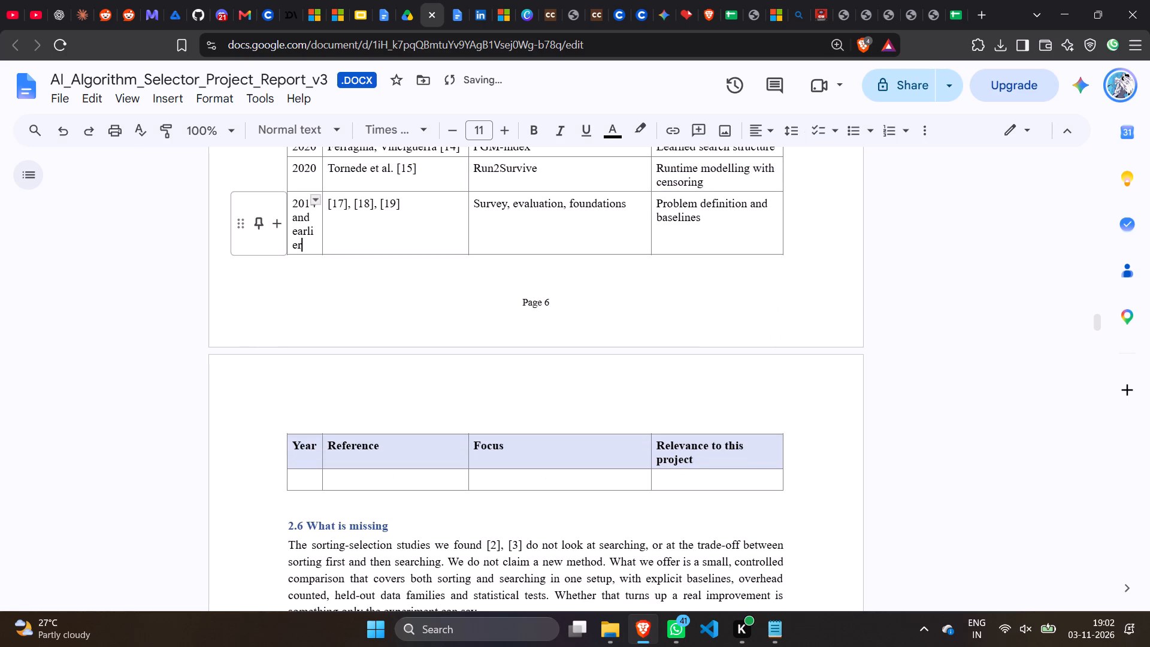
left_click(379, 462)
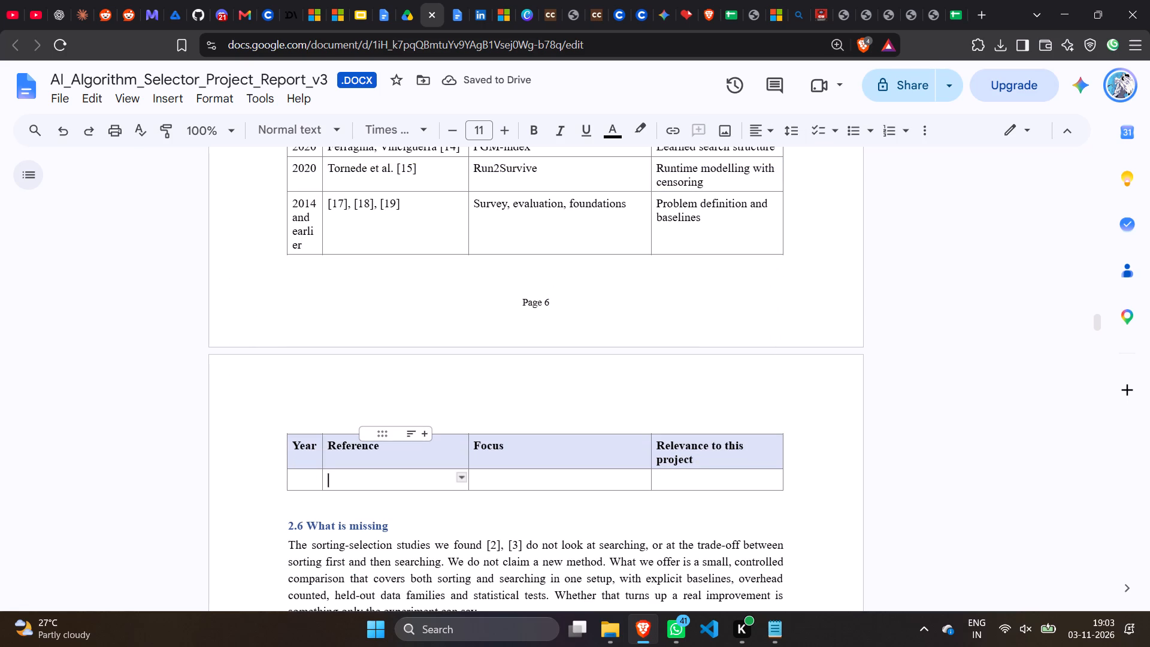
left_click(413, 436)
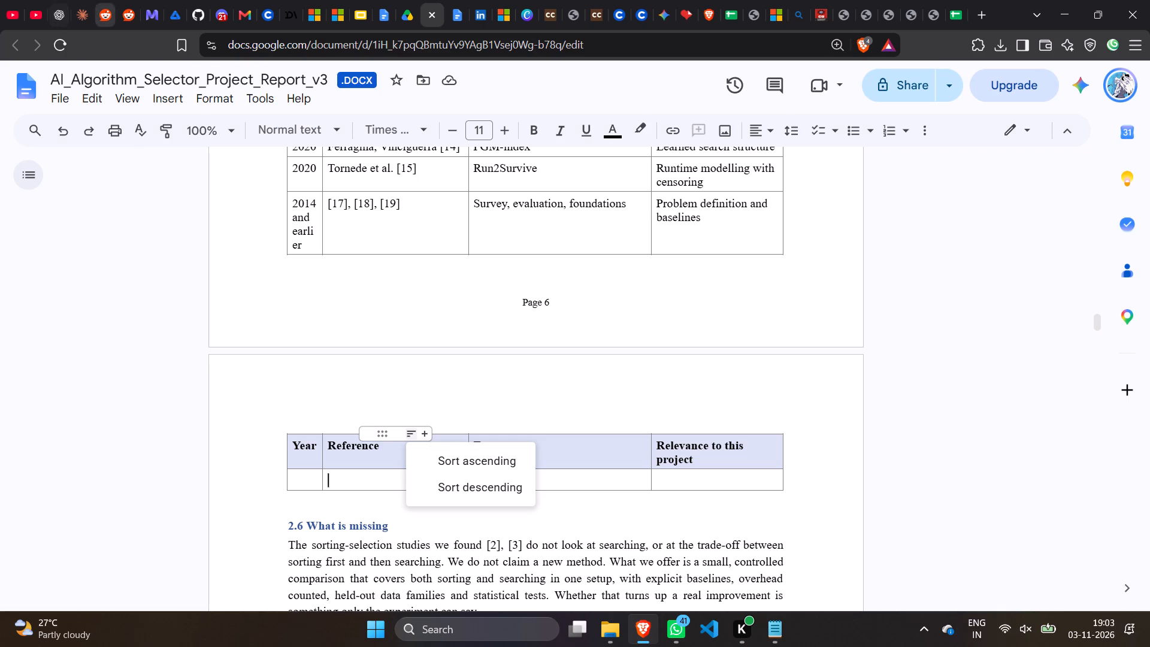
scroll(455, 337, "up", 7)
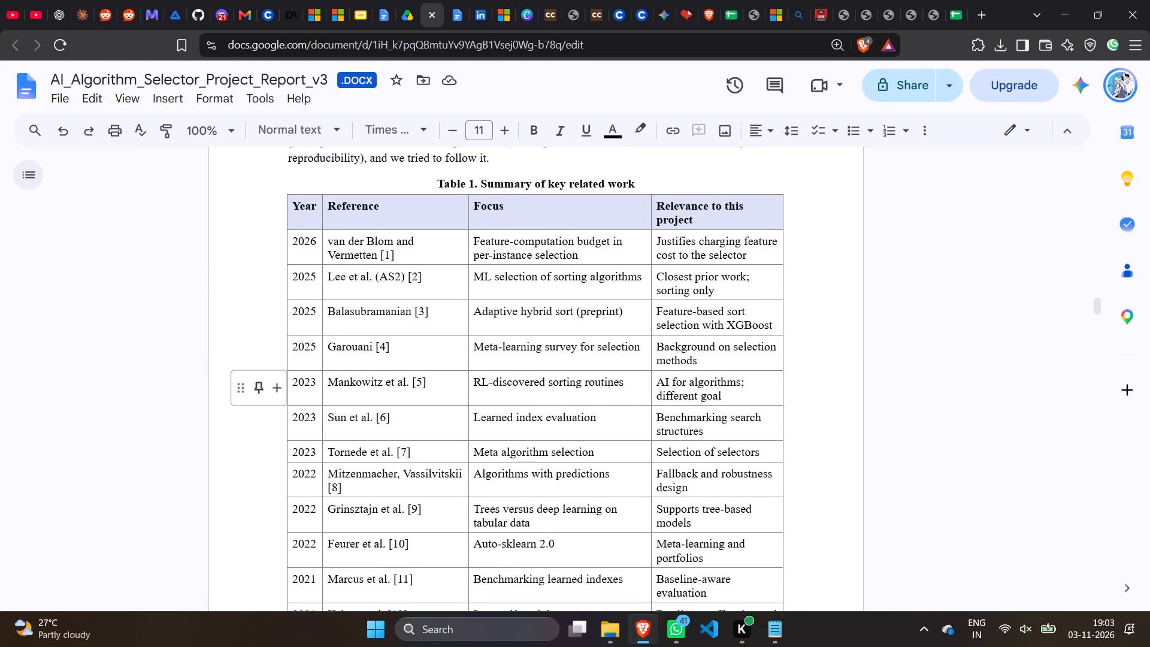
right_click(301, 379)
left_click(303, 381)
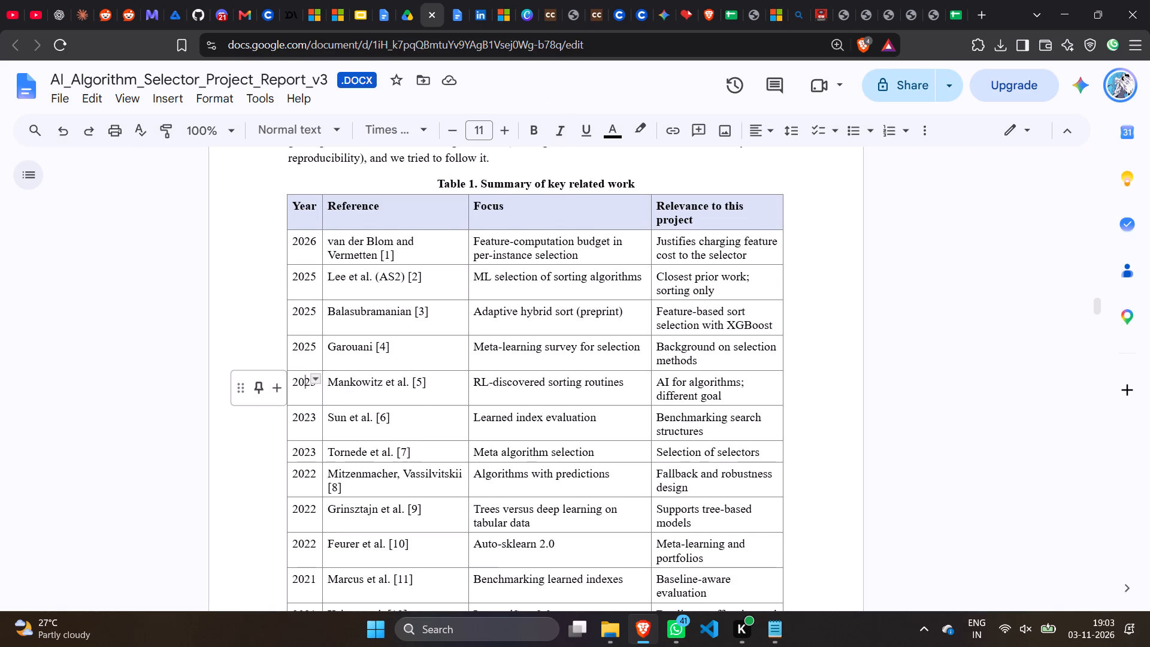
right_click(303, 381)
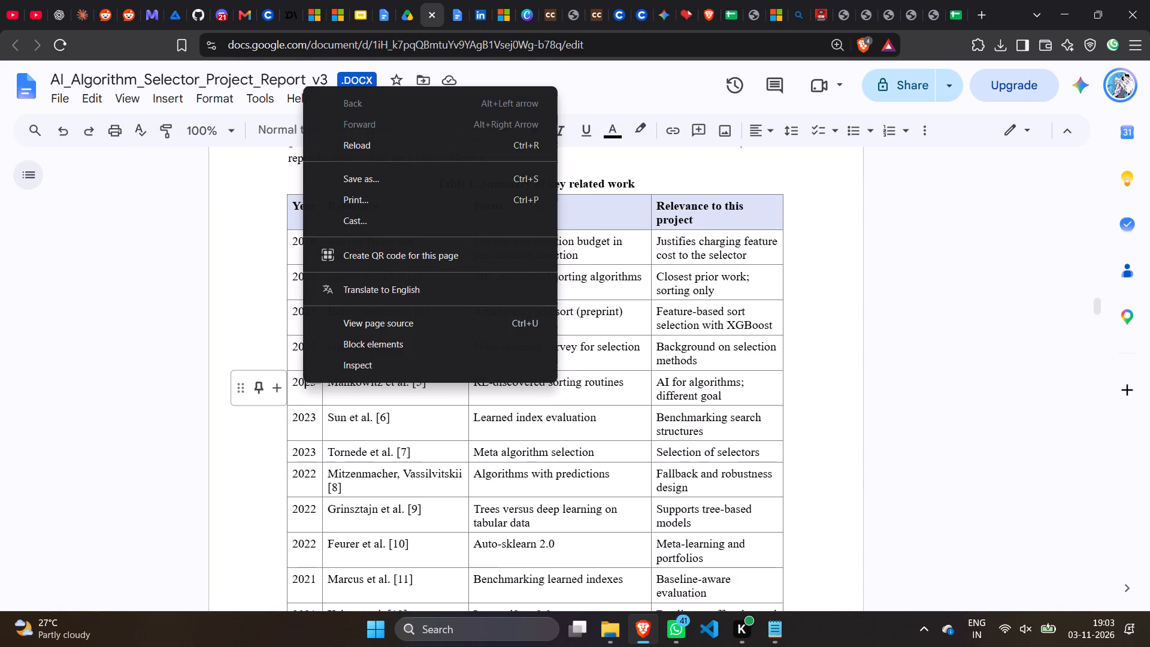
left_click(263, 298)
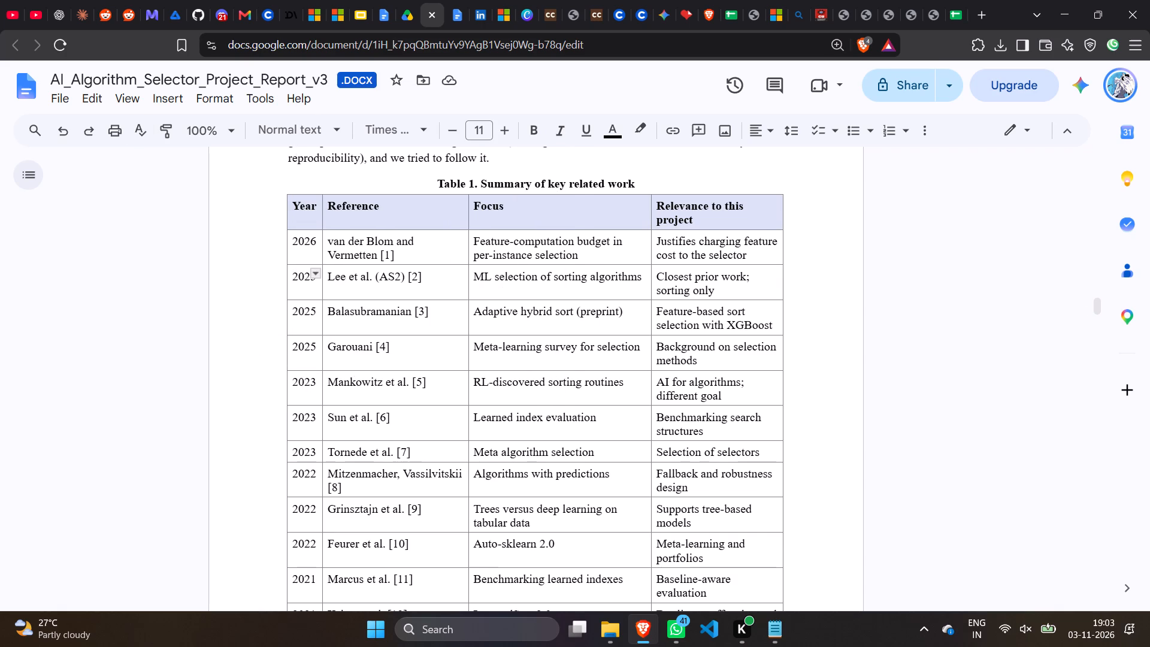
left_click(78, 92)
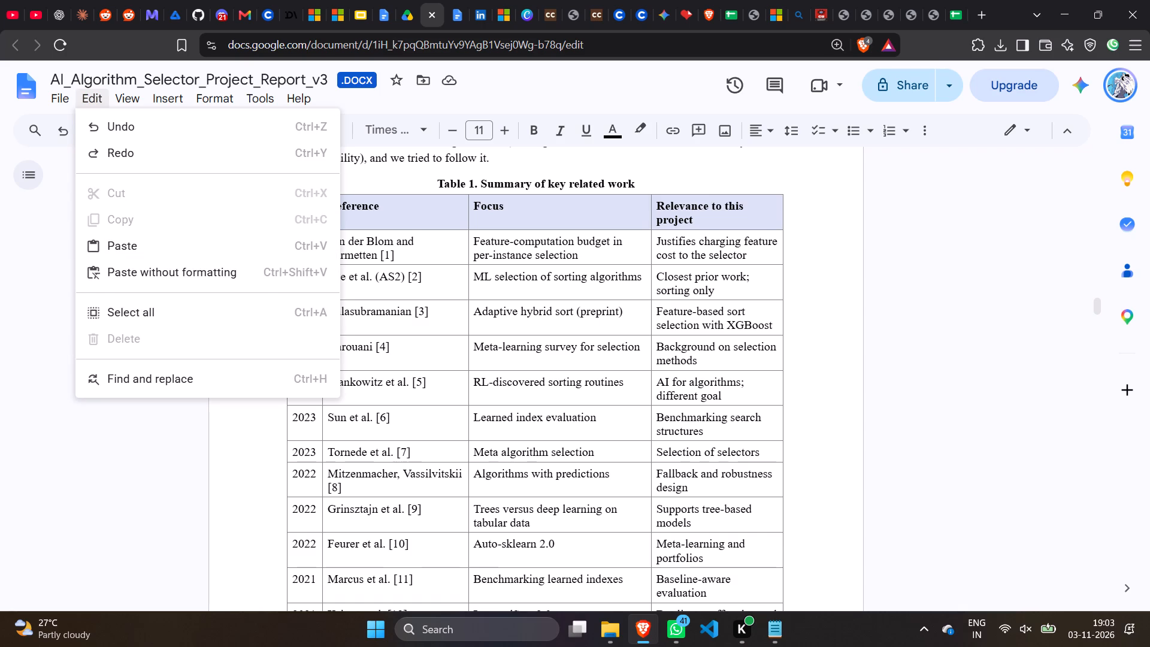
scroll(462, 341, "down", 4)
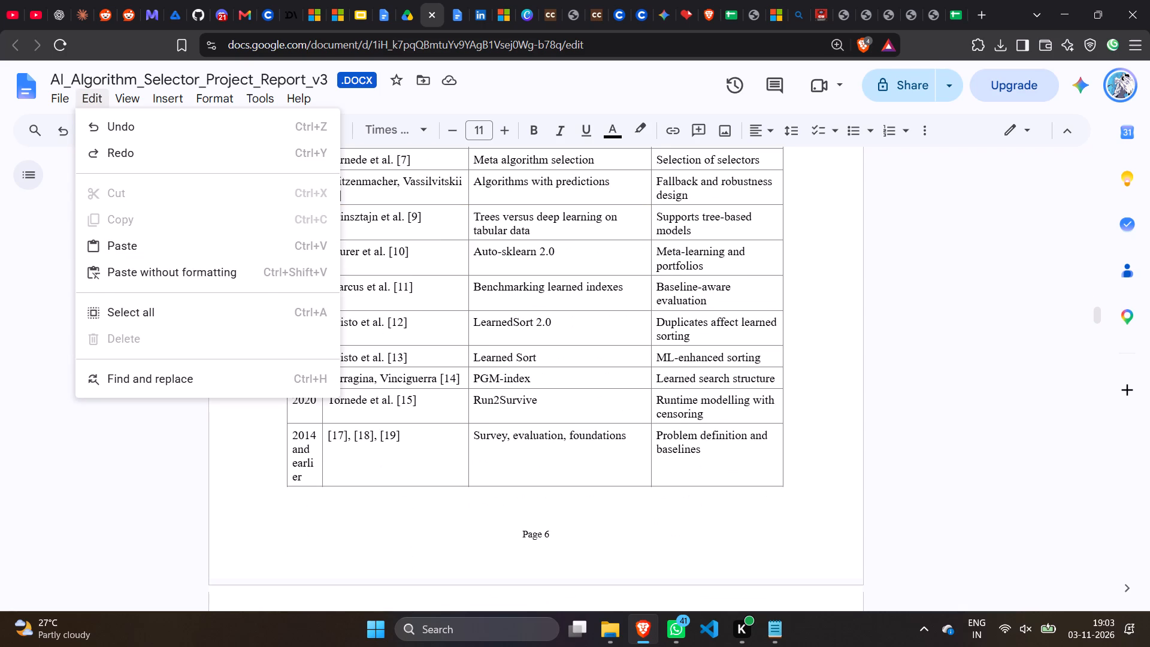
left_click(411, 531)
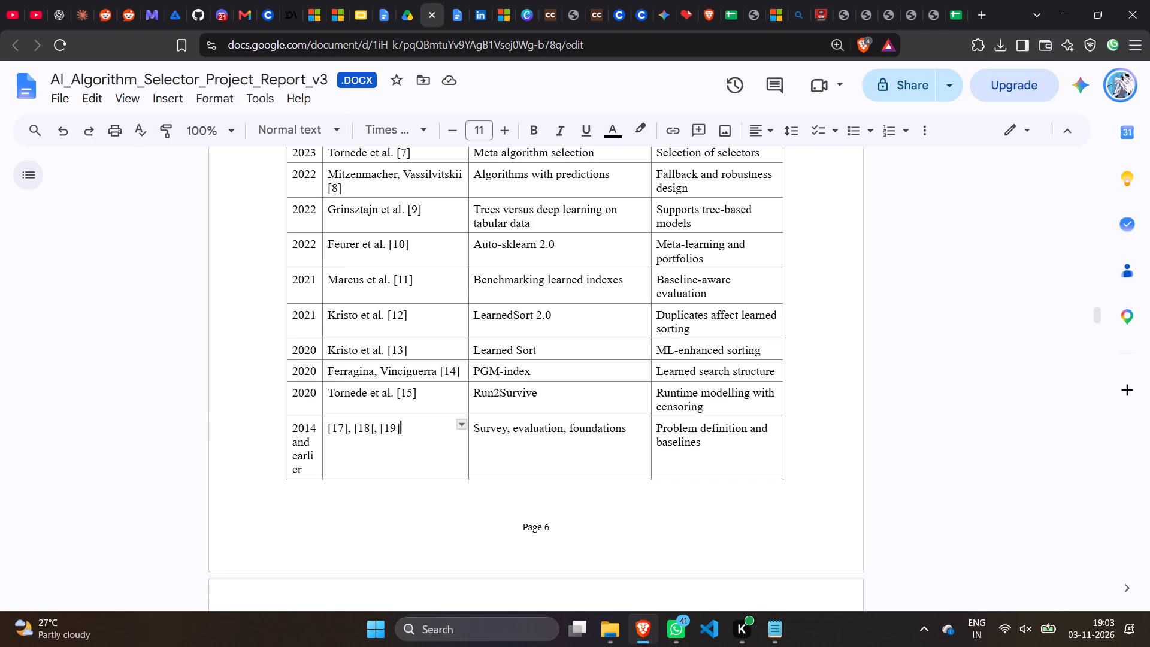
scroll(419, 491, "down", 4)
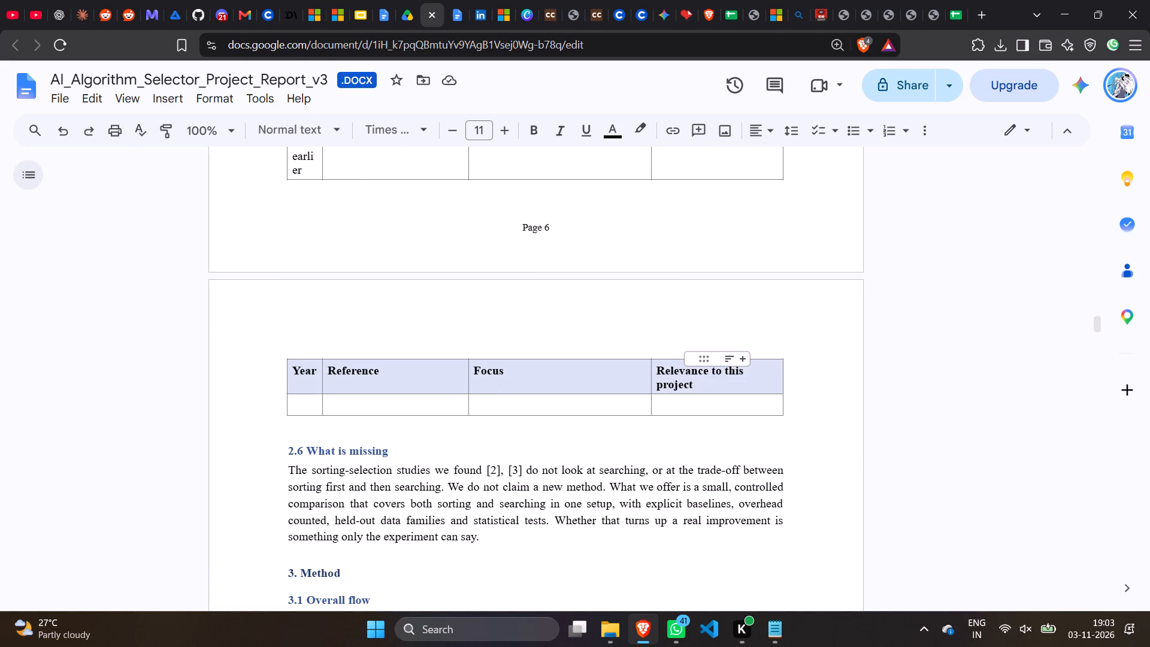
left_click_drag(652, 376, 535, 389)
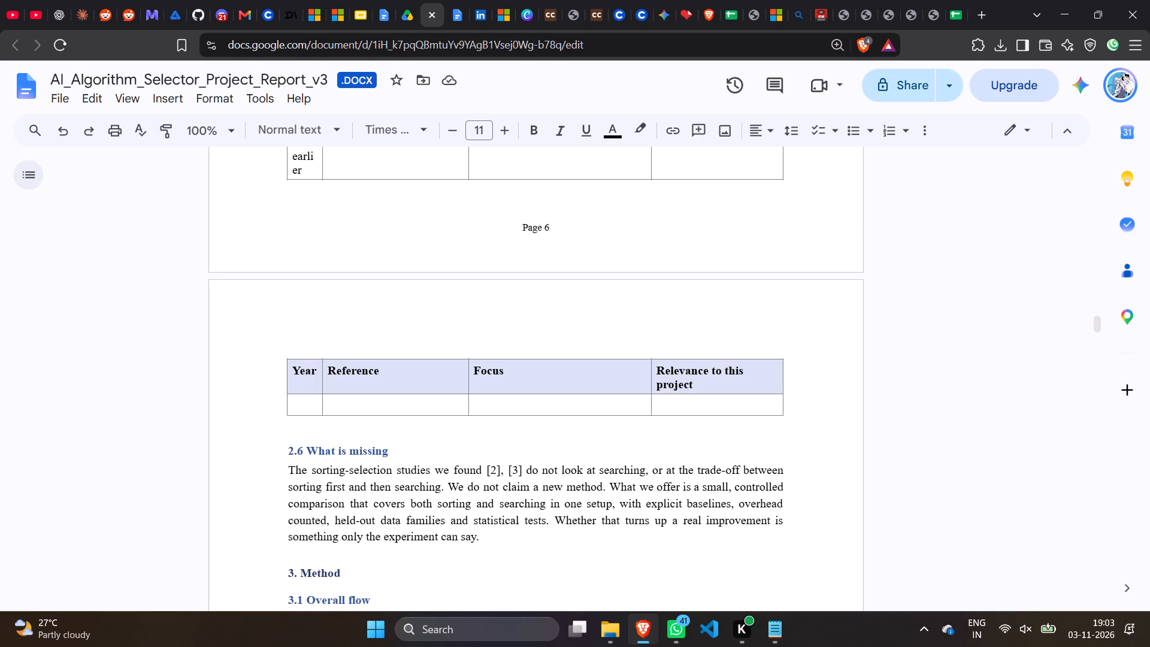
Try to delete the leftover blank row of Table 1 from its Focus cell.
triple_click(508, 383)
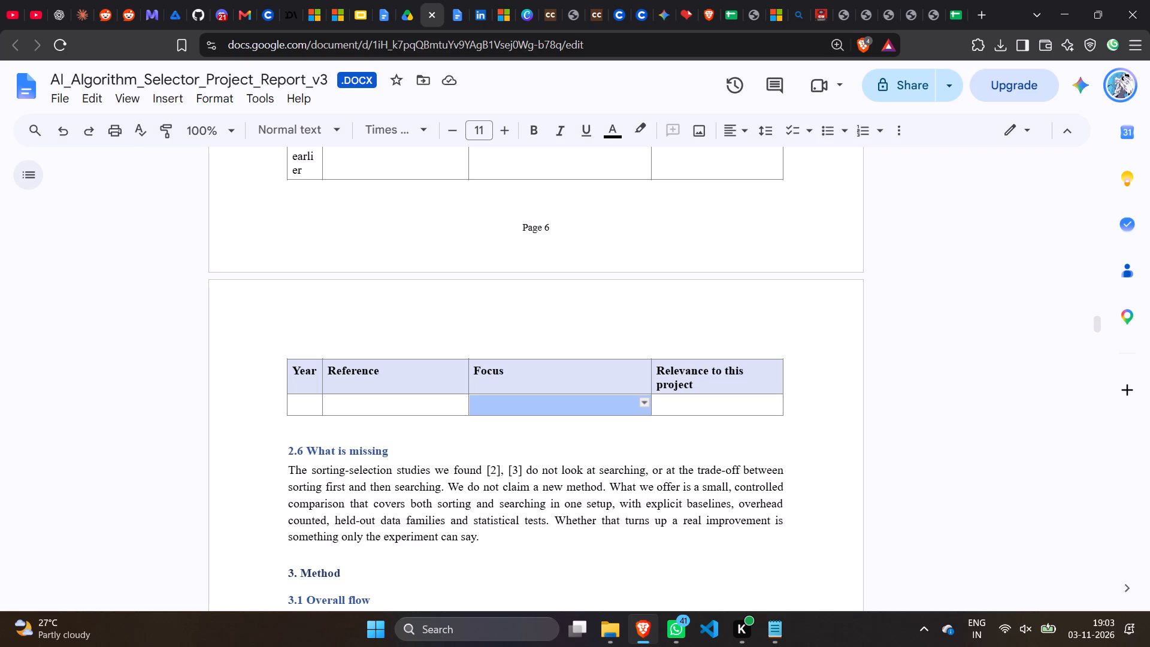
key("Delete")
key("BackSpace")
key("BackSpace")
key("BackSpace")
Review the report from section 3, Method, through section 3.7, Validation and metrics, including Tables 2 and 3.
scroll(300, 460, "down", 5)
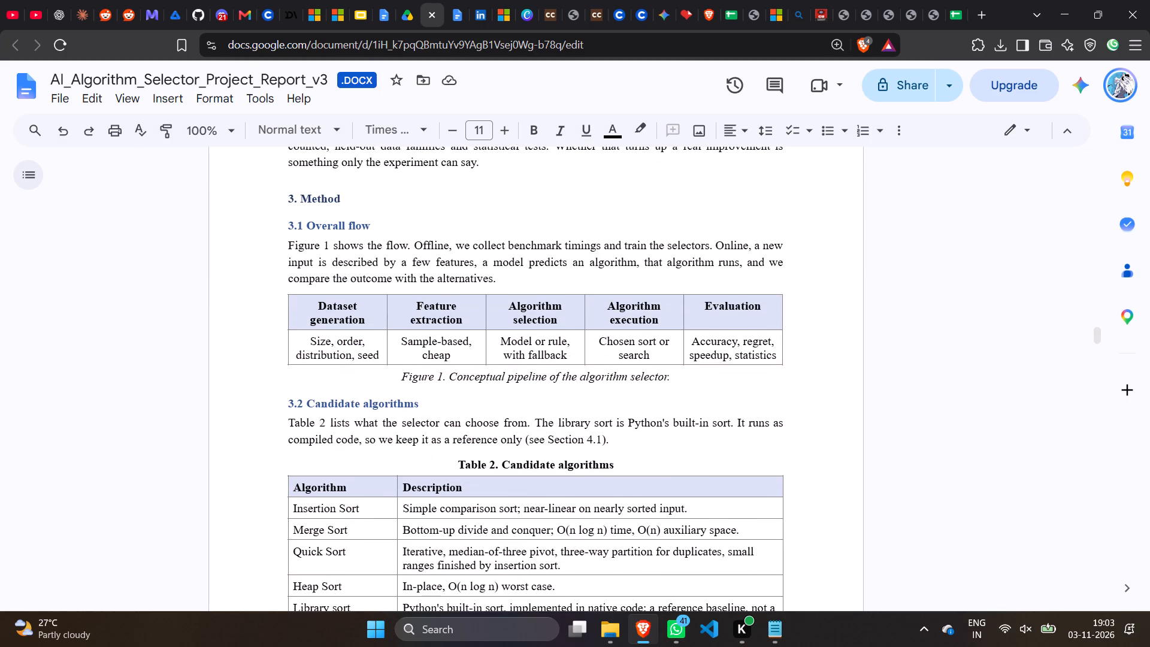
scroll(314, 395, "down", 4)
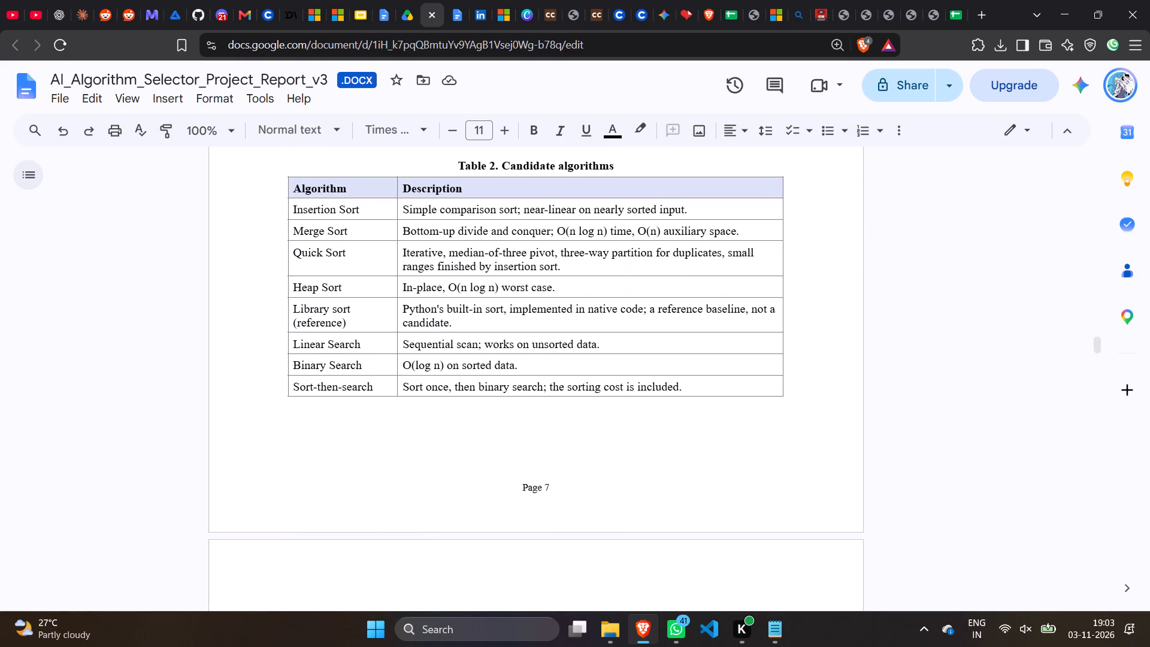
scroll(314, 395, "down", 12)
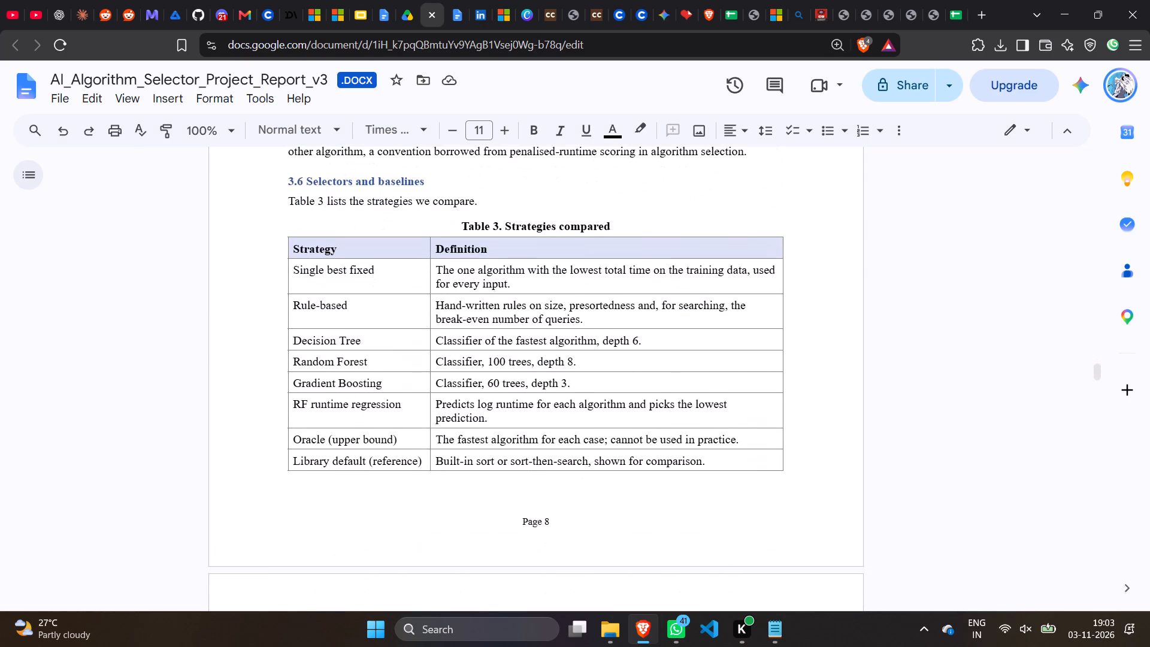
scroll(316, 389, "down", 7)
scroll(316, 389, "up", 4)
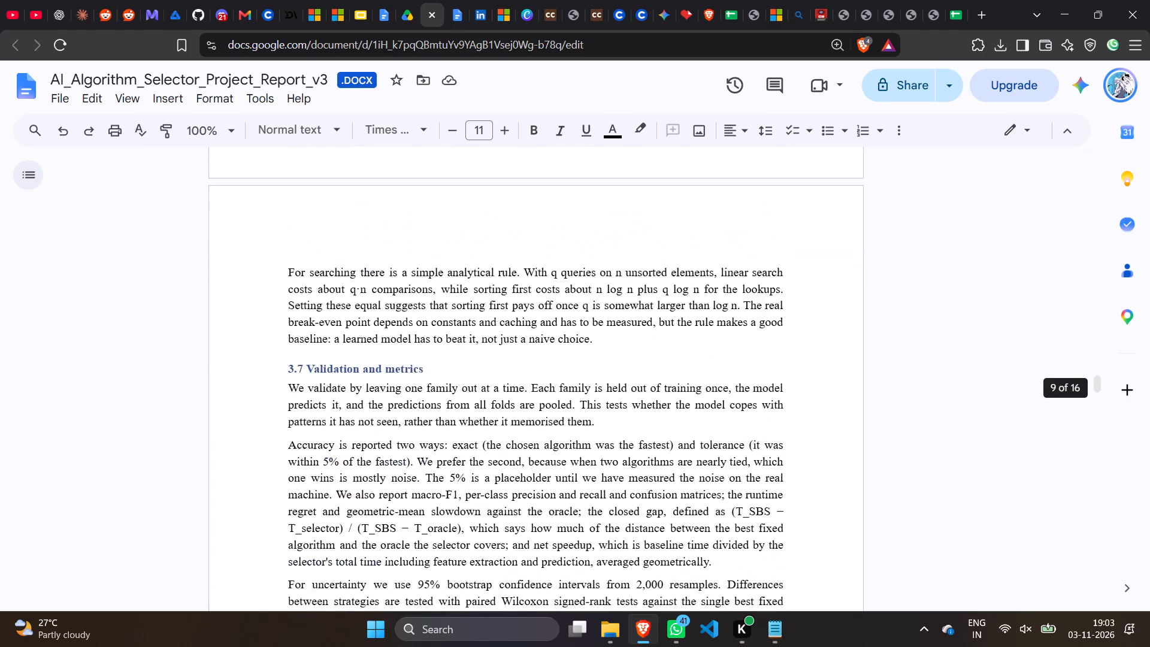
scroll(316, 389, "up", 3)
scroll(316, 389, "down", 7)
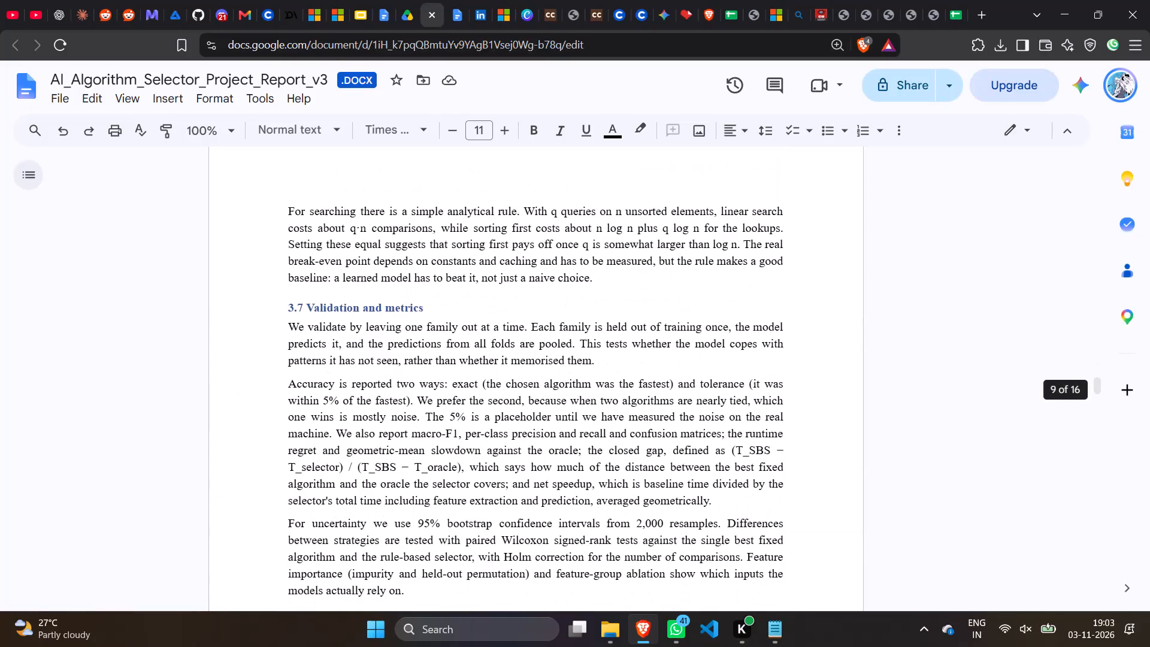
scroll(316, 389, "down", 3)
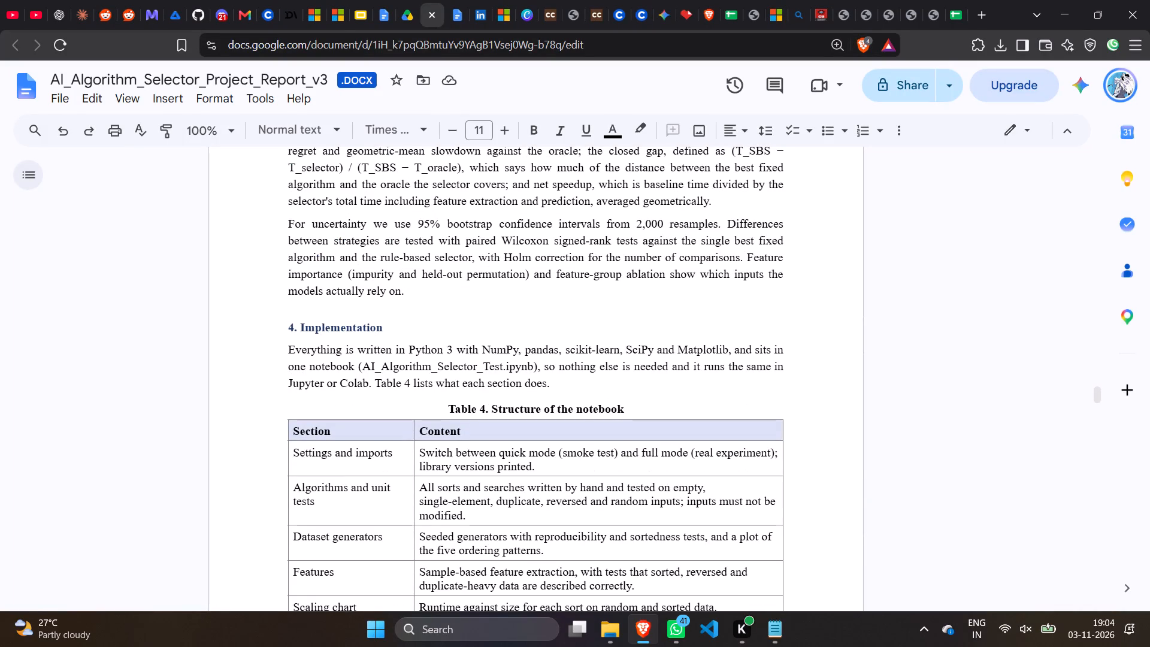
Highlight the parenthesised notebook file name AI_Algorithm_Selector_Test.ipynb in the section 4 Implementation paragraph, and clear the selection.
left_click_drag(538, 368, 473, 363)
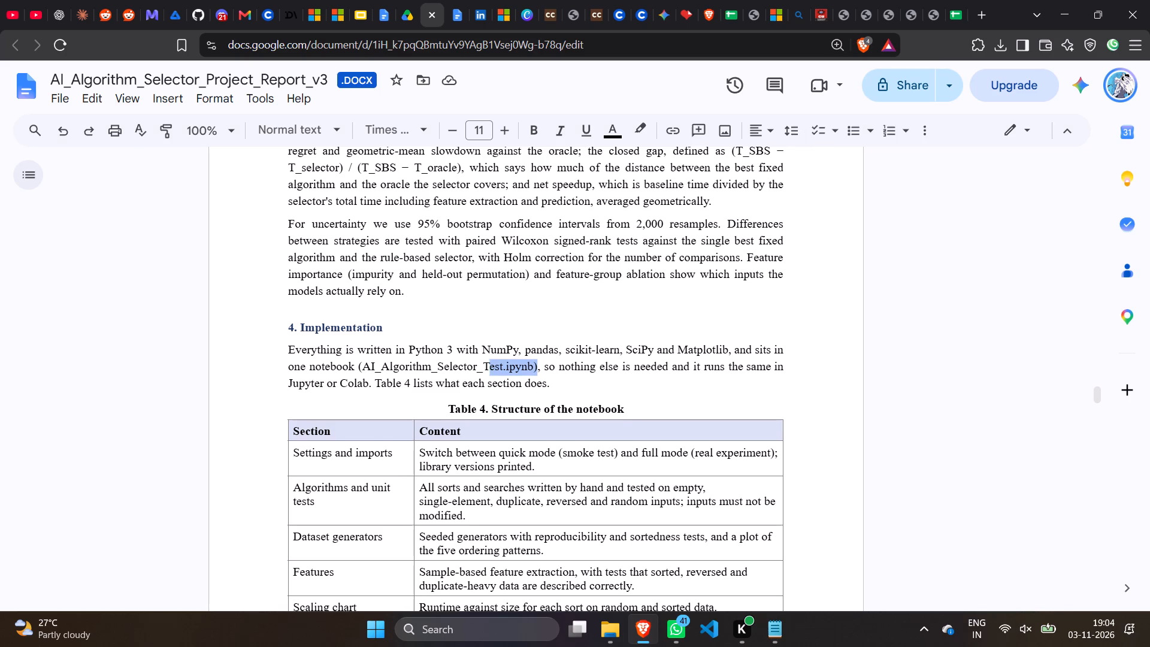
left_click_drag(473, 363, 356, 362)
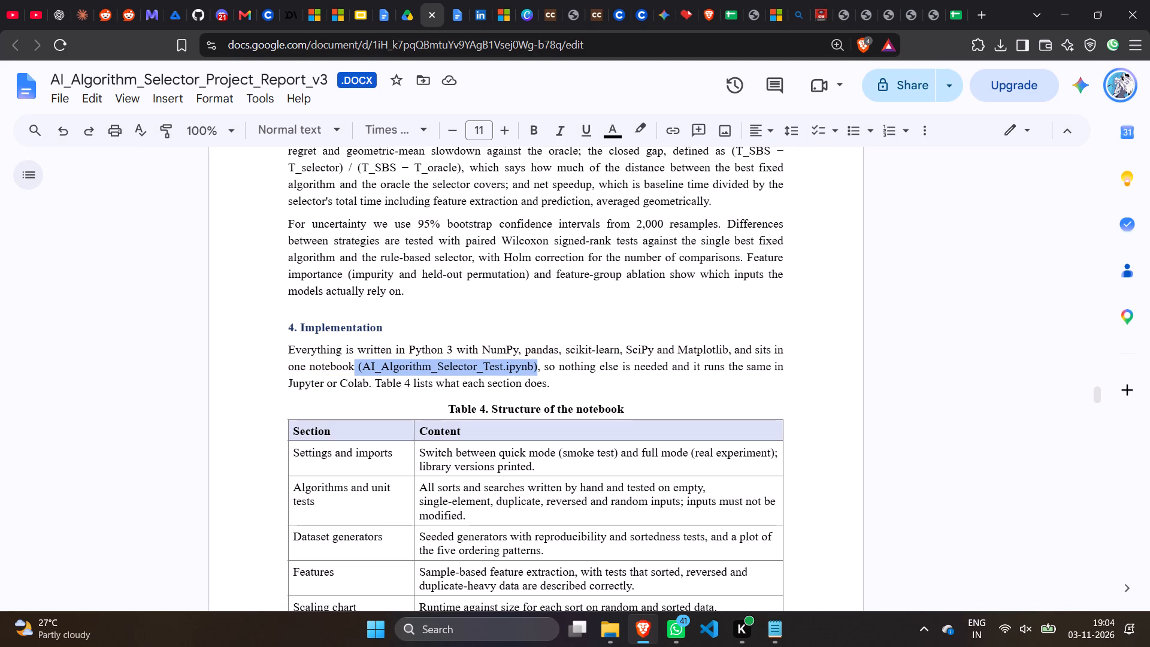
left_click_drag(356, 362, 358, 363)
left_click(632, 390)
Replace "we" with "I" in the section 4.1 heading so it reads "Problems I ran into".
scroll(634, 368, "down", 2)
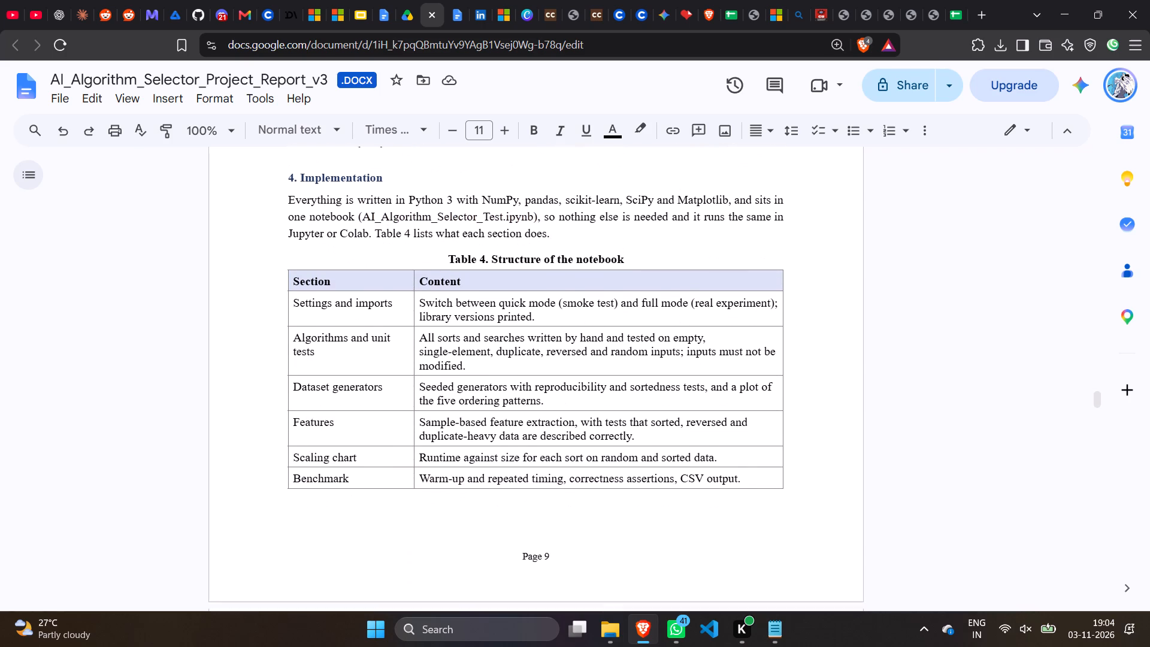
scroll(632, 355, "down", 7)
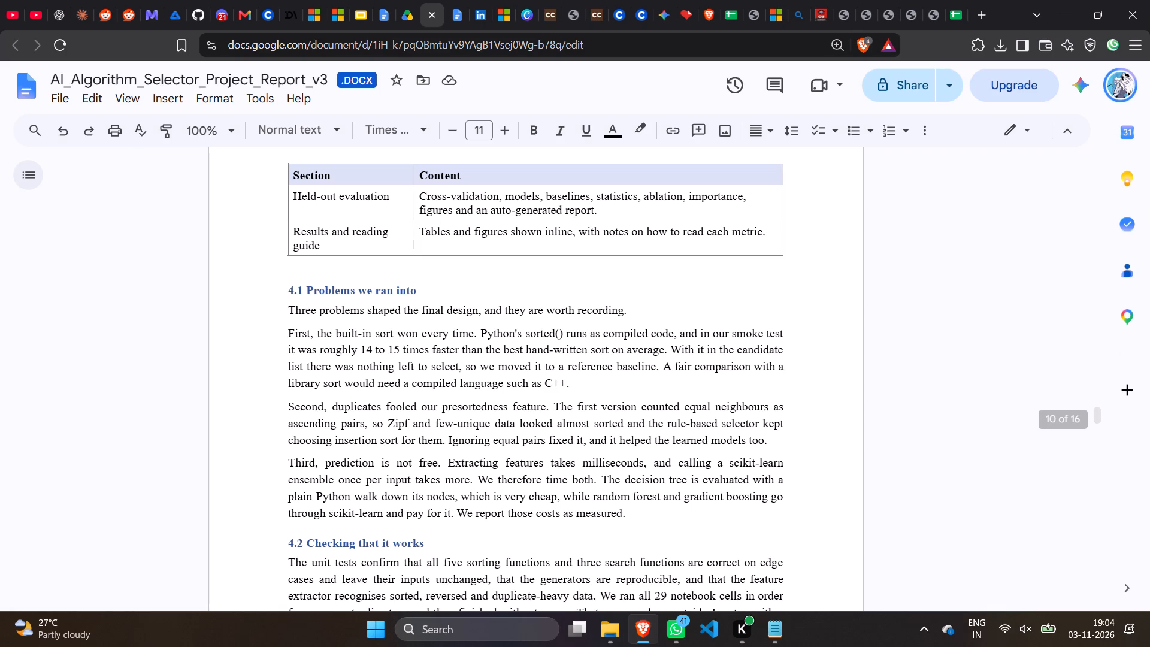
left_click(372, 289)
key("BackSpace")
key("BackSpace")
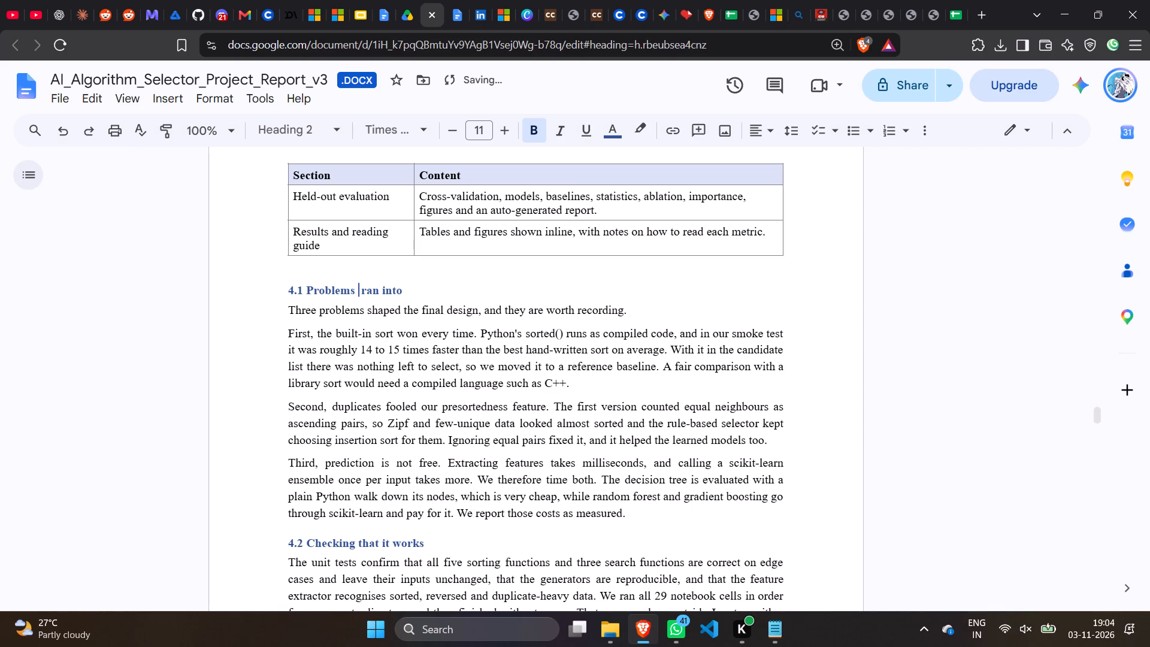
key("shift+i")
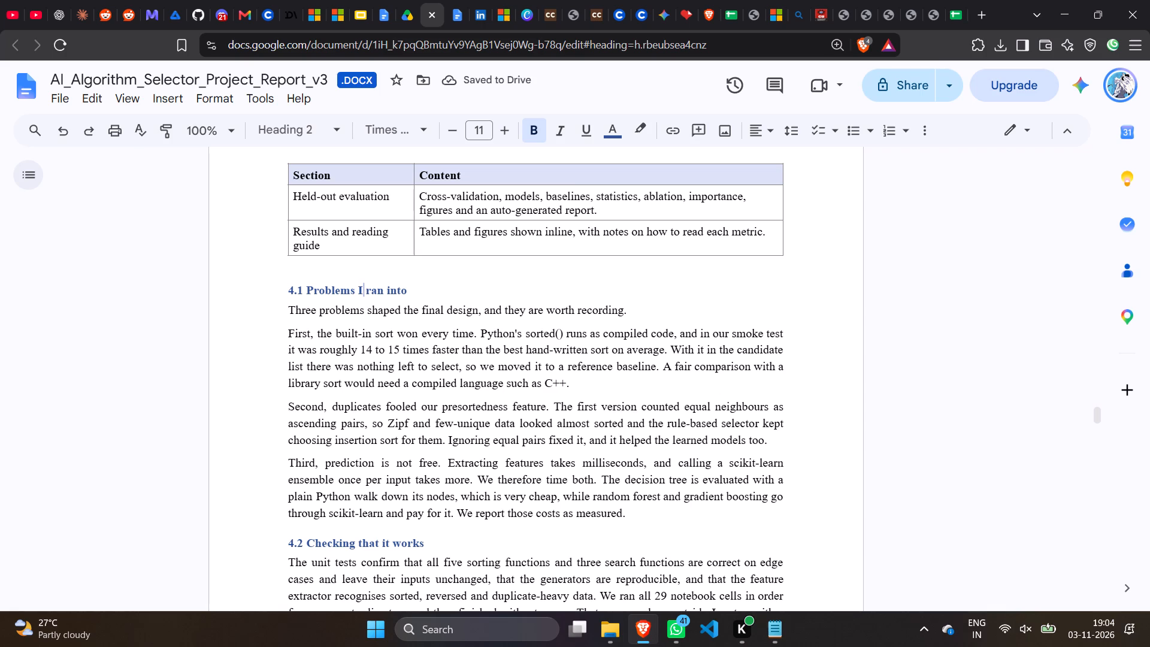
Review sections 4.1 through 6.1, checking the body text and Tables 5 and 6.
scroll(606, 364, "down", 1)
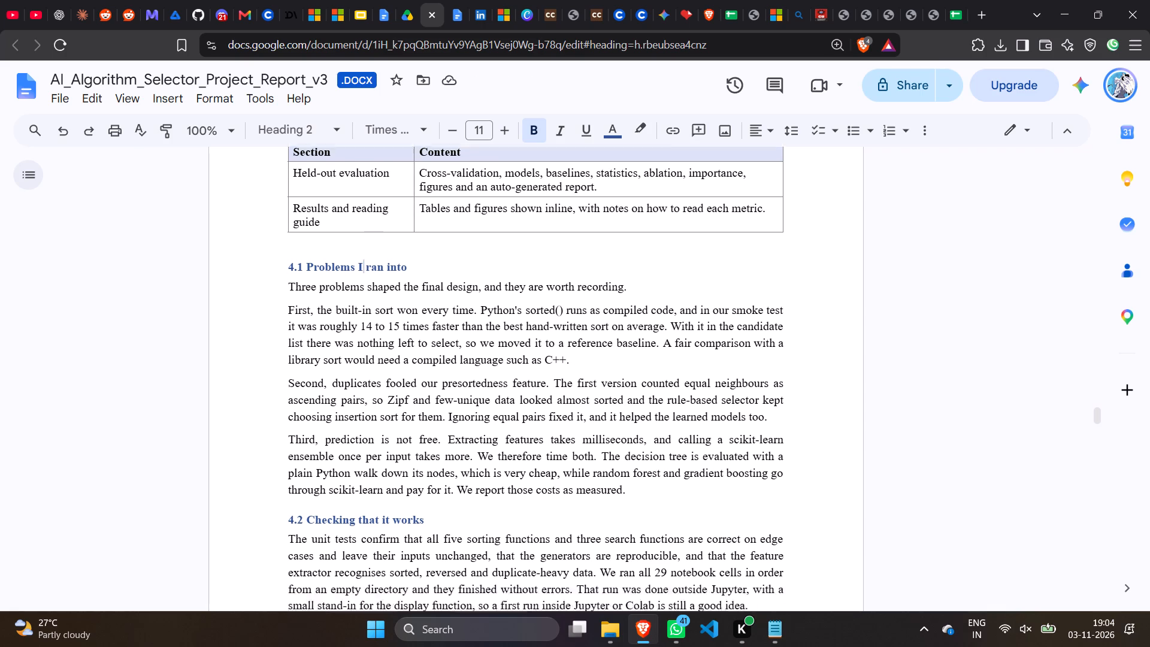
scroll(606, 364, "down", 2)
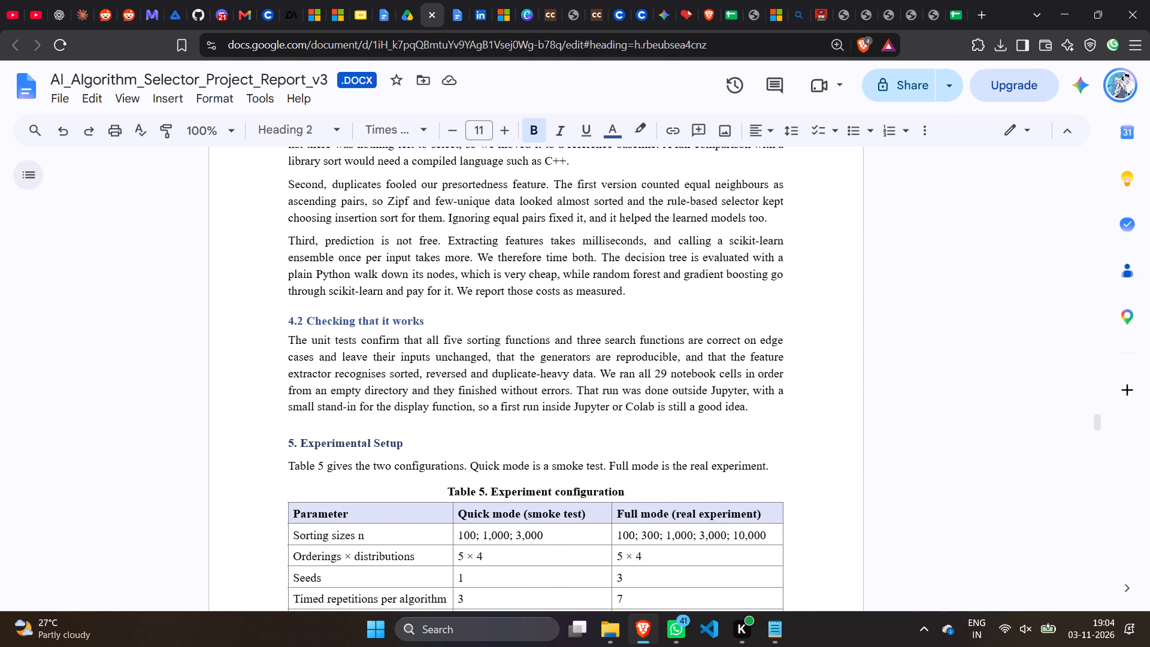
scroll(555, 396, "down", 2)
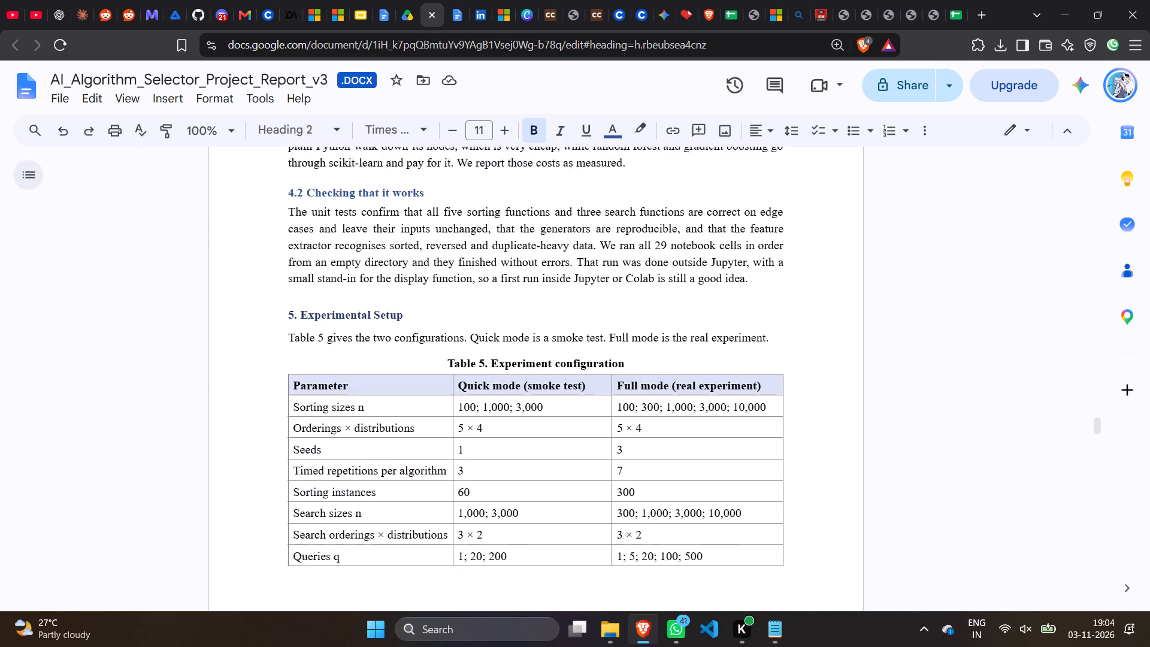
scroll(561, 401, "down", 2)
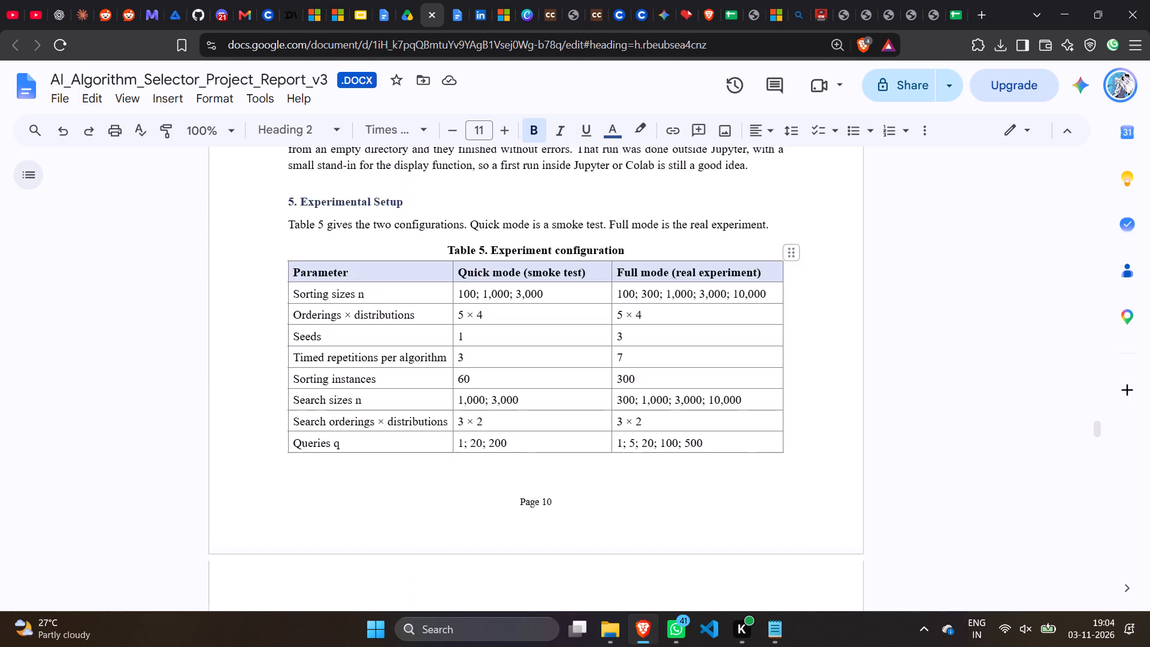
scroll(561, 401, "down", 5)
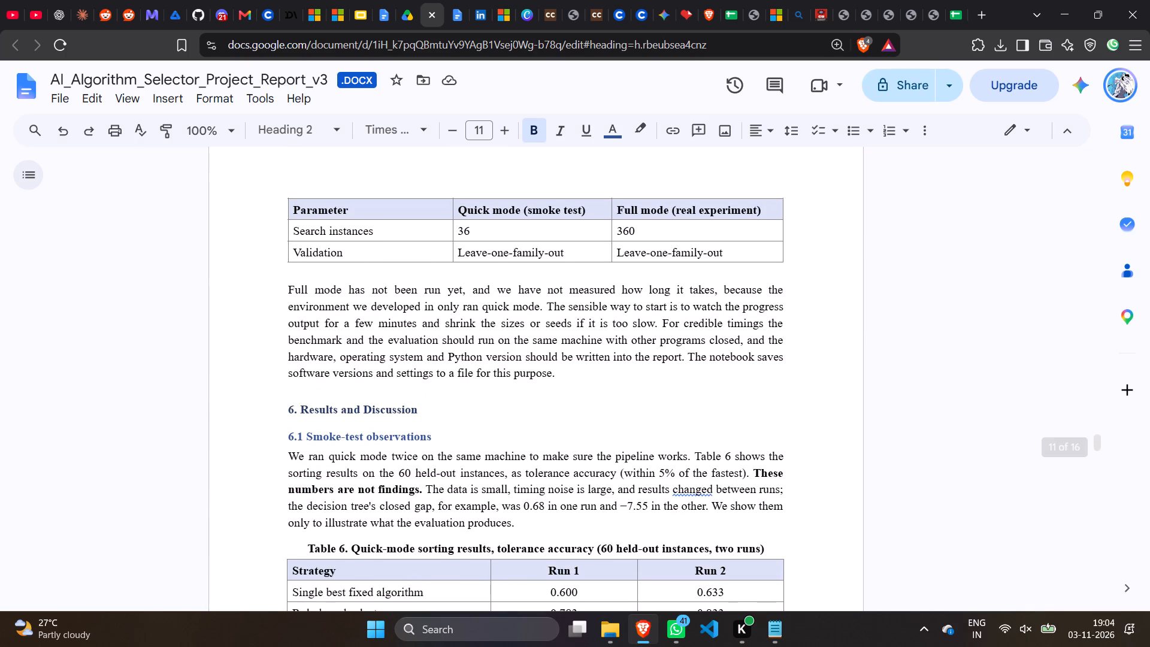
scroll(550, 368, "down", 3)
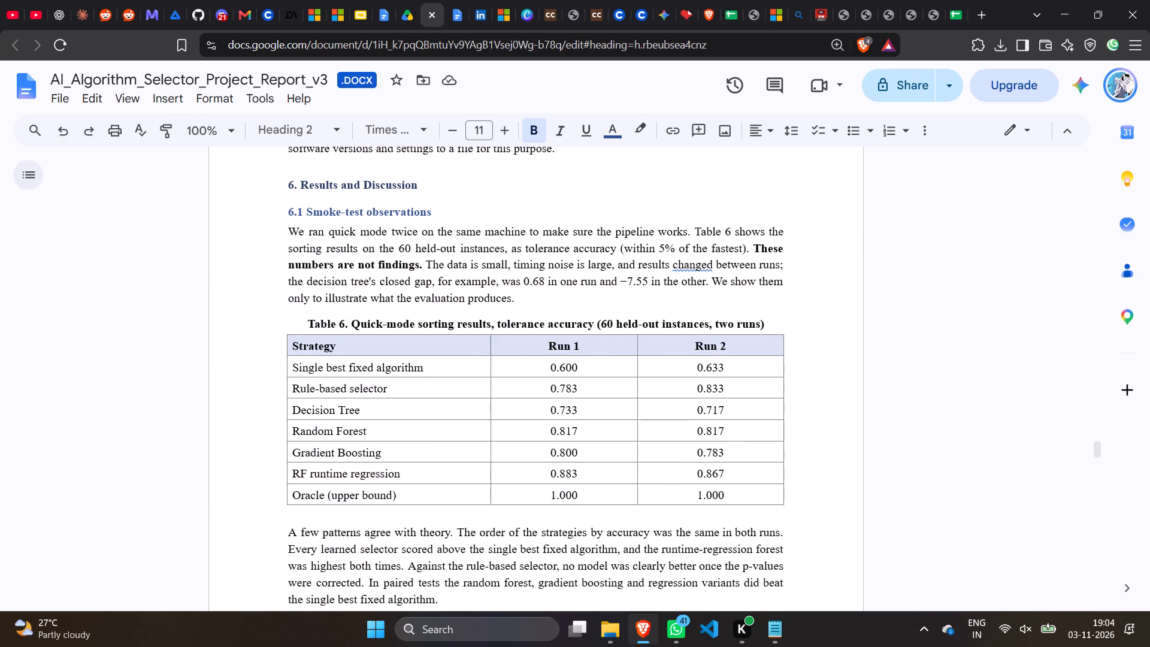
scroll(467, 305, "down", 8)
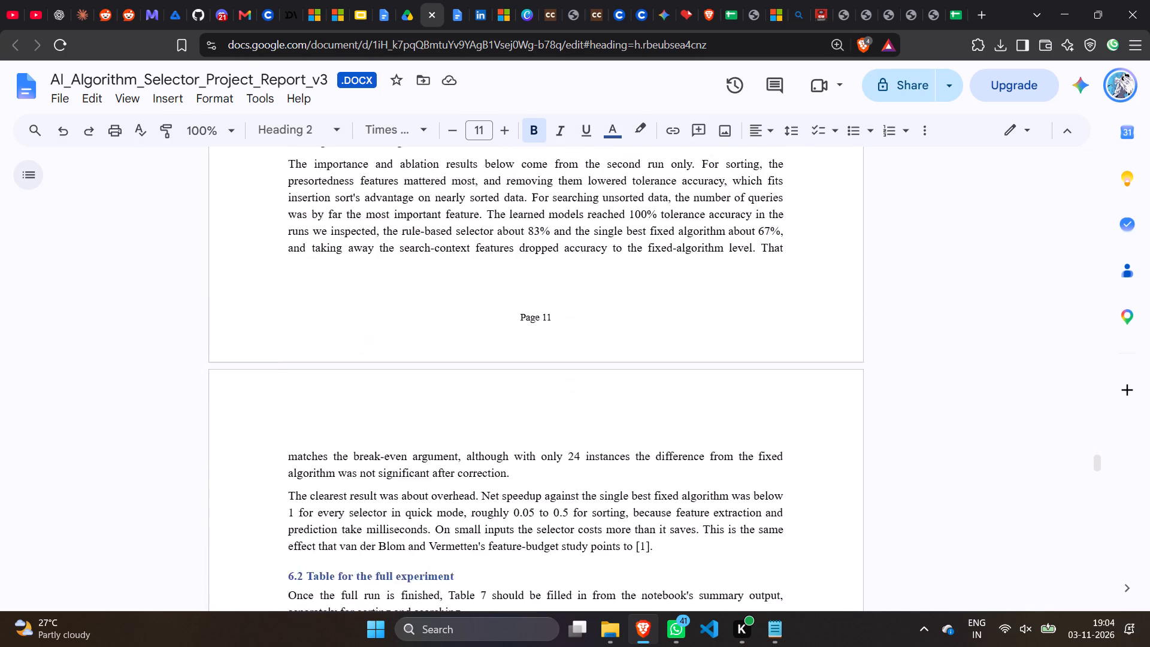
Review the rest of the report: Table 7, the hypotheses, limitations, conclusion and future work, and the reference list.
scroll(467, 305, "down", 5)
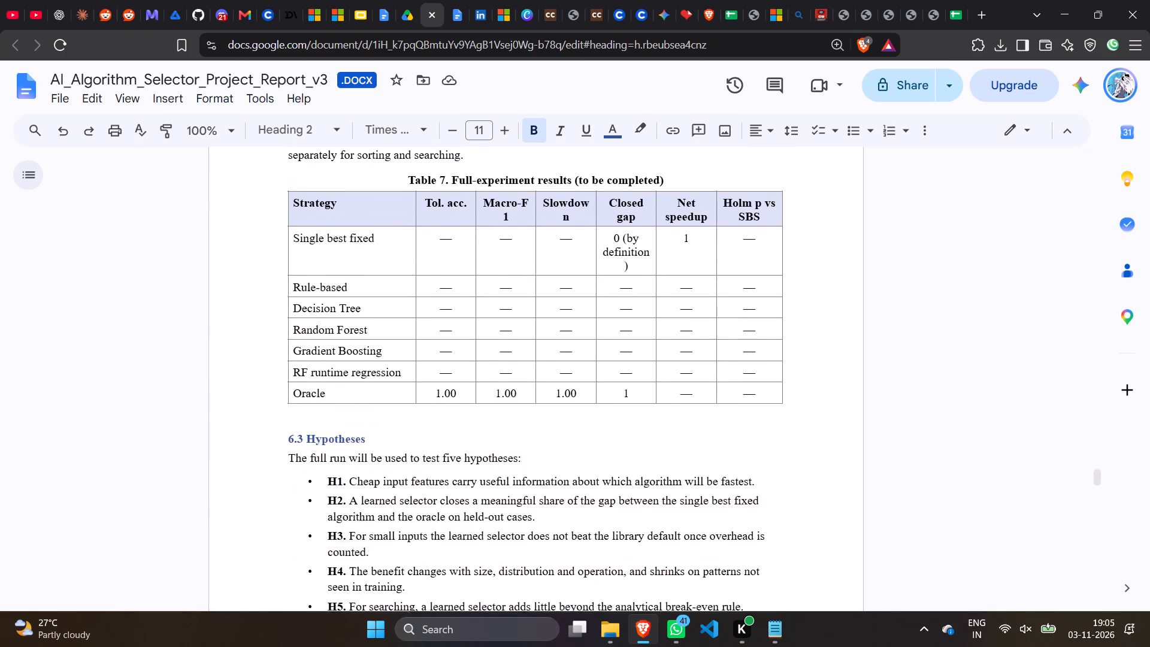
scroll(467, 304, "down", 4)
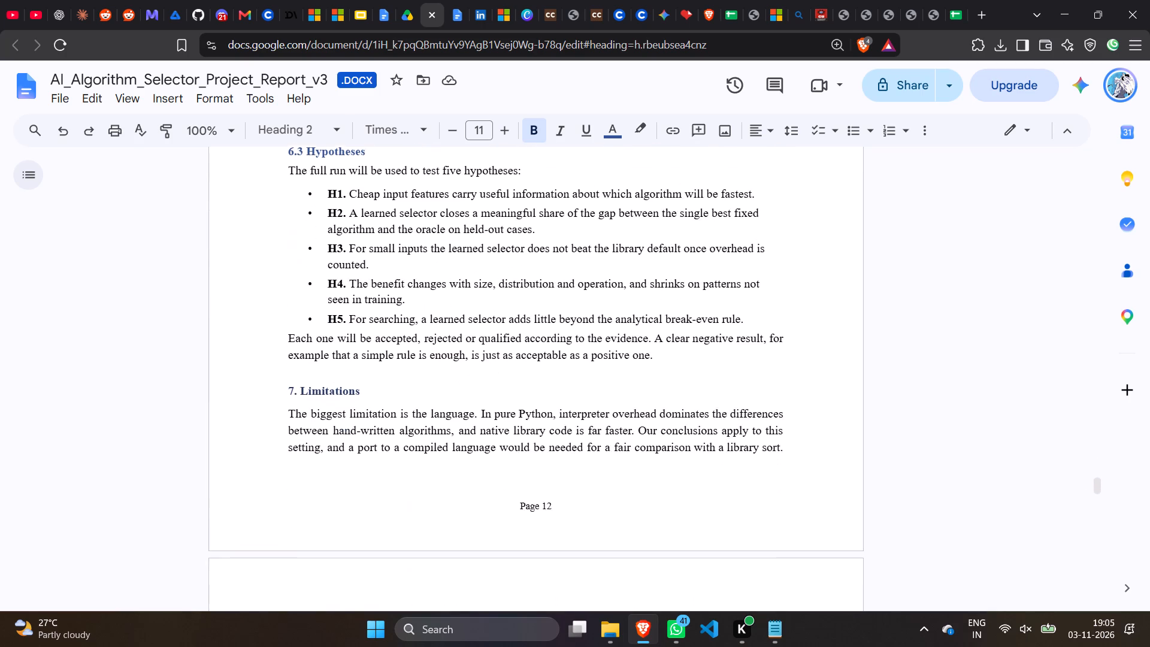
scroll(467, 304, "down", 5)
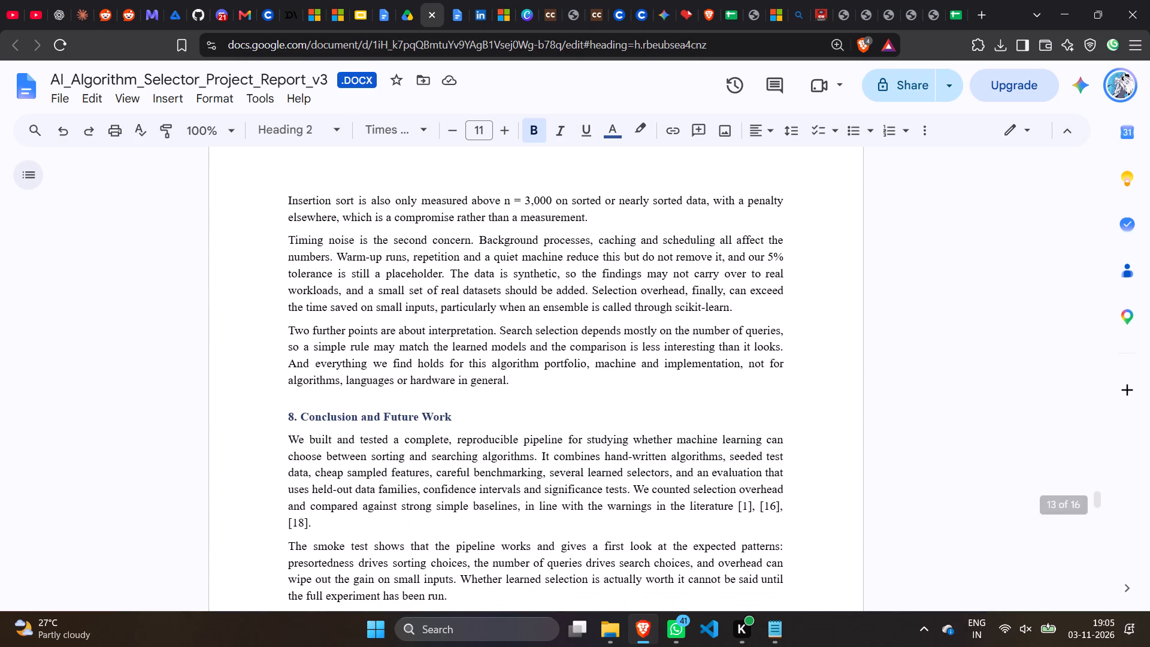
scroll(465, 298, "down", 5)
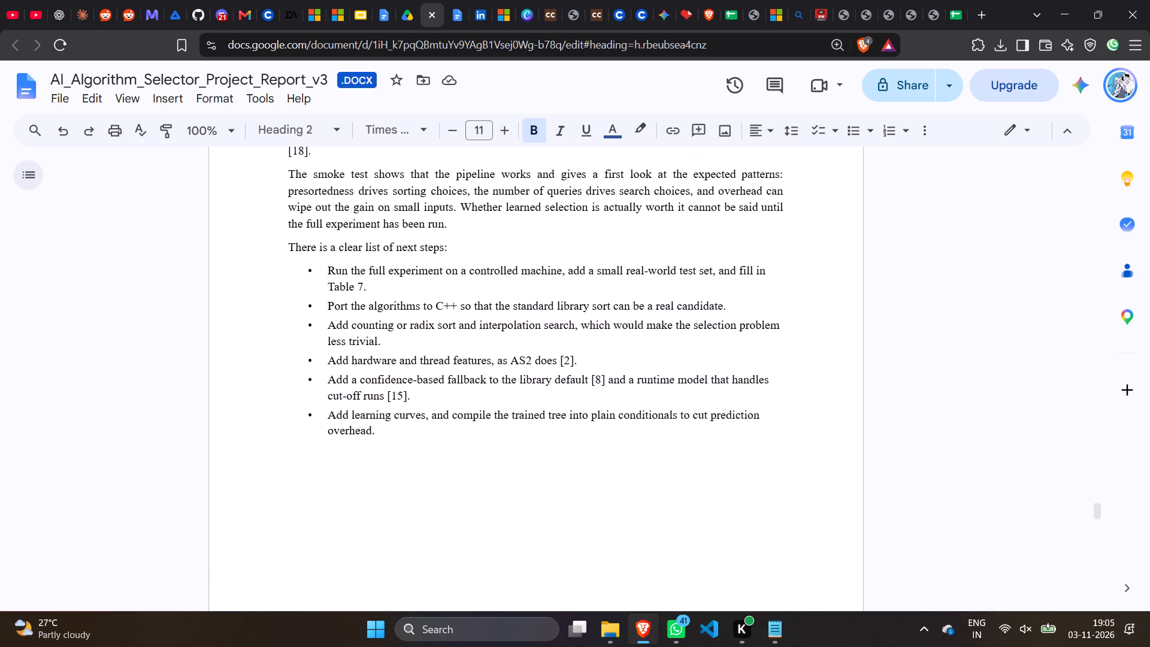
scroll(465, 298, "down", 1)
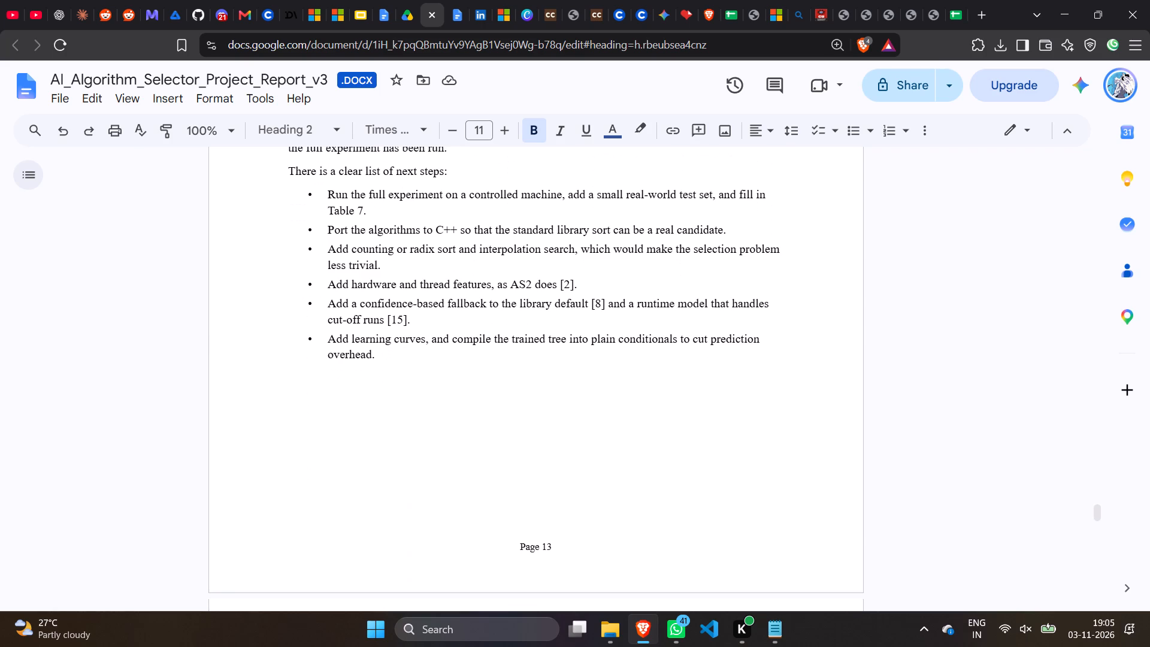
scroll(465, 298, "down", 4)
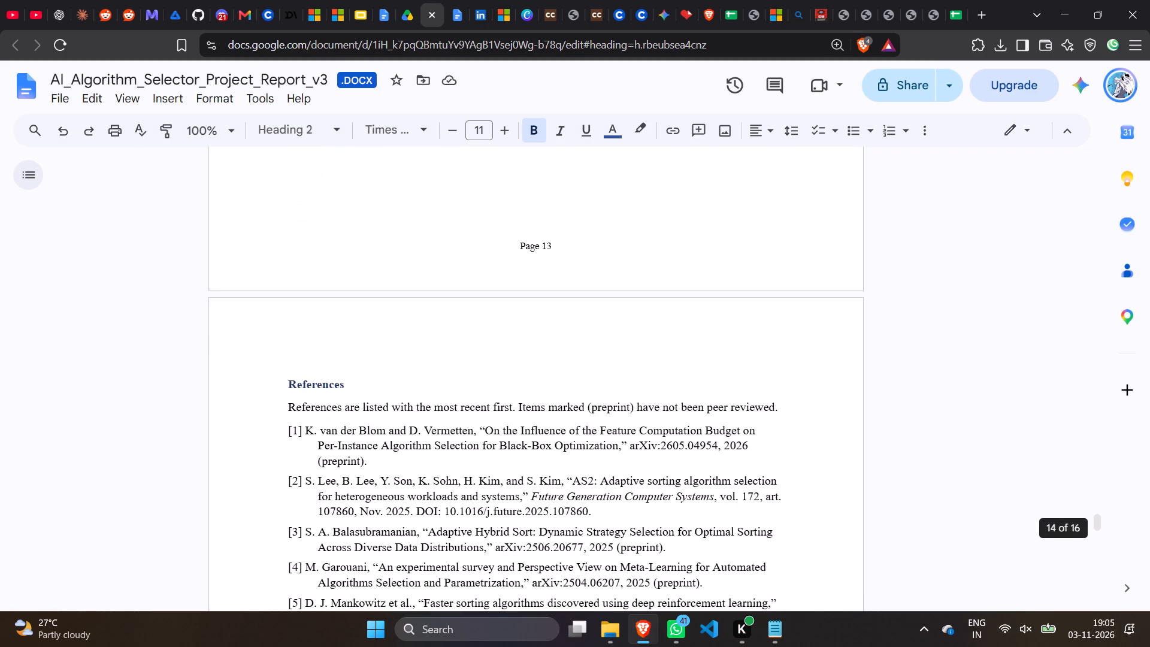
scroll(465, 298, "down", 10)
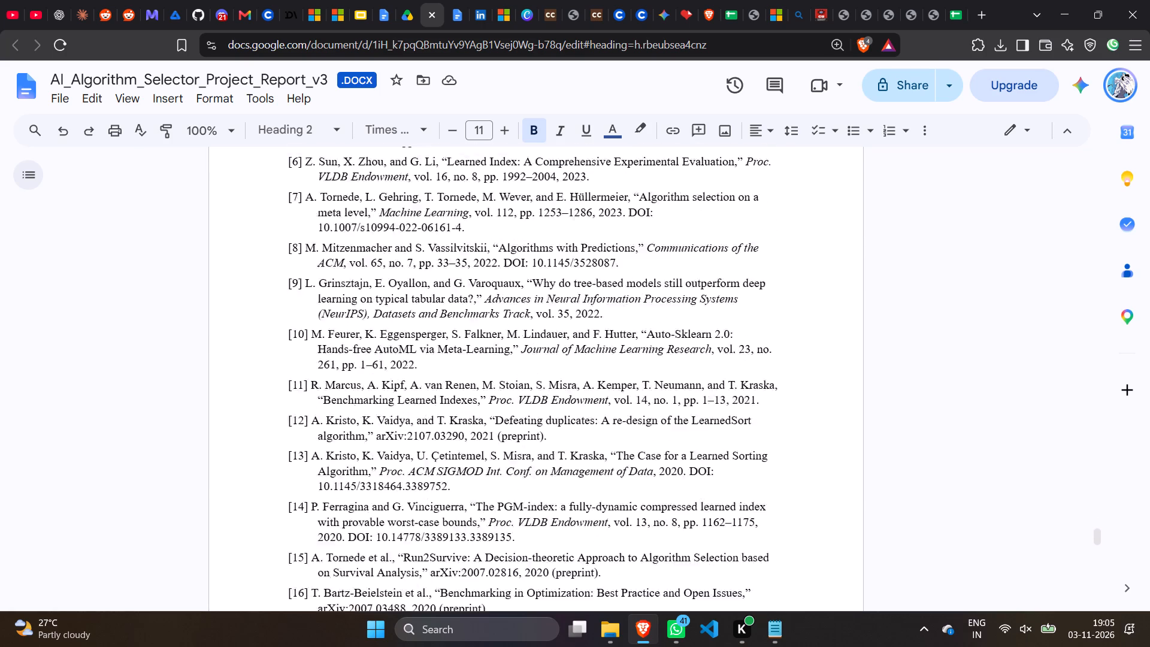
Set the text colour of the entire document to black.
scroll(465, 295, "up", 20)
scroll(465, 295, "up", 6)
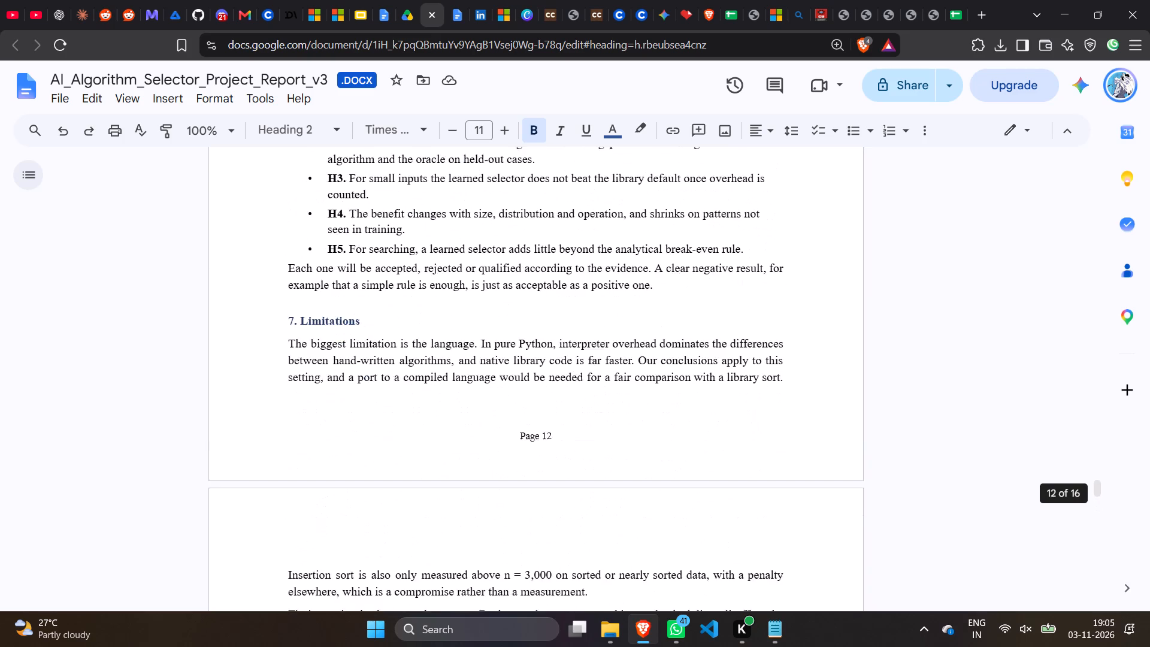
scroll(468, 291, "up", 17)
scroll(468, 291, "up", 12)
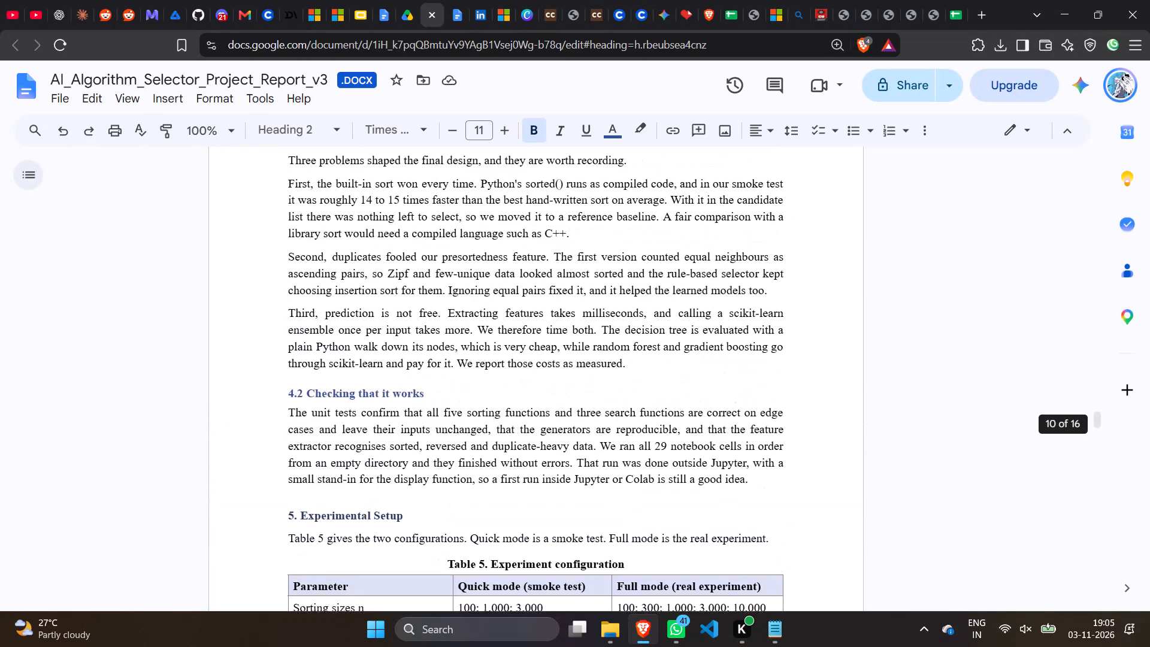
scroll(468, 291, "up", 17)
scroll(468, 295, "up", 5)
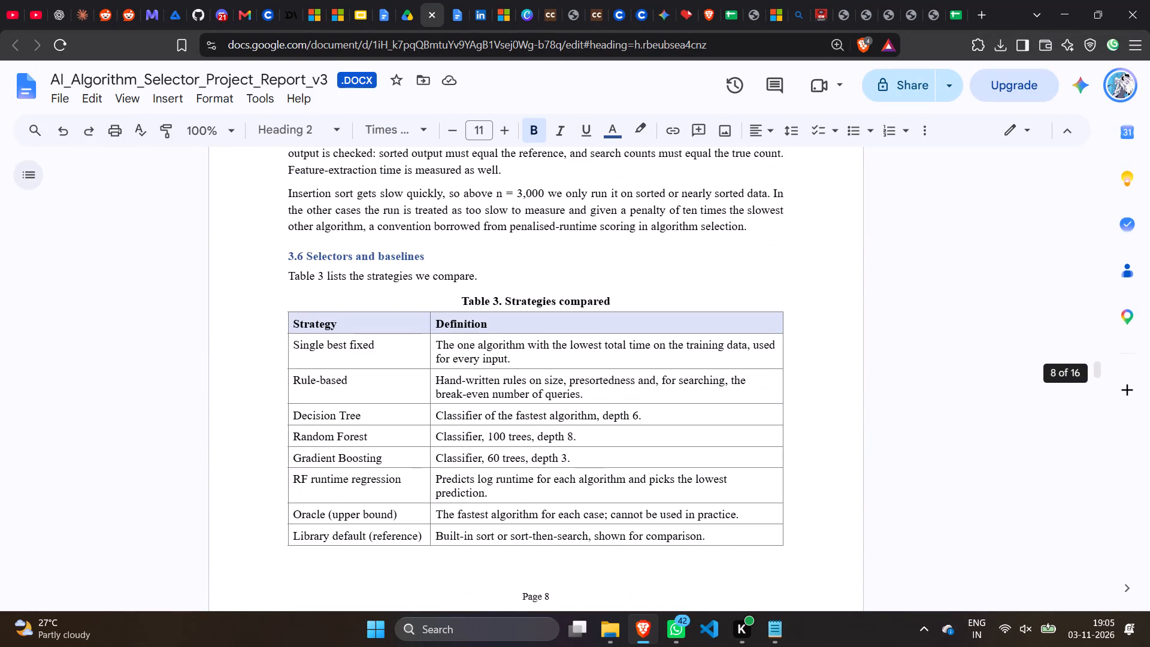
scroll(468, 295, "up", 20)
scroll(468, 295, "up", 4)
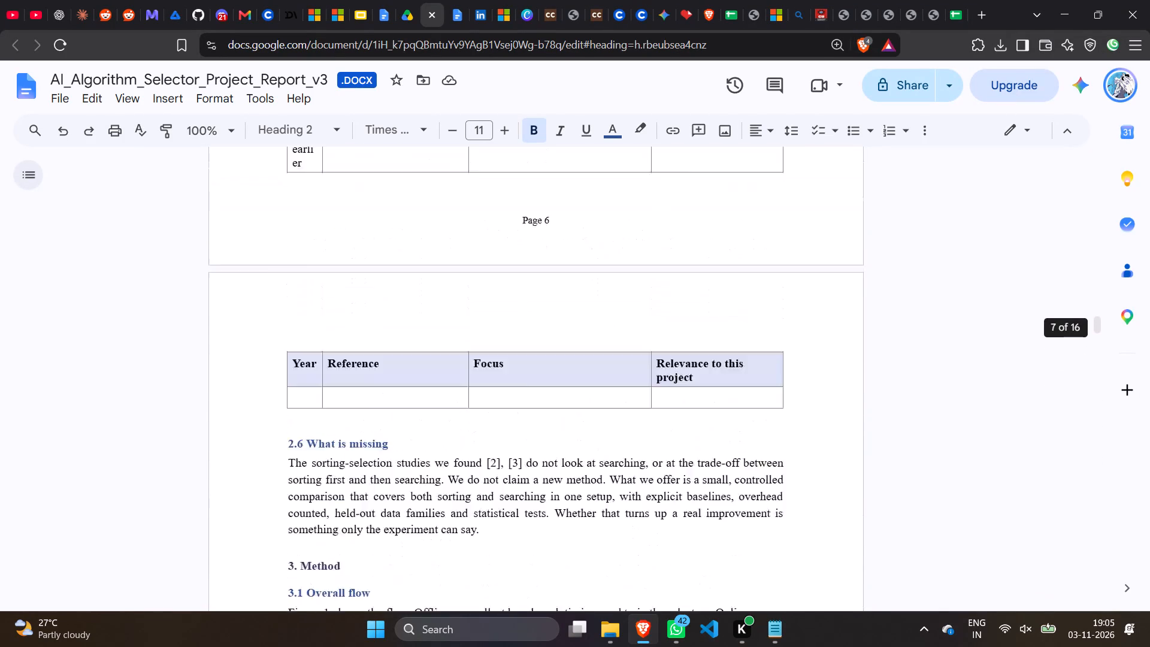
scroll(468, 295, "up", 20)
scroll(468, 295, "up", 7)
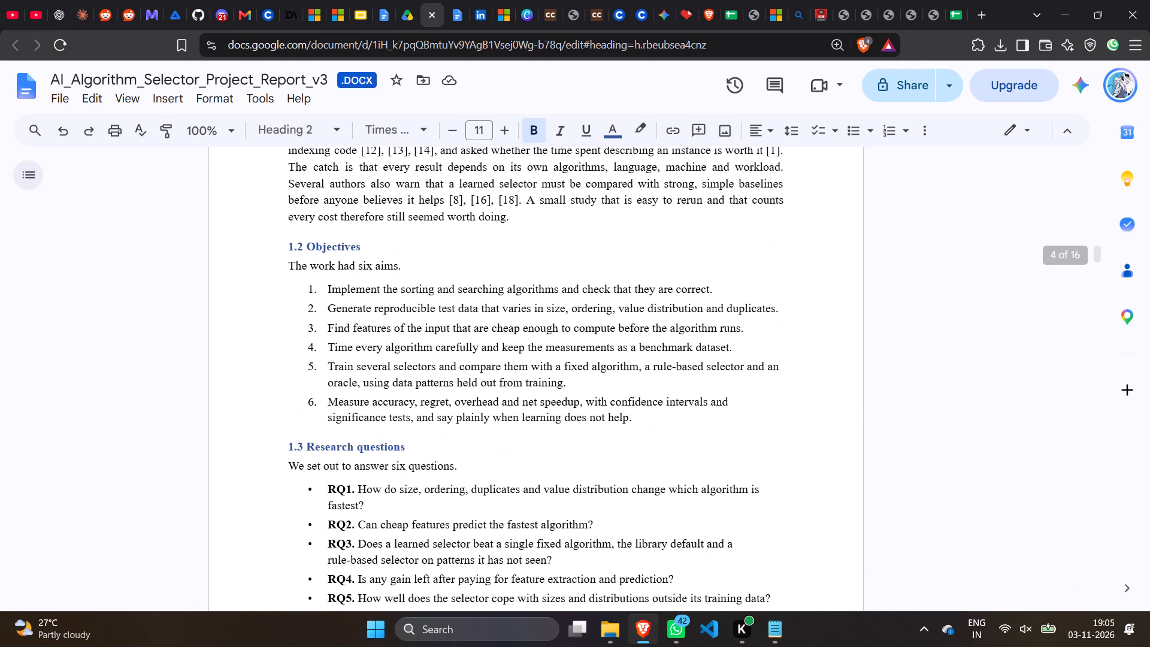
scroll(468, 295, "up", 17)
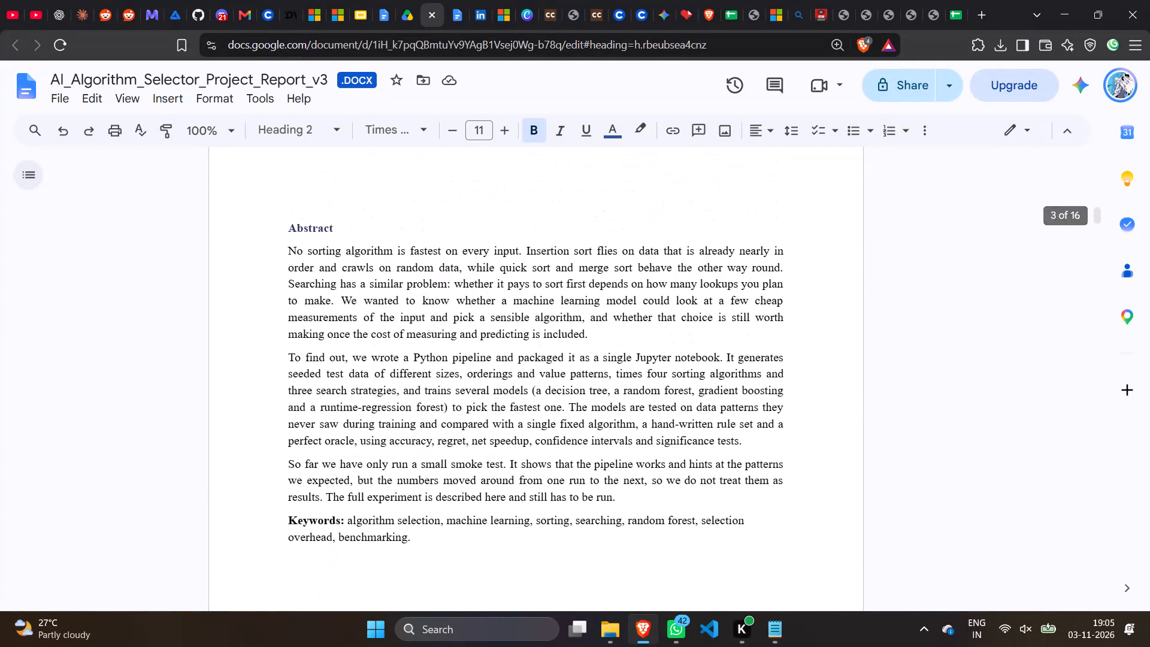
triple_click(317, 228)
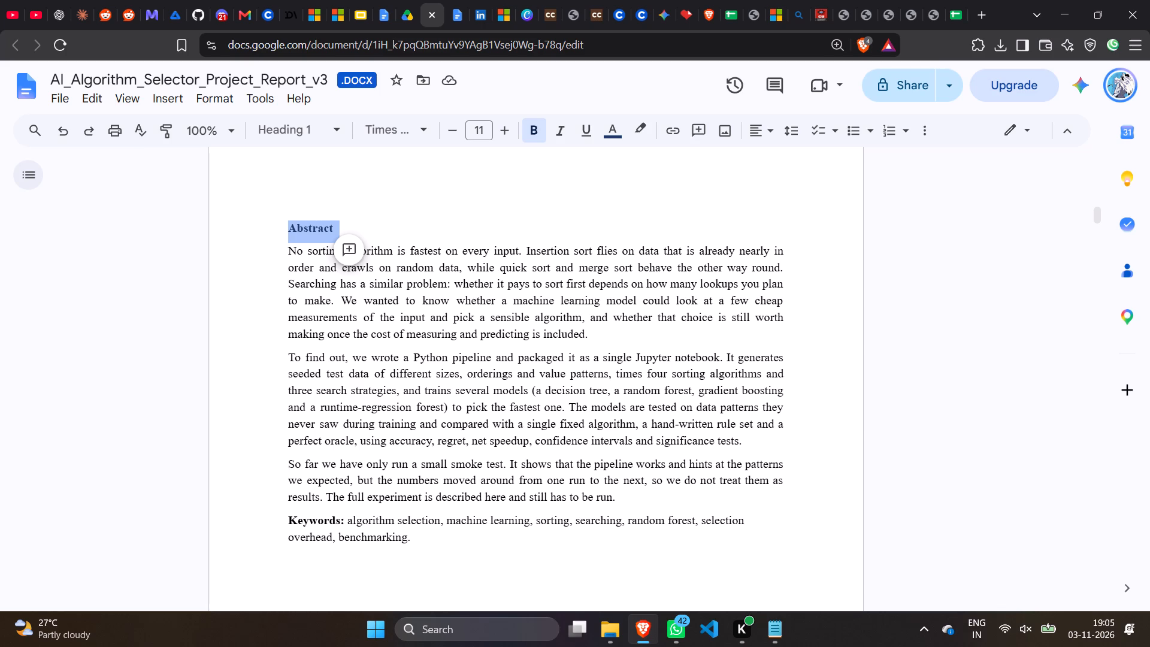
key("ctrl+a")
scroll(526, 141, "up", 1)
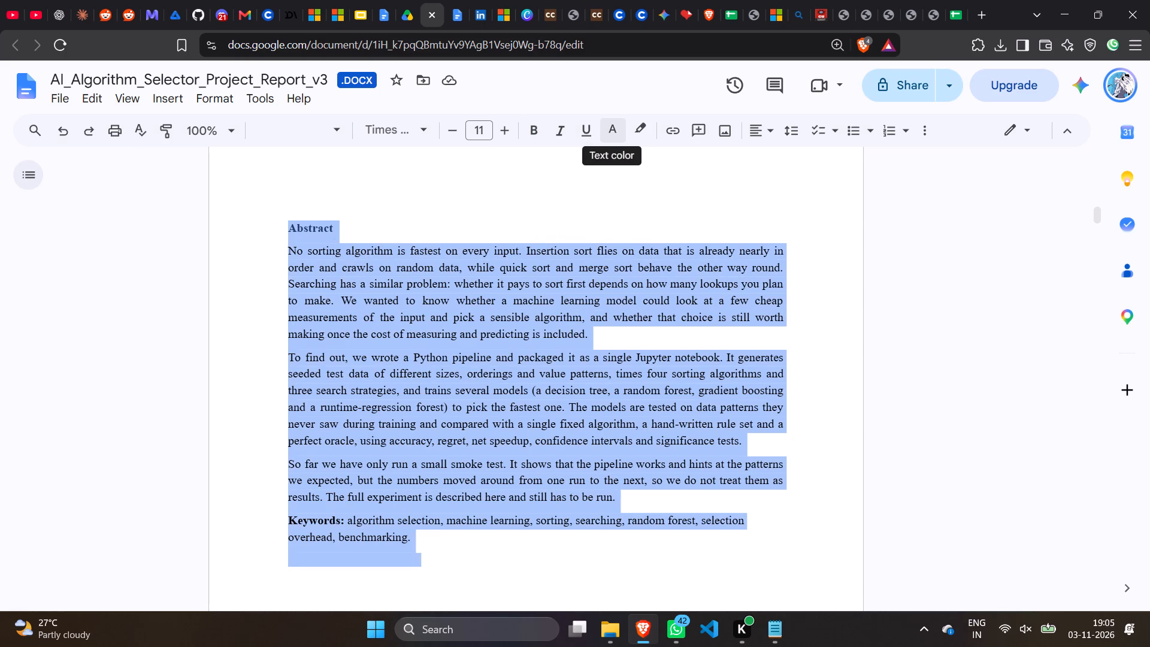
left_click(620, 129)
left_click(614, 159)
left_click(542, 190)
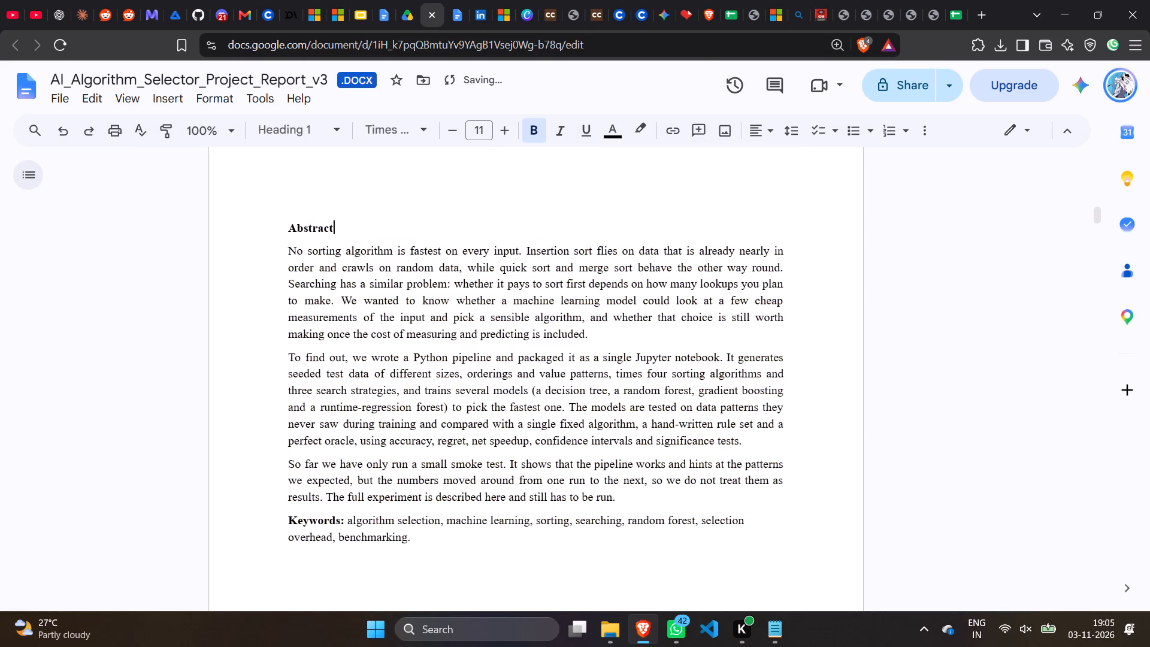
Increase the font size of the Abstract and 1. Introduction headings to 13.
triple_click(304, 227)
double_click(513, 134)
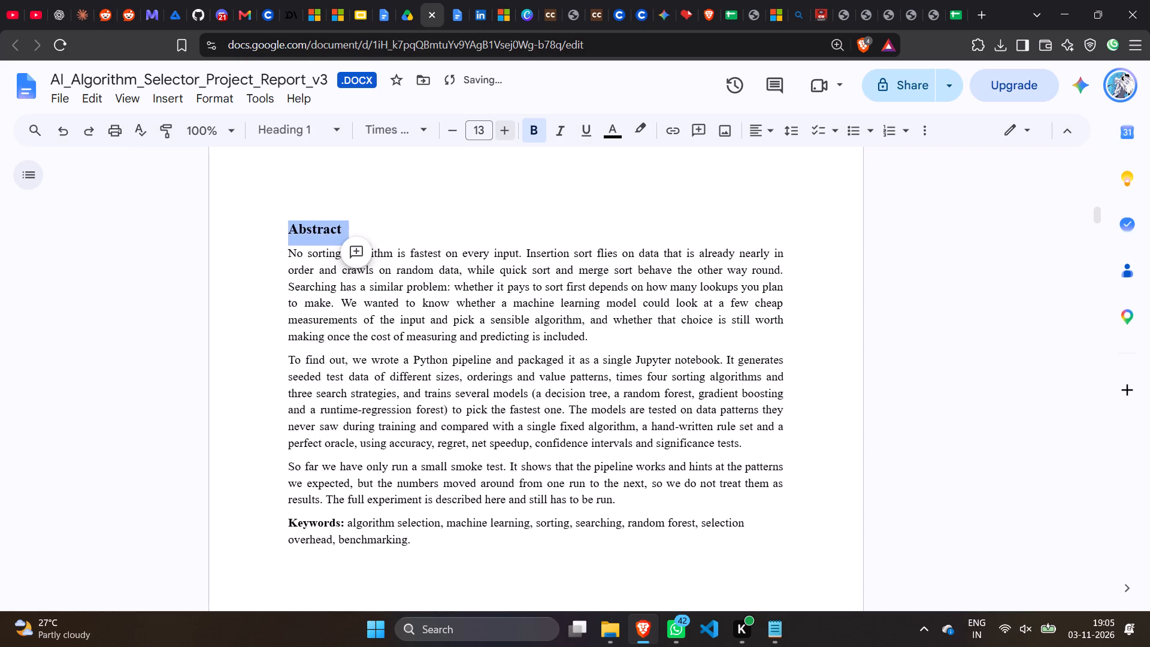
left_click(459, 216)
scroll(450, 280, "down", 11)
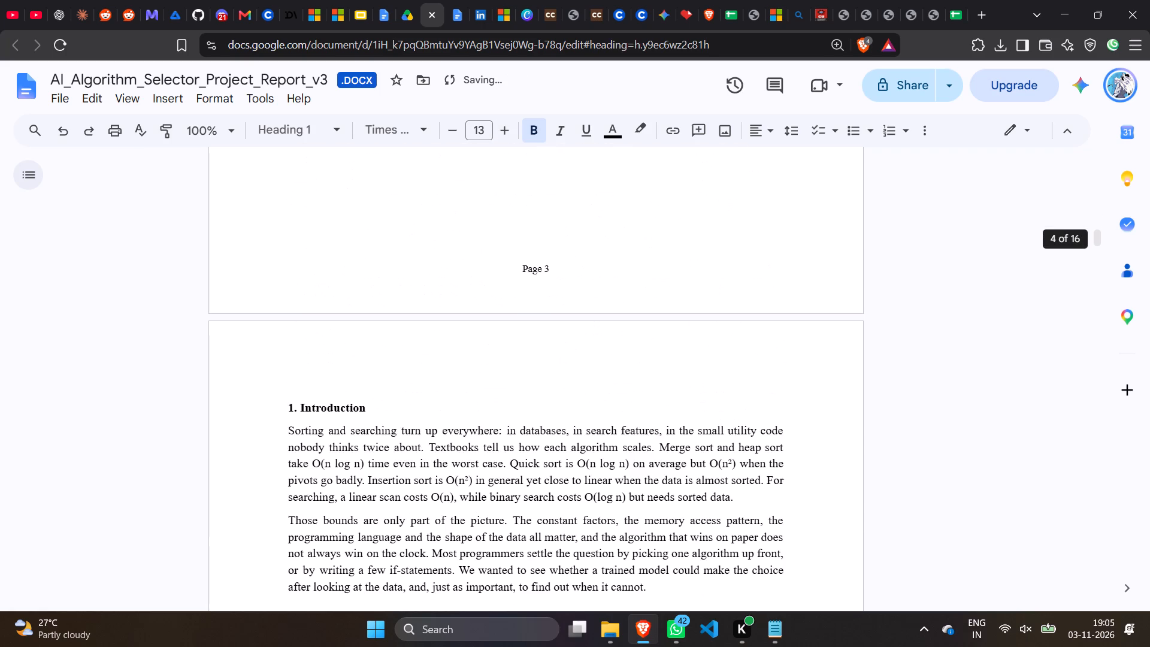
triple_click(345, 334)
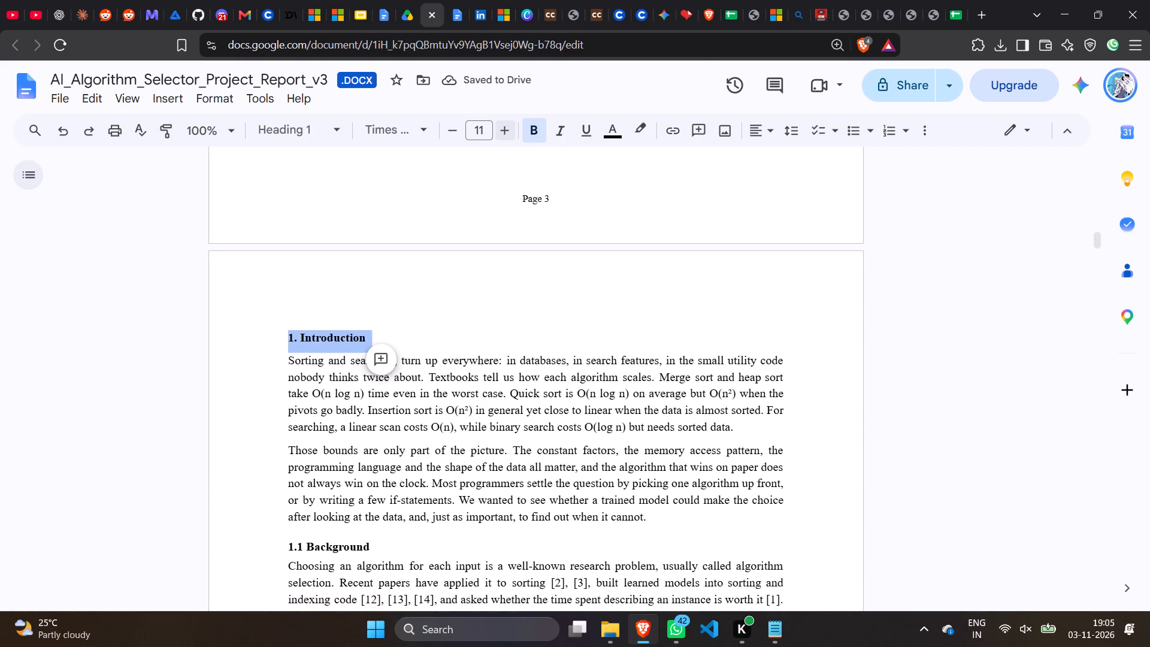
left_click(504, 126)
triple_click(335, 546)
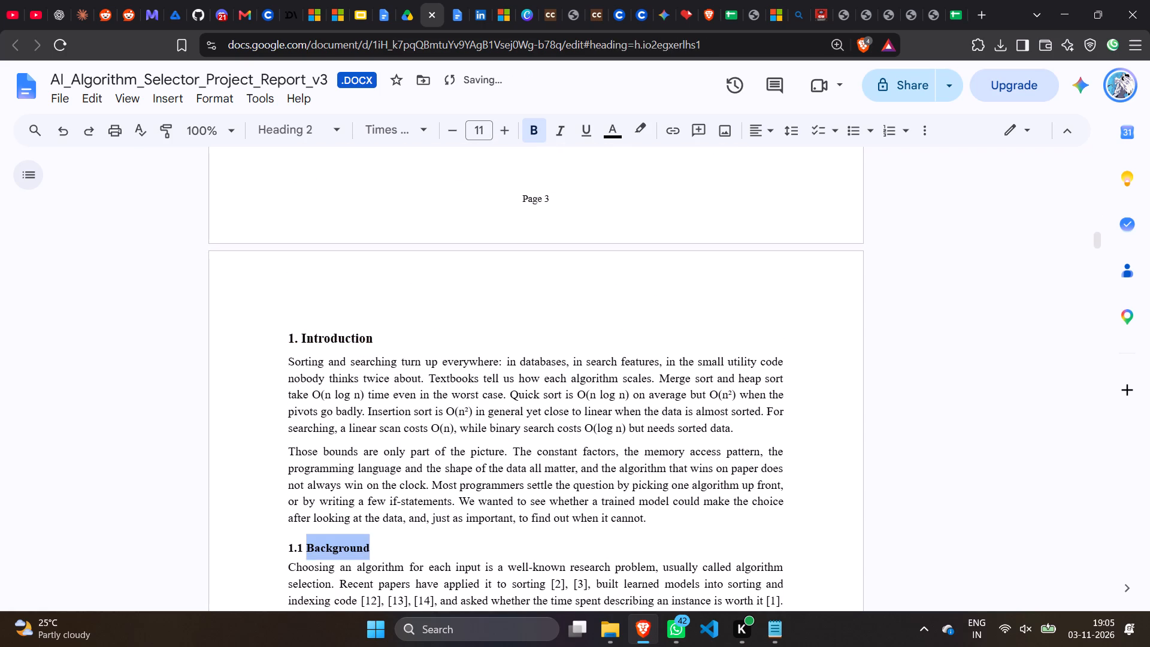
triple_click(358, 342)
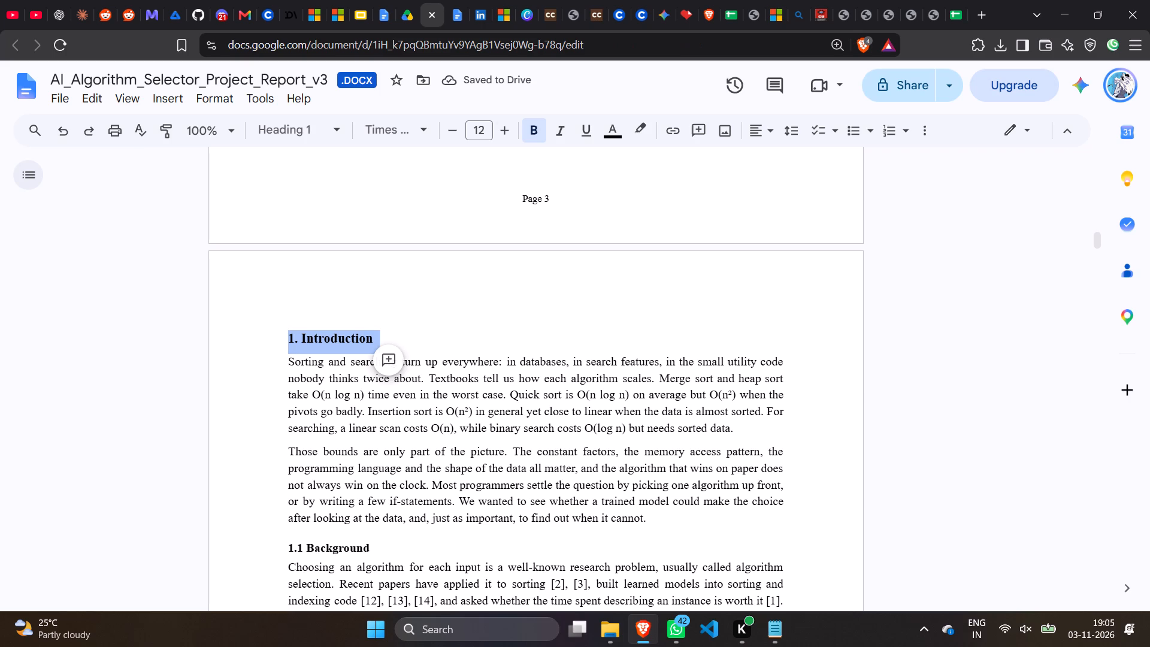
left_click(499, 129)
Increase the font size of subheadings 1.1 Background, 1.2 Objectives and 1.3 Research questions to 12.
triple_click(321, 551)
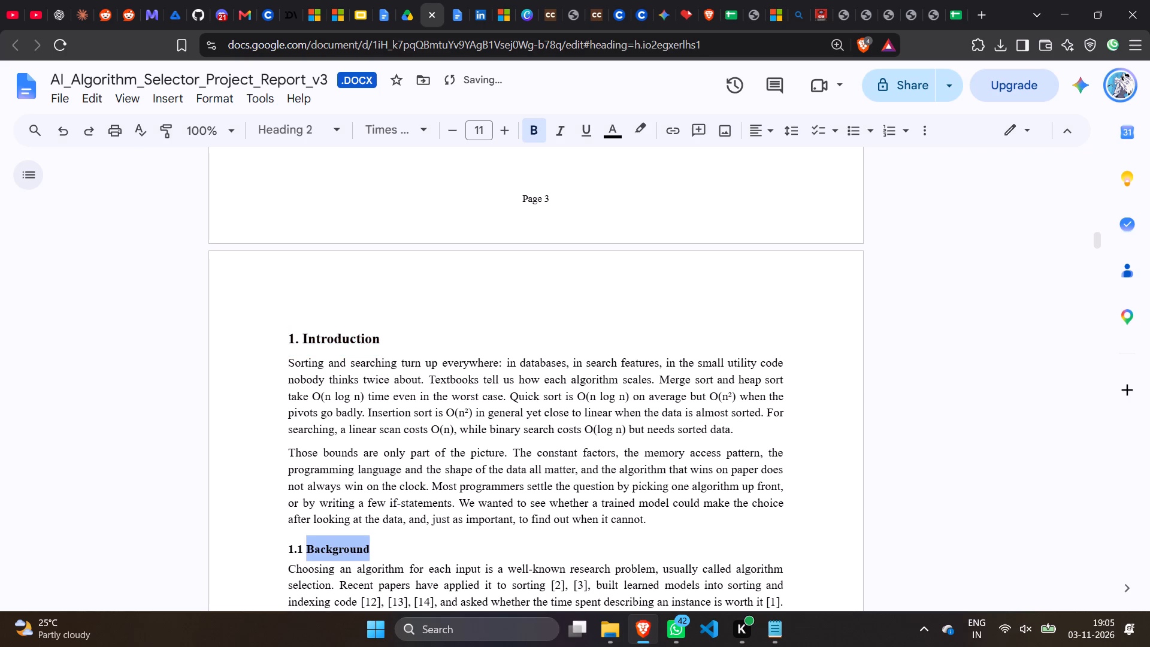
left_click(504, 132)
scroll(449, 338, "down", 3)
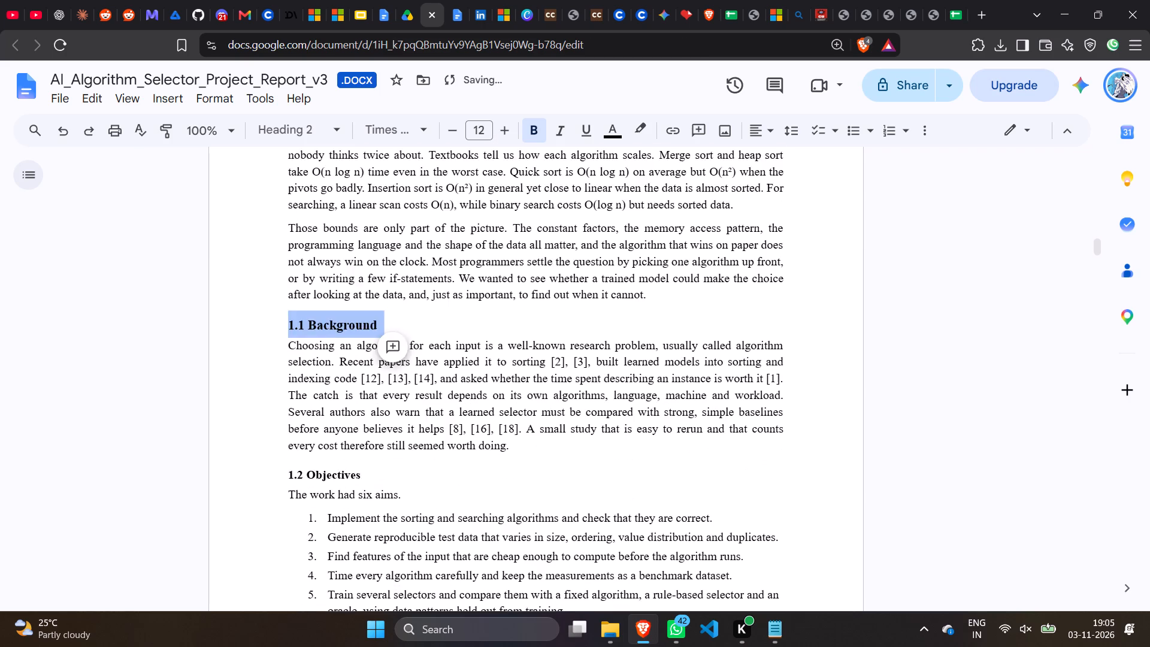
scroll(448, 339, "down", 3)
triple_click(349, 249)
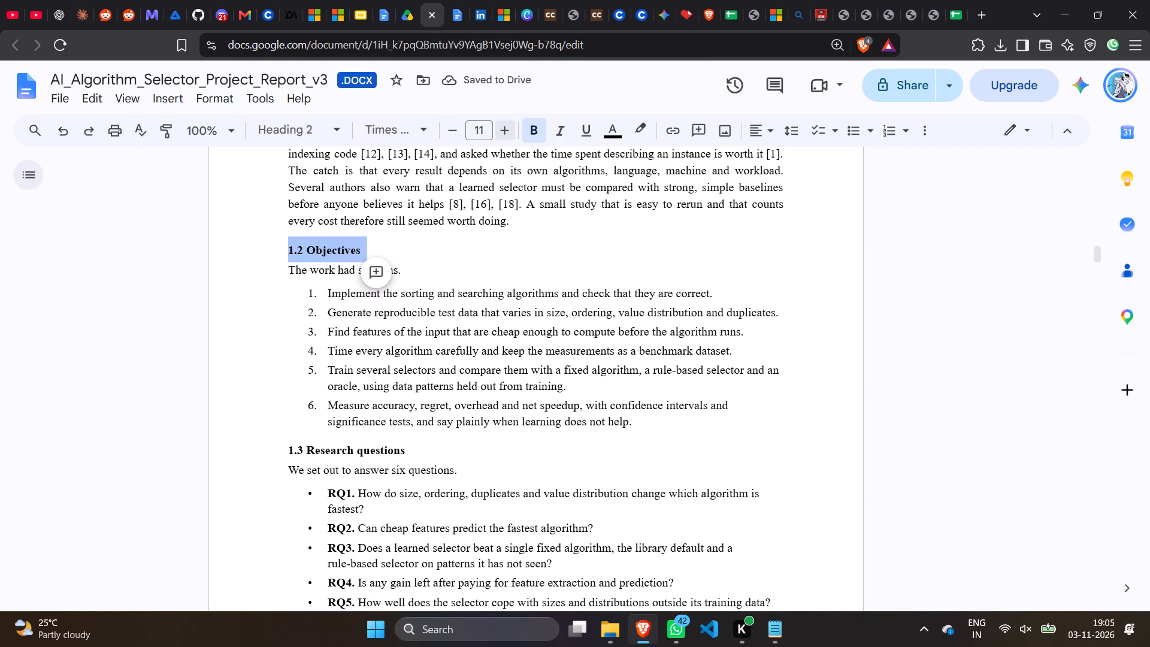
left_click(498, 131)
triple_click(330, 447)
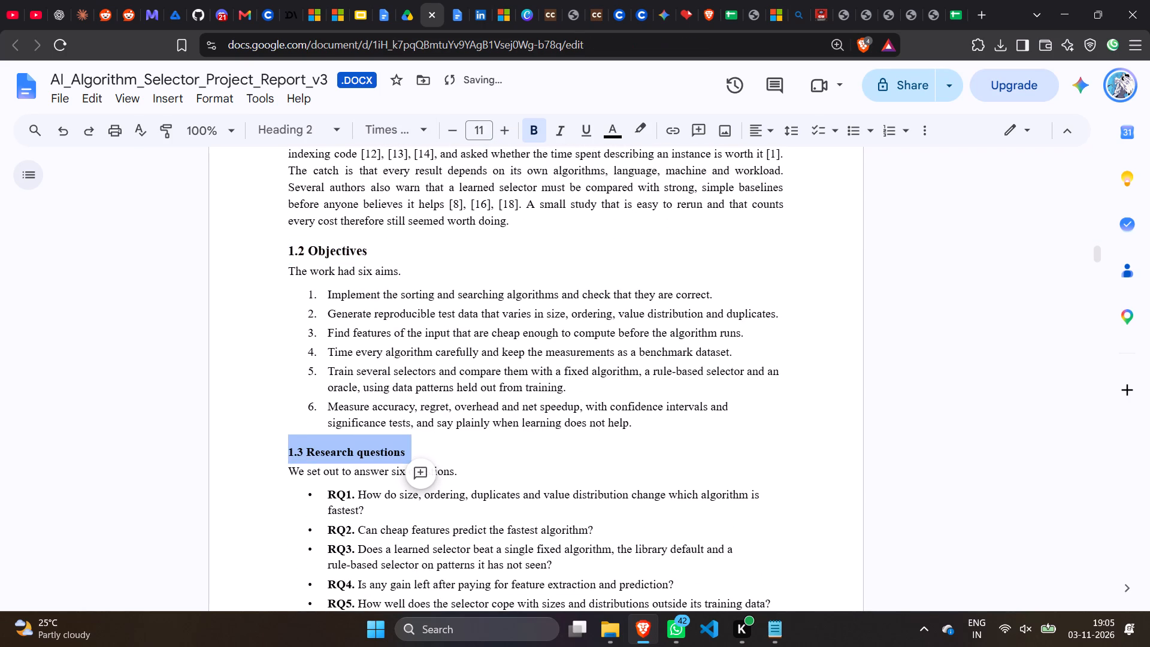
left_click(503, 138)
Increase the font size of the 2. Literature Review heading to 13.
scroll(424, 318, "down", 4)
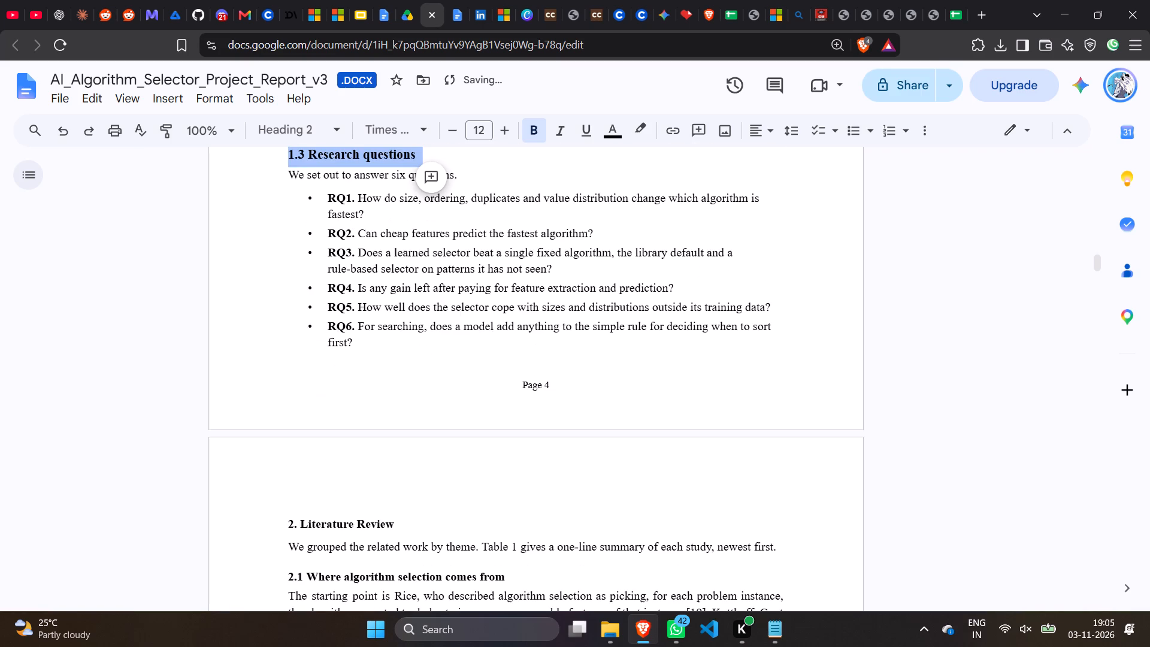
scroll(412, 320, "down", 4)
triple_click(365, 227)
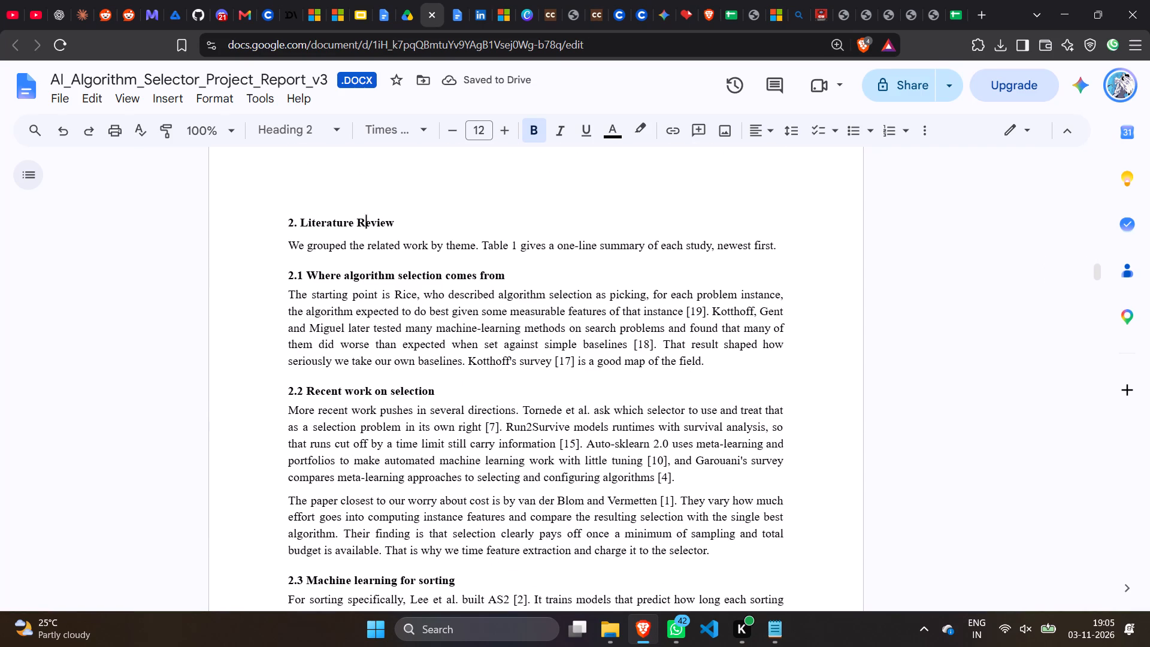
double_click(510, 132)
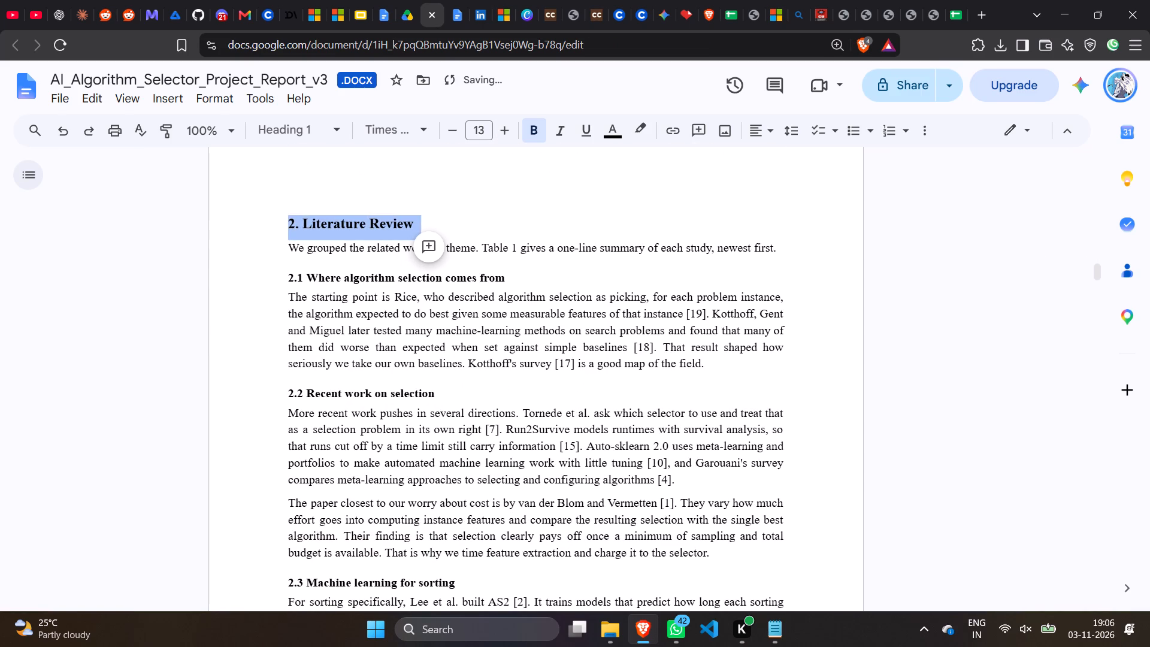
Increase the font size of the Literature Review subheadings 2.1 through 2.5 to 12.
triple_click(355, 269)
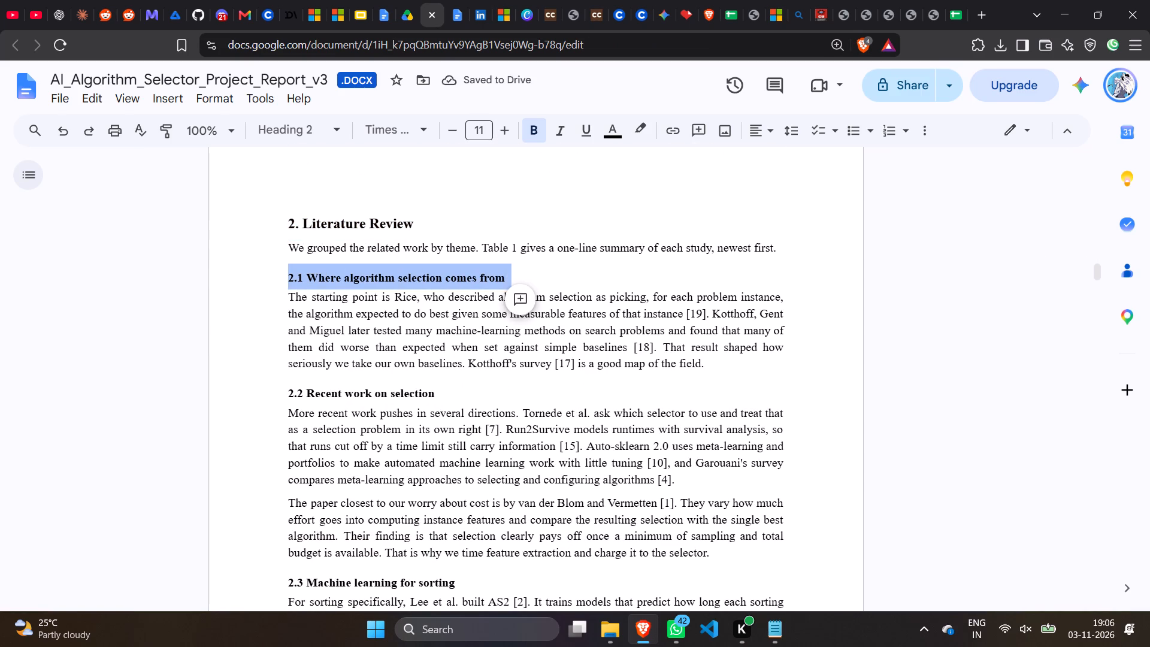
left_click(503, 135)
triple_click(374, 392)
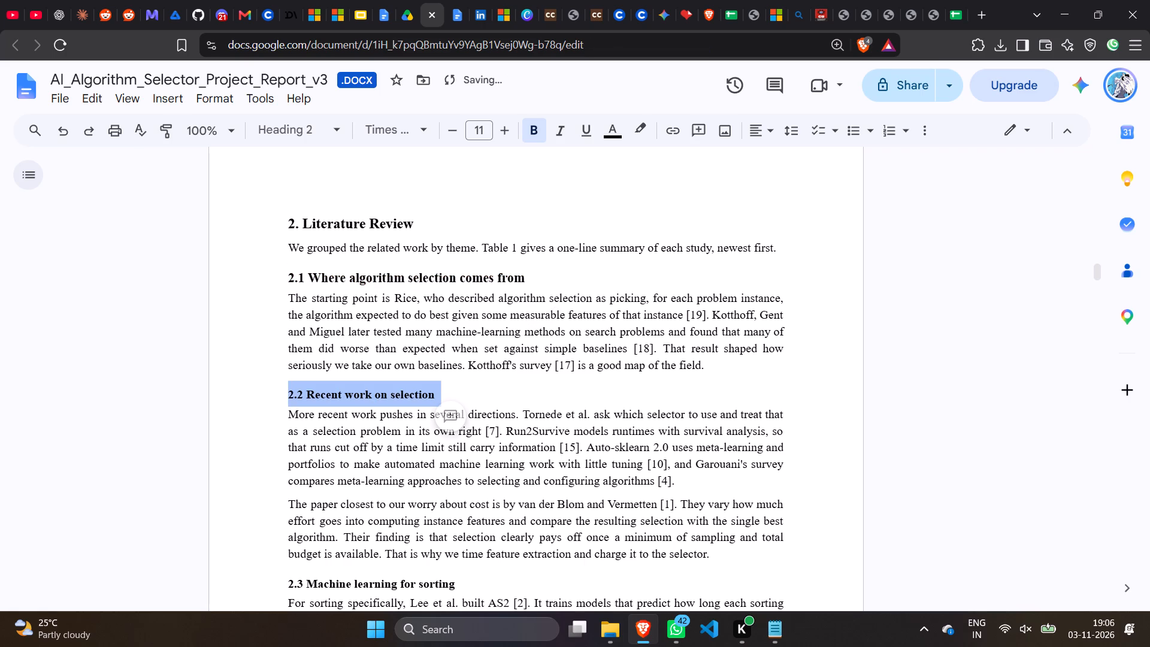
left_click(503, 129)
scroll(378, 410, "down", 2)
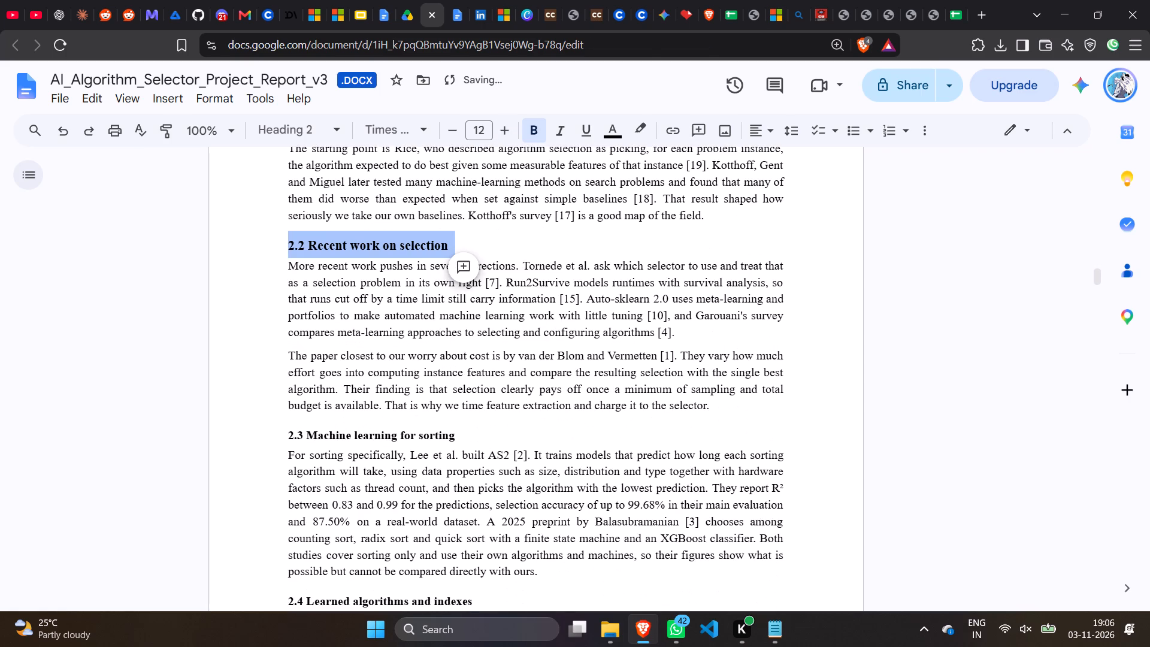
triple_click(350, 437)
left_click(501, 130)
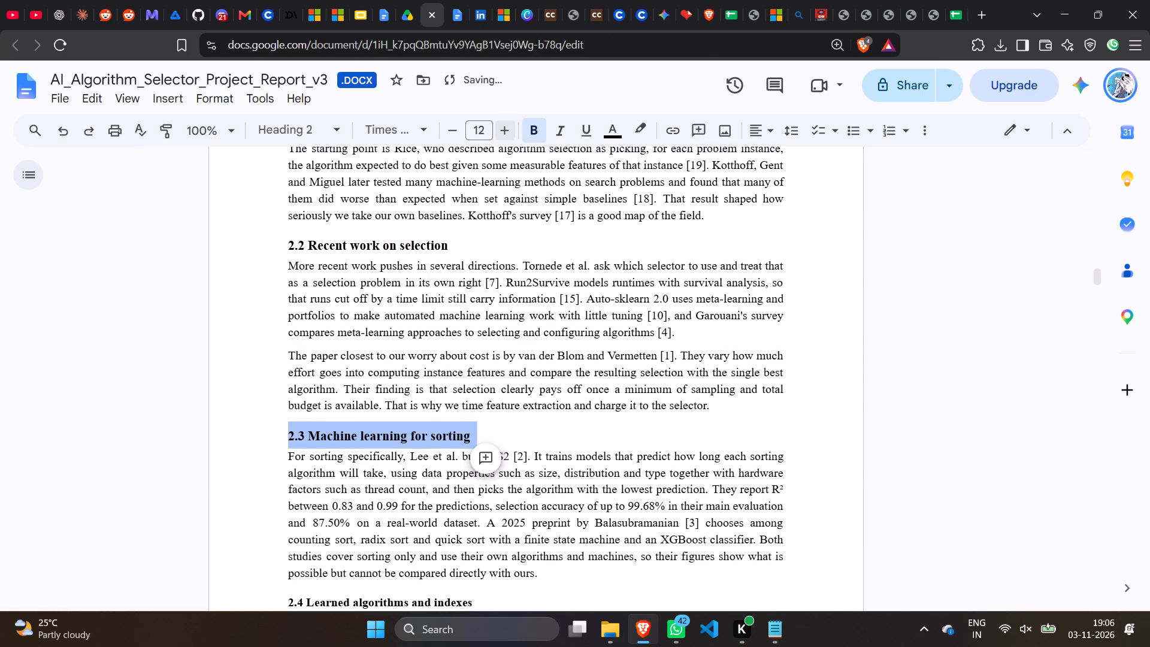
scroll(477, 302, "down", 3)
triple_click(377, 383)
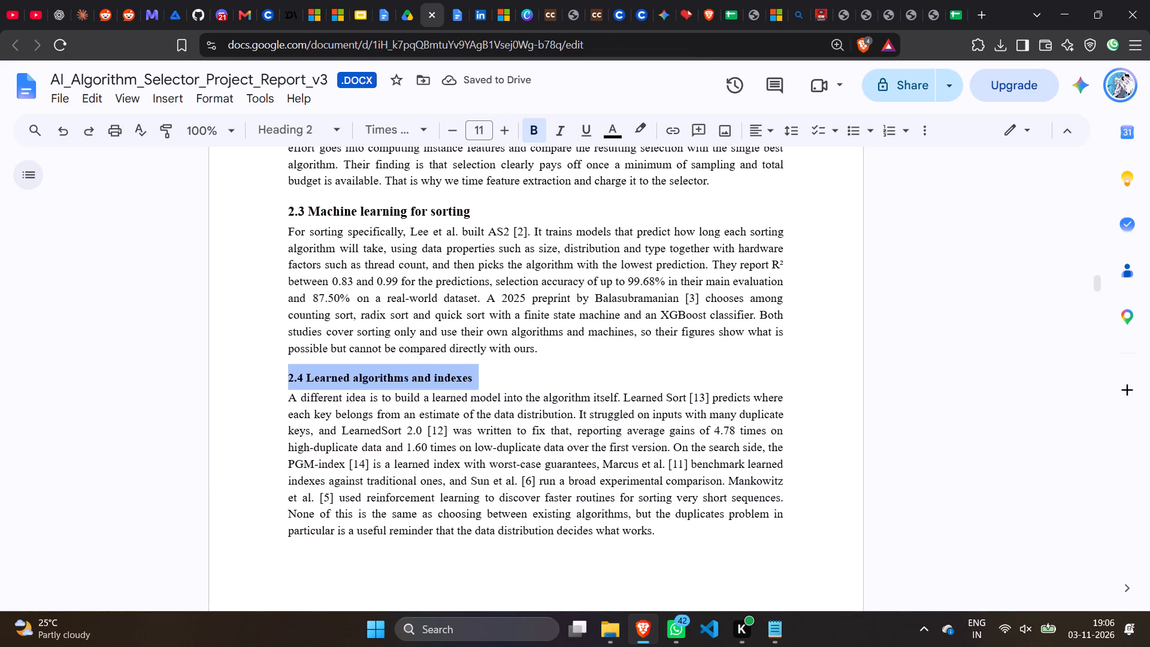
left_click(500, 129)
scroll(417, 424, "down", 4)
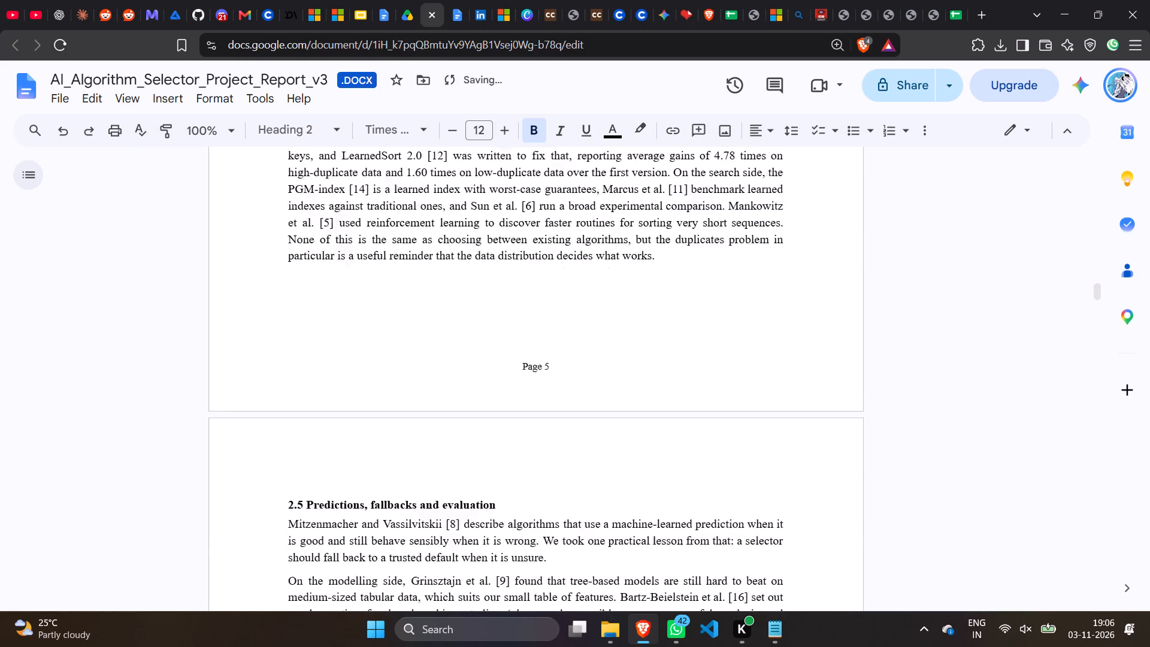
scroll(417, 424, "down", 2)
triple_click(382, 335)
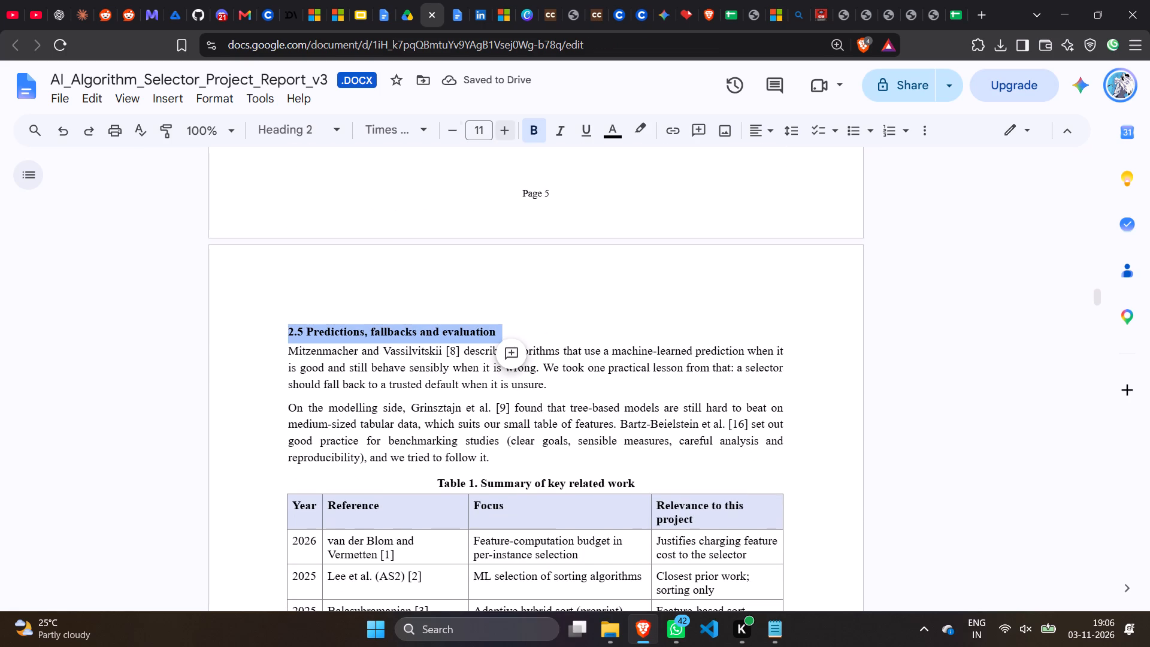
left_click(505, 131)
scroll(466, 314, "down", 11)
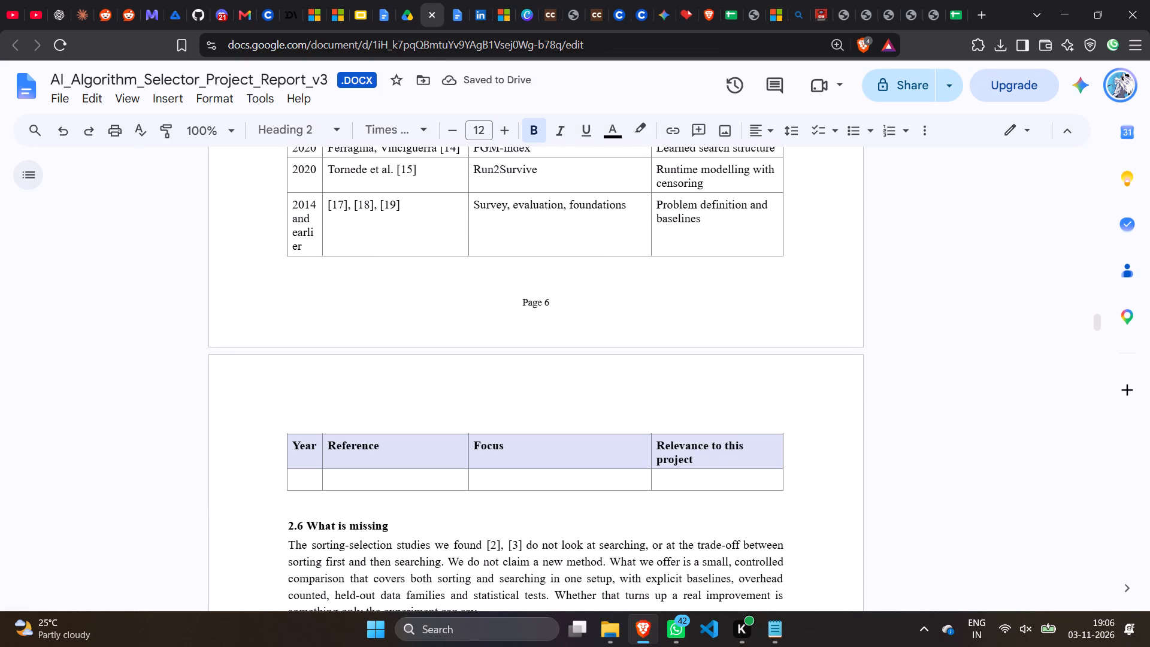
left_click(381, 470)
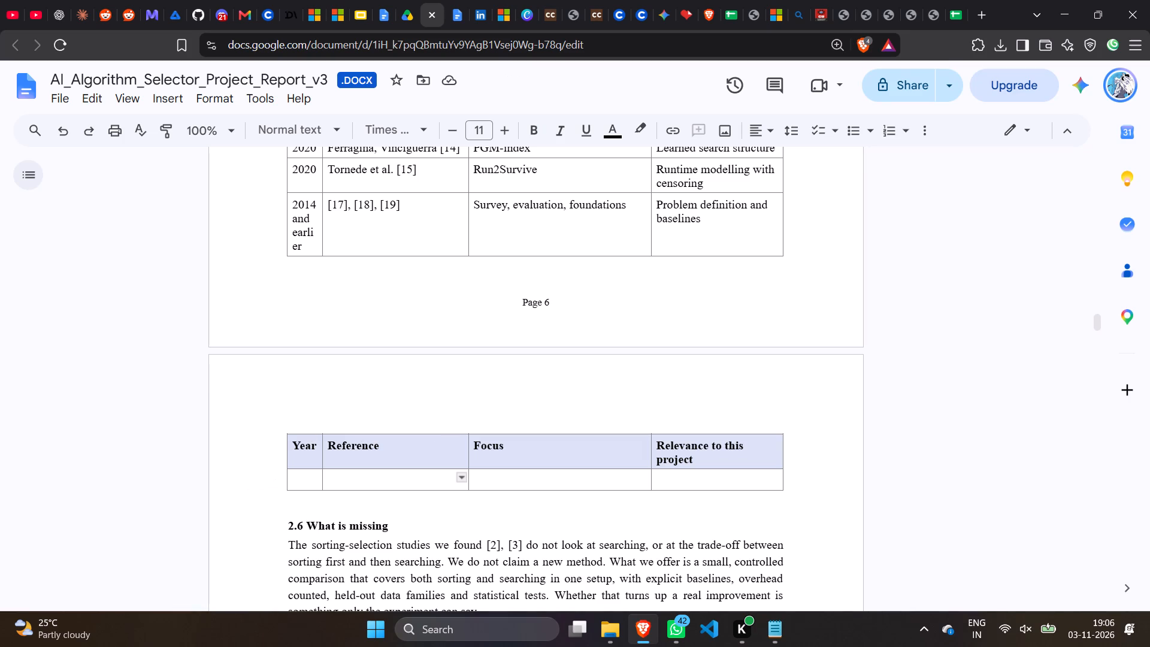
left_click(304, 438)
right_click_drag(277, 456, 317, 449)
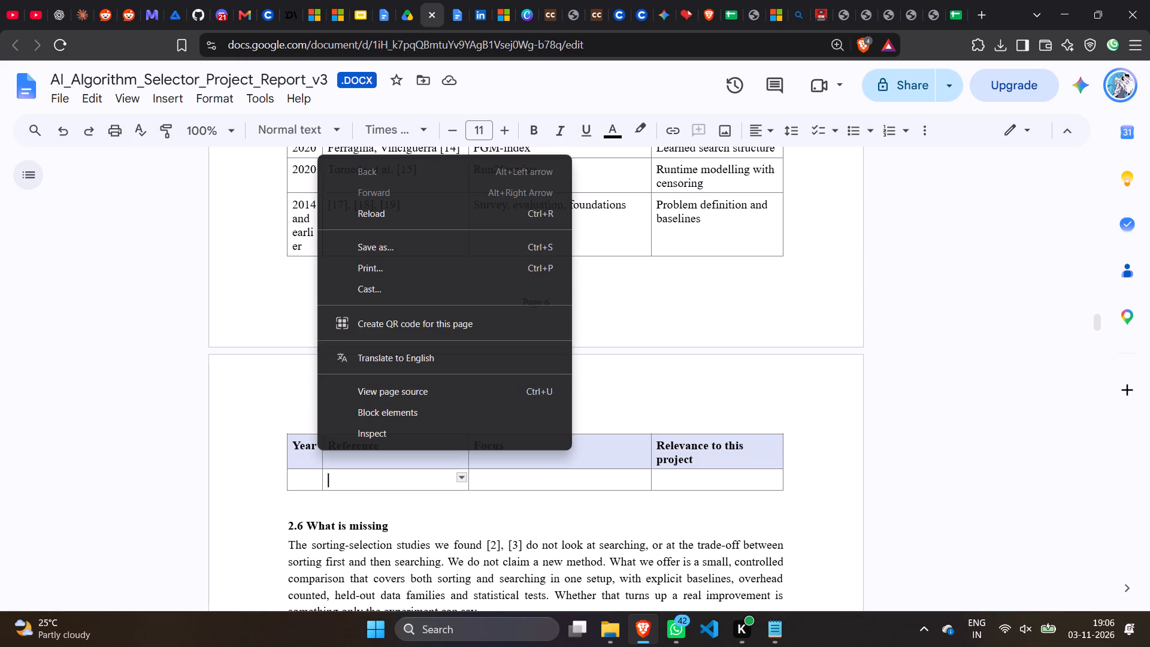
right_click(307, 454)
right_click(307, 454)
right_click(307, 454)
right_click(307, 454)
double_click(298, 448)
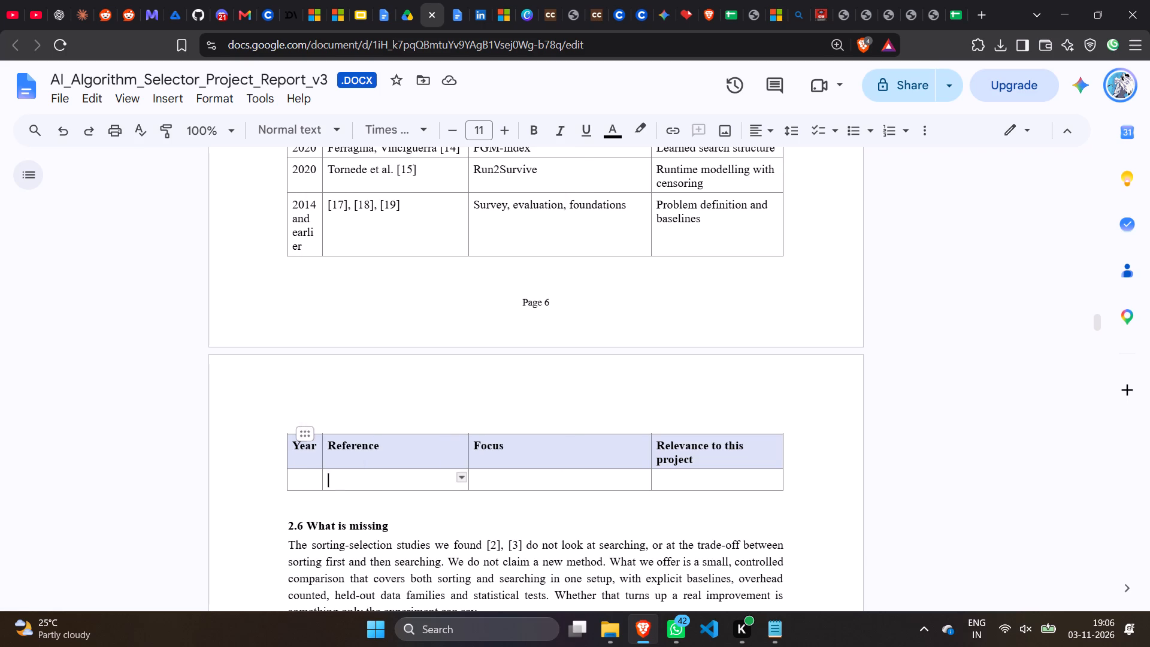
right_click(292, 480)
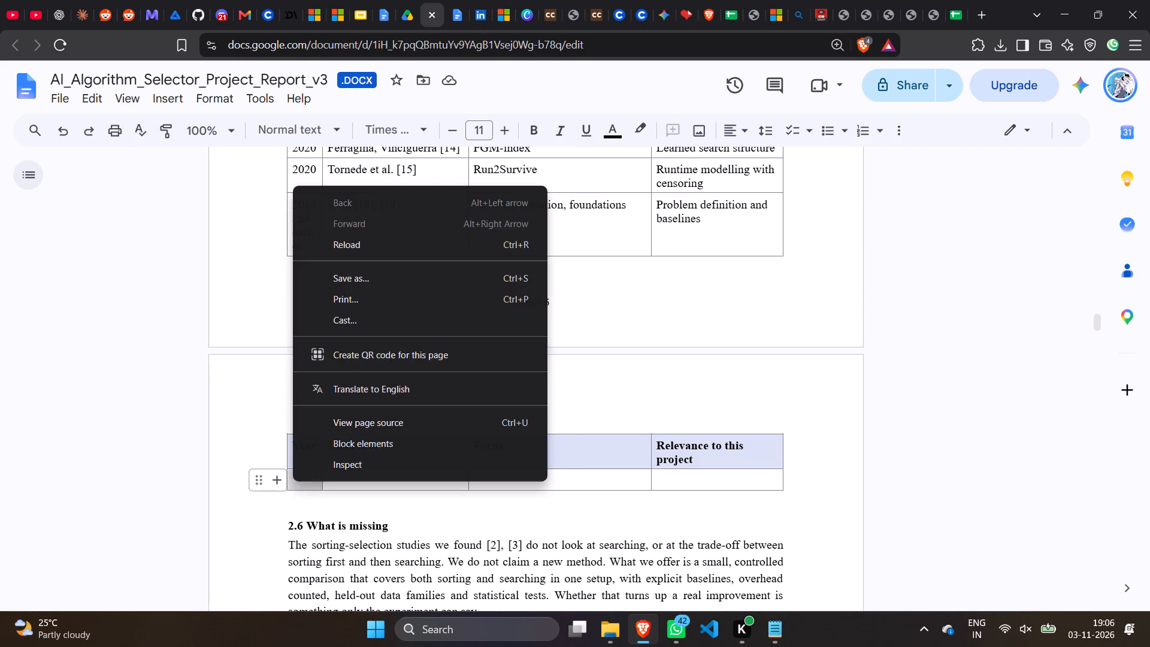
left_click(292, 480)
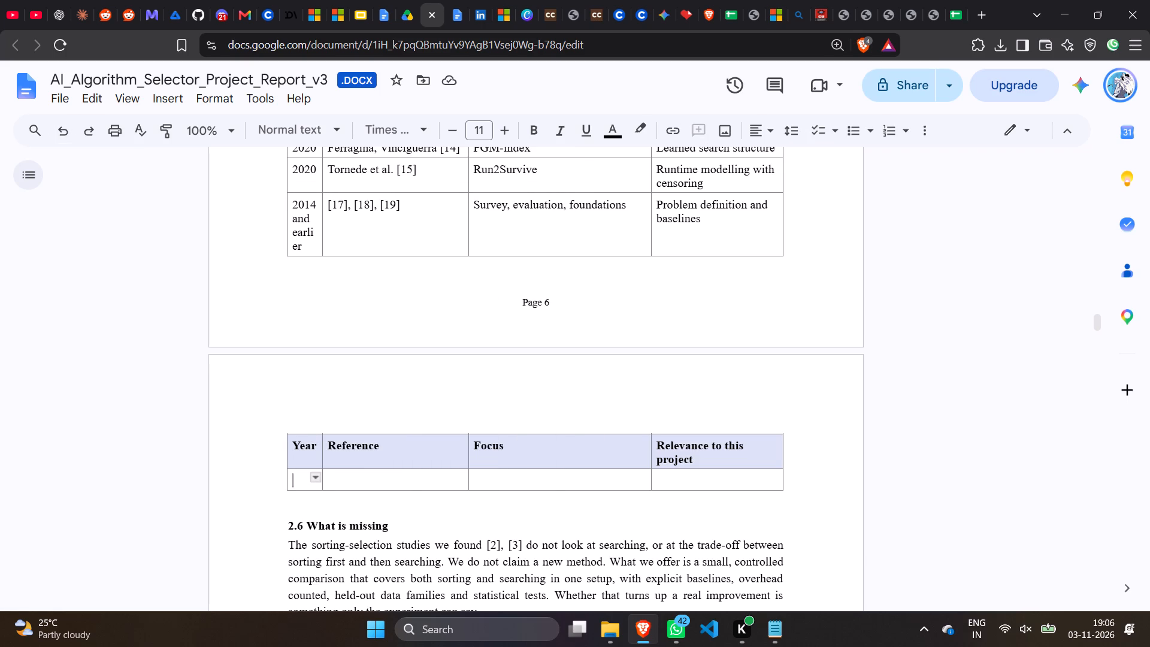
Increase the font size of the Literature Review subheading 2.6 What is missing to 12.
scroll(580, 459, "down", 3)
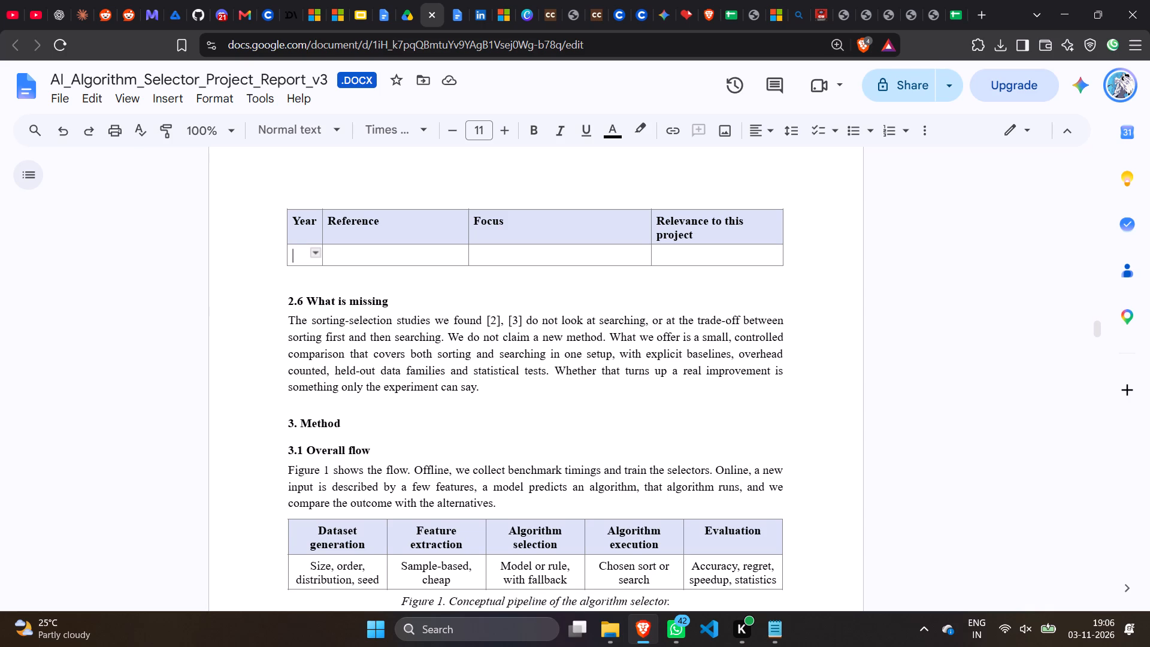
triple_click(334, 304)
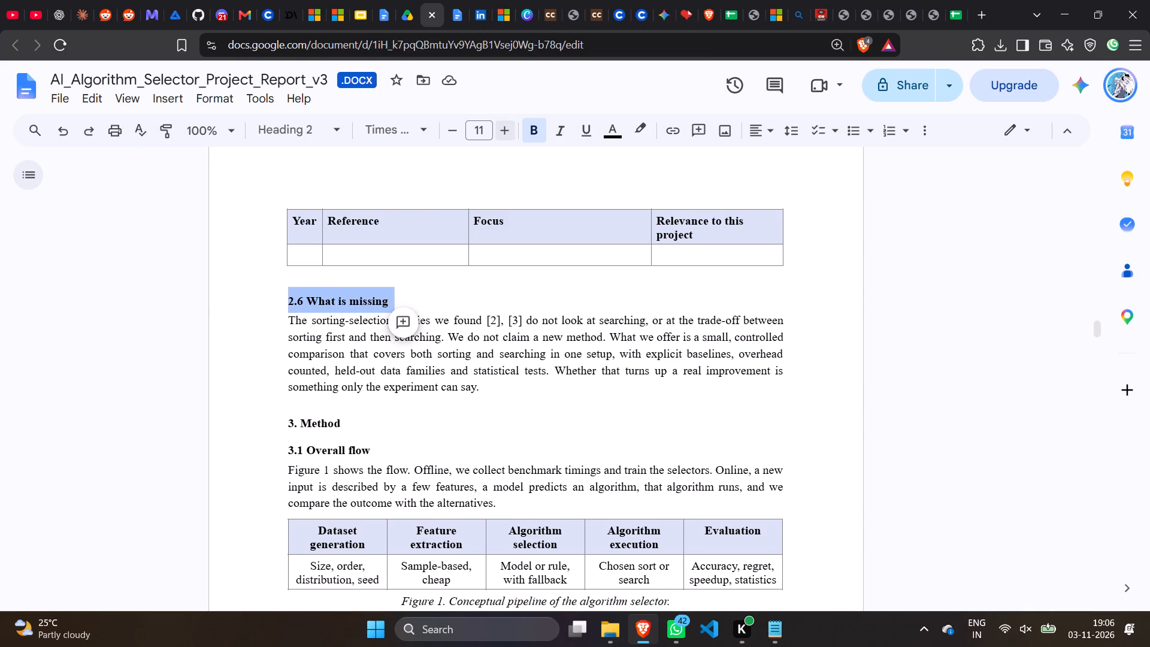
left_click(510, 135)
Increase the font size of the 3. Method heading to 13.
triple_click(329, 426)
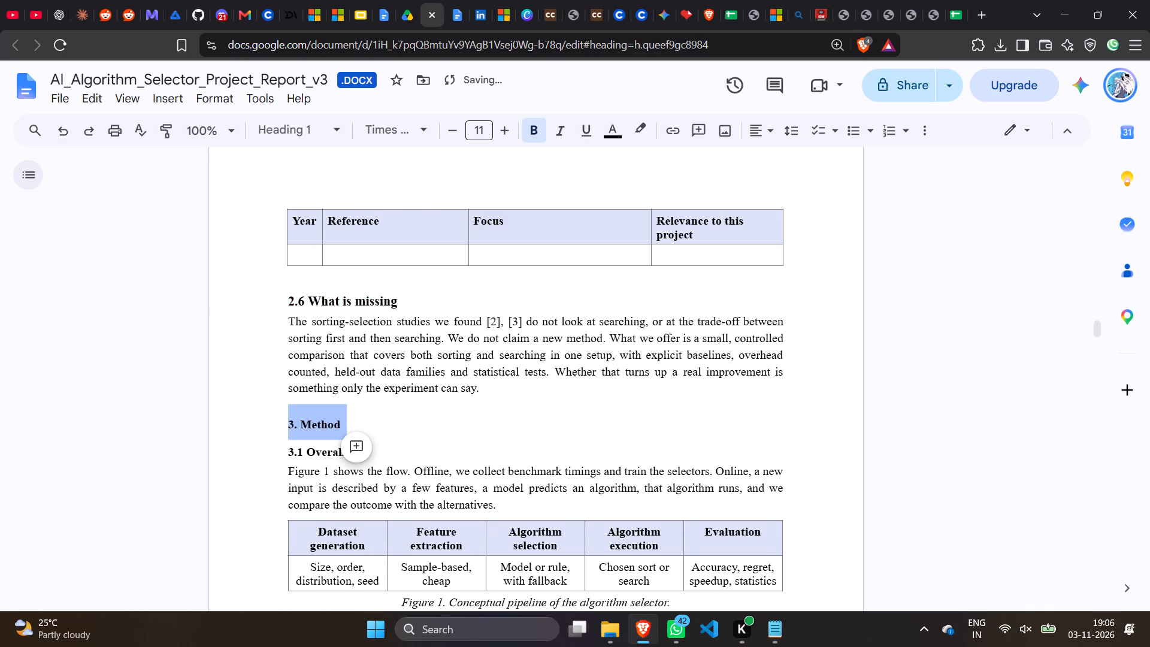
double_click(501, 132)
Increase the font size of subheadings 3.1 Overall flow, 3.2 Candidate algorithms and 3.3 Test data to 12.
triple_click(314, 456)
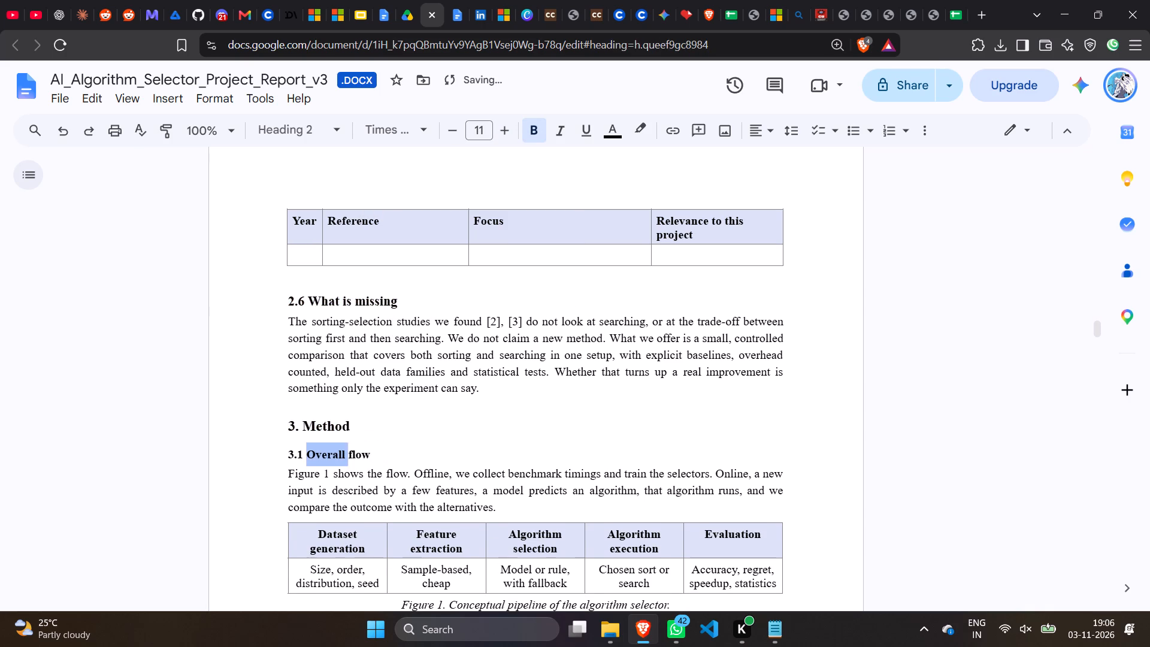
left_click(510, 138)
scroll(408, 350, "down", 3)
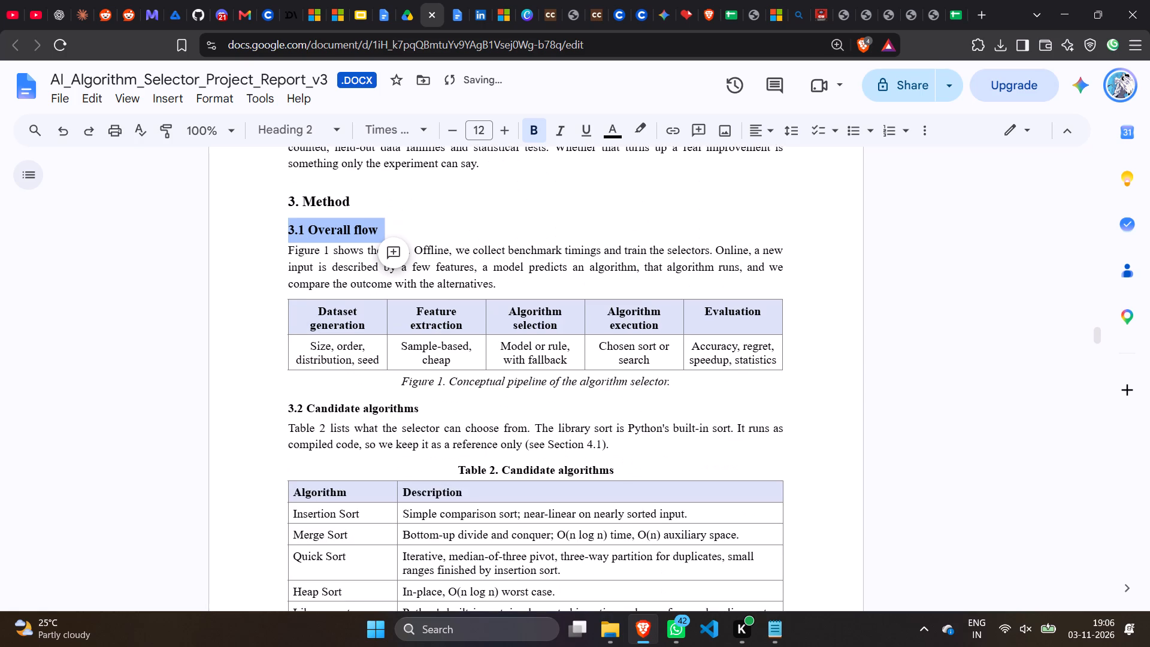
double_click(333, 412)
triple_click(341, 407)
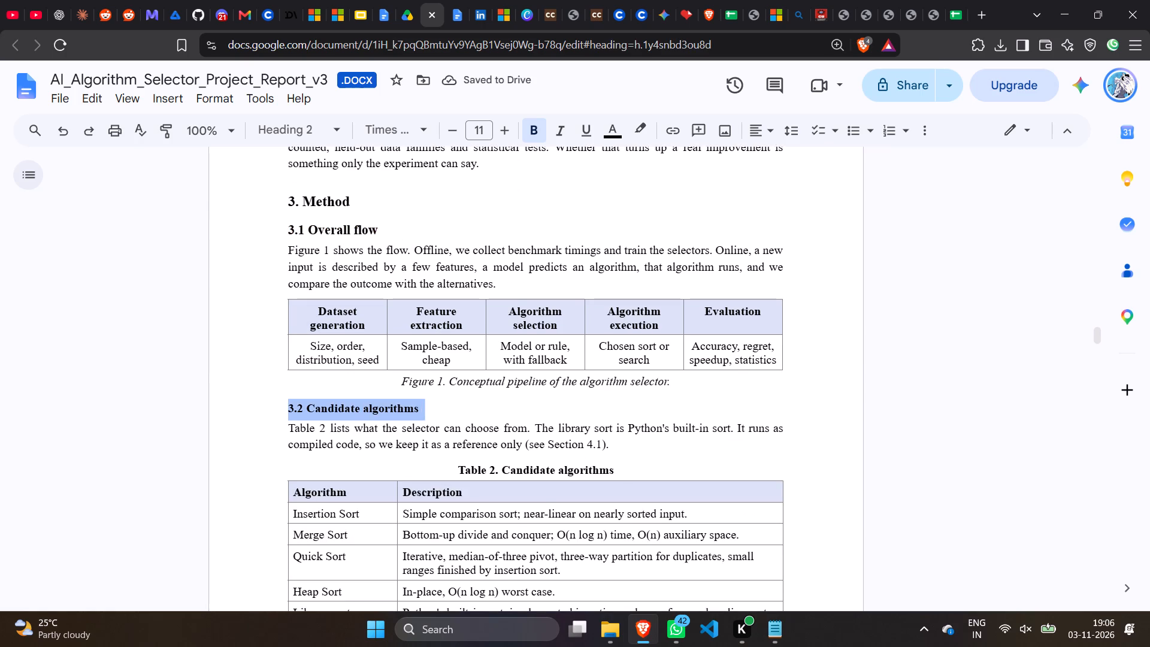
left_click(504, 122)
scroll(444, 303, "down", 2)
scroll(388, 329, "down", 5)
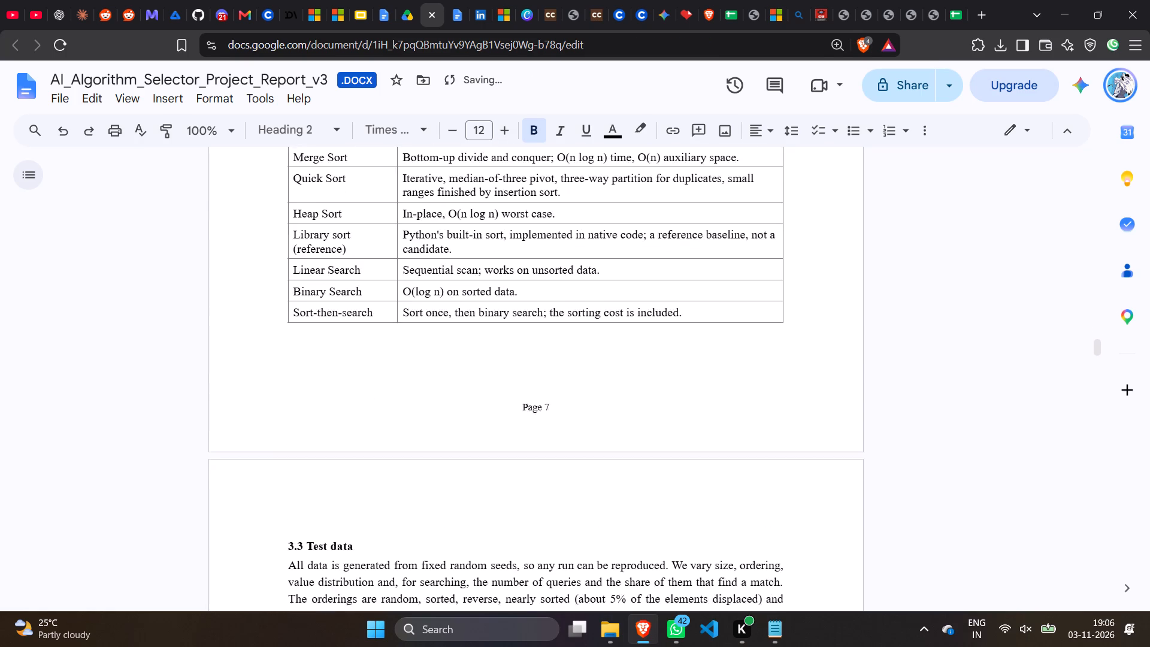
triple_click(317, 398)
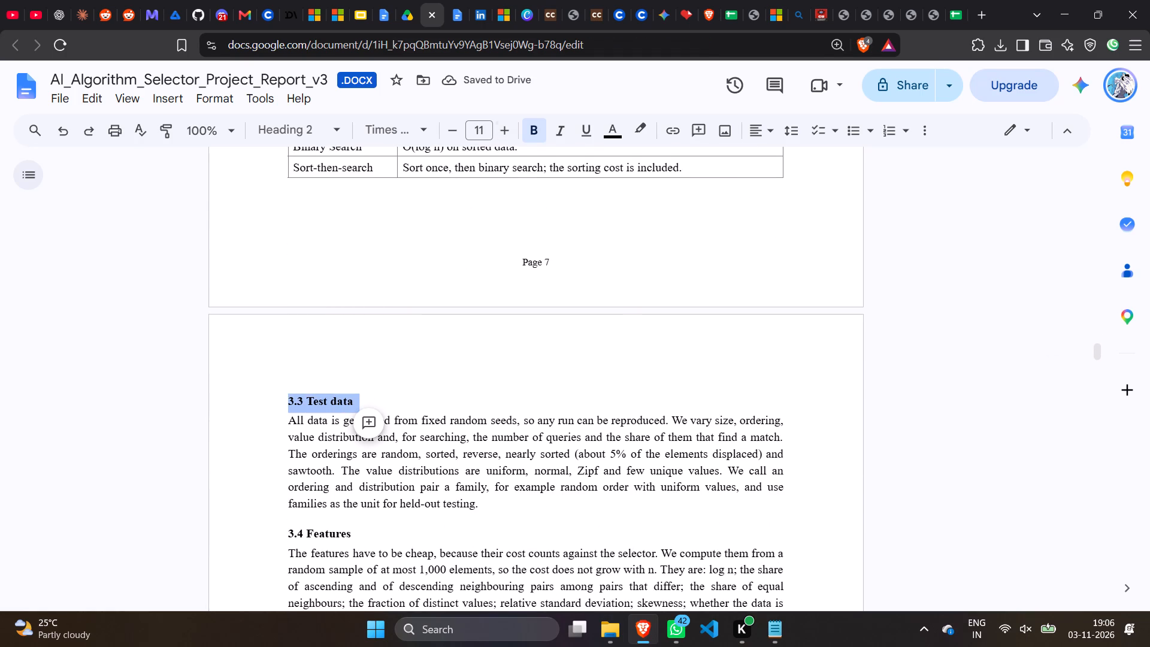
left_click(510, 132)
Increase the font size of the remaining Method subheadings, 3.4 Features through 3.7 Validation and metrics, to 12.
triple_click(322, 535)
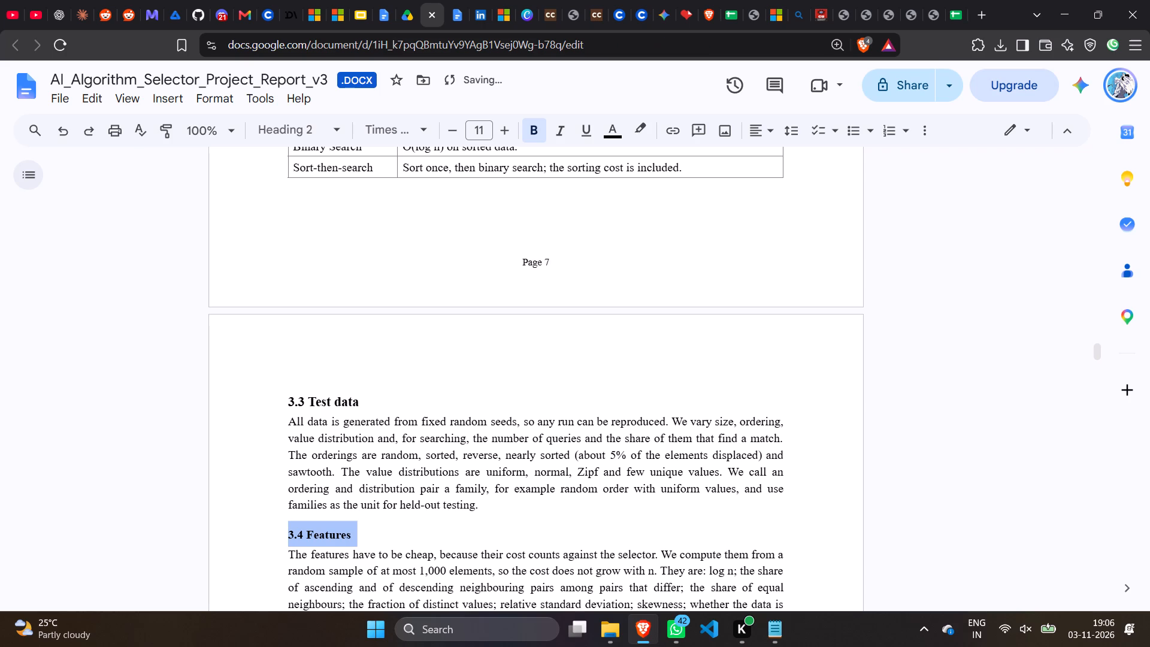
left_click(500, 129)
scroll(426, 373, "down", 3)
scroll(334, 428, "down", 1)
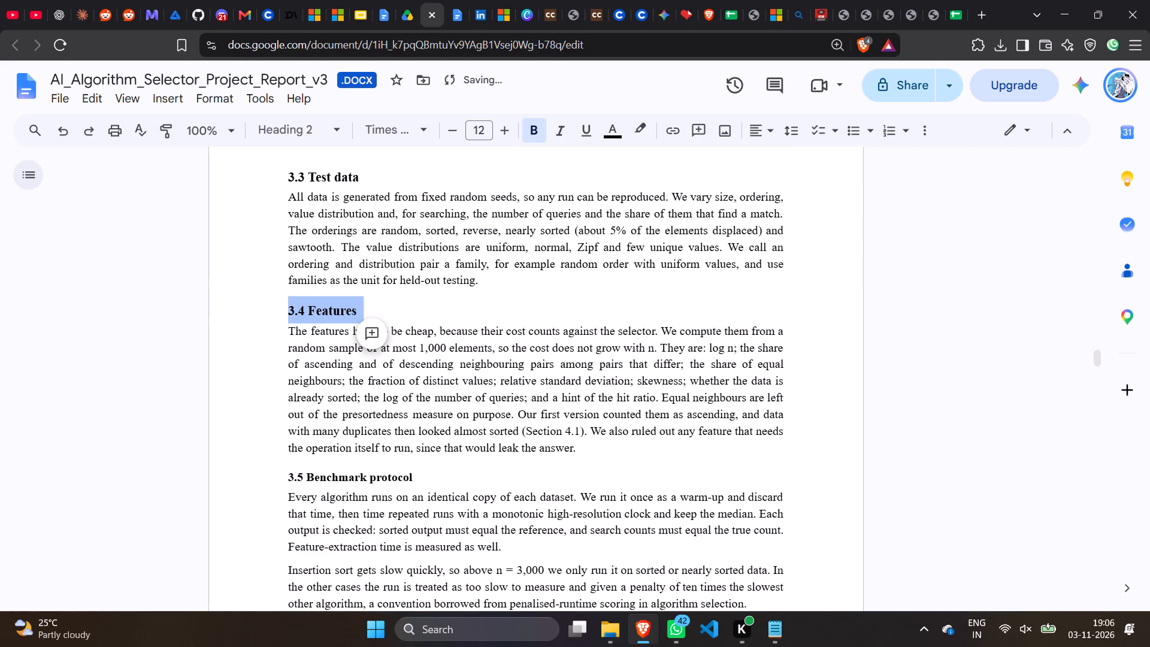
triple_click(337, 402)
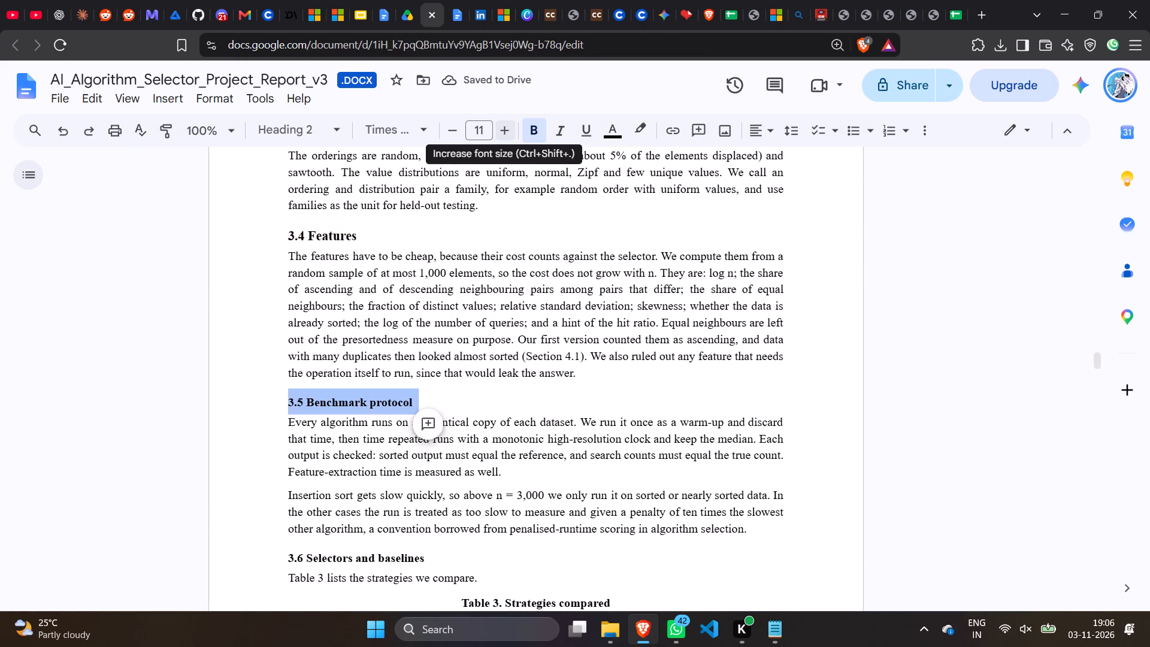
left_click(495, 127)
scroll(401, 366, "down", 2)
triple_click(356, 407)
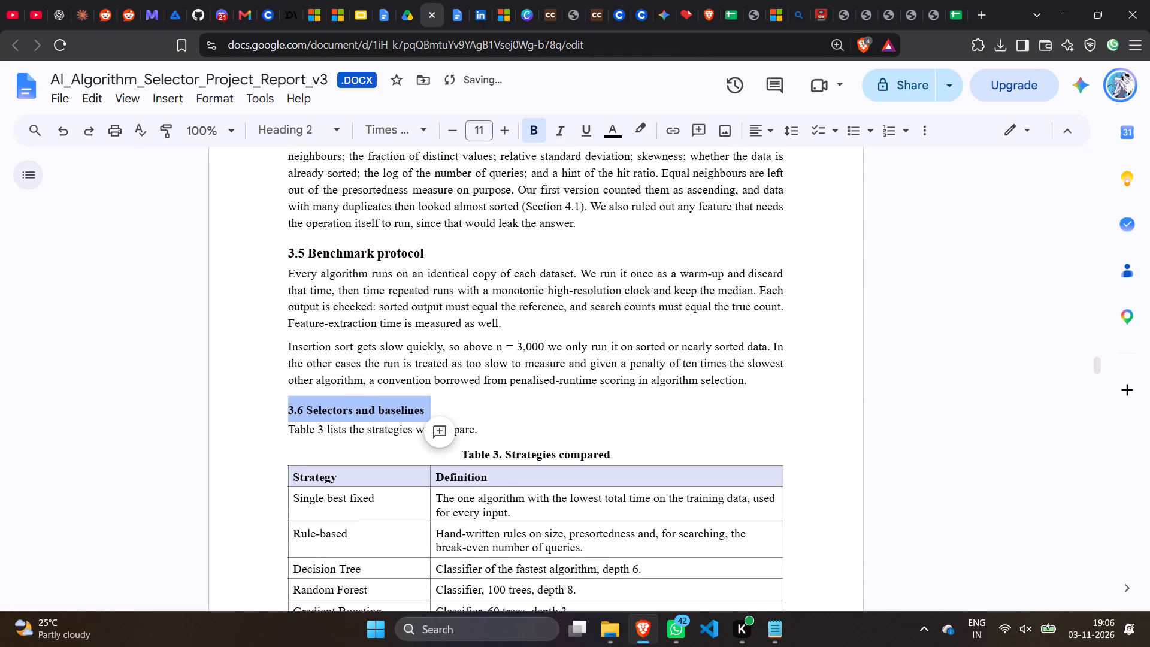
left_click(495, 134)
scroll(468, 331, "down", 8)
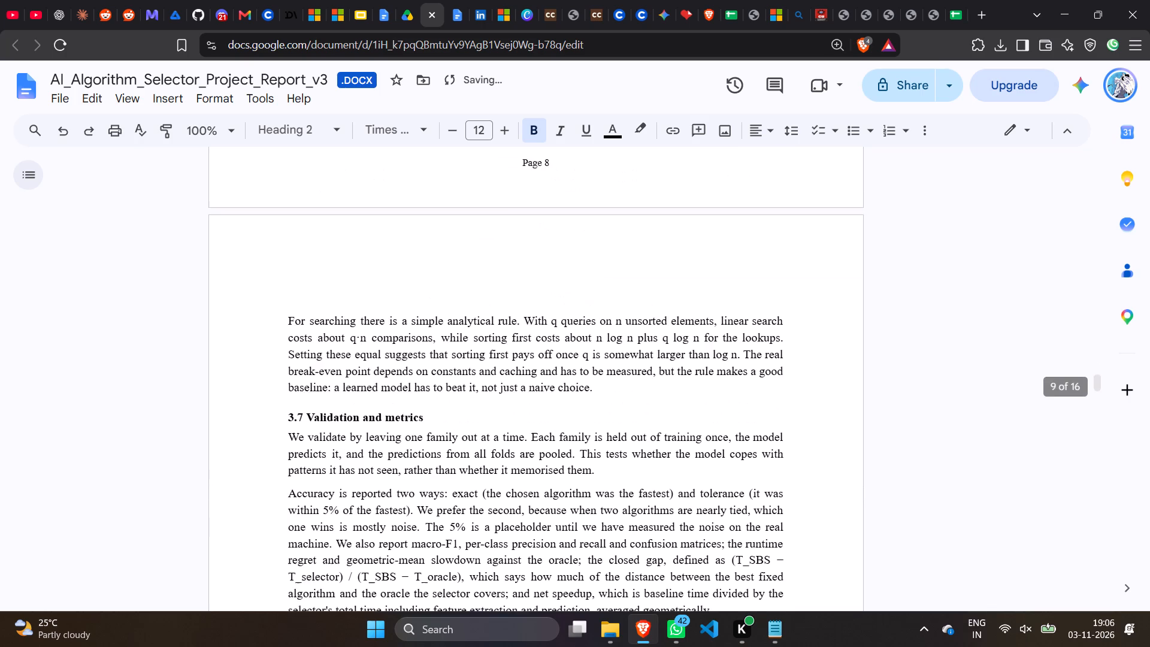
scroll(438, 339, "down", 1)
triple_click(377, 319)
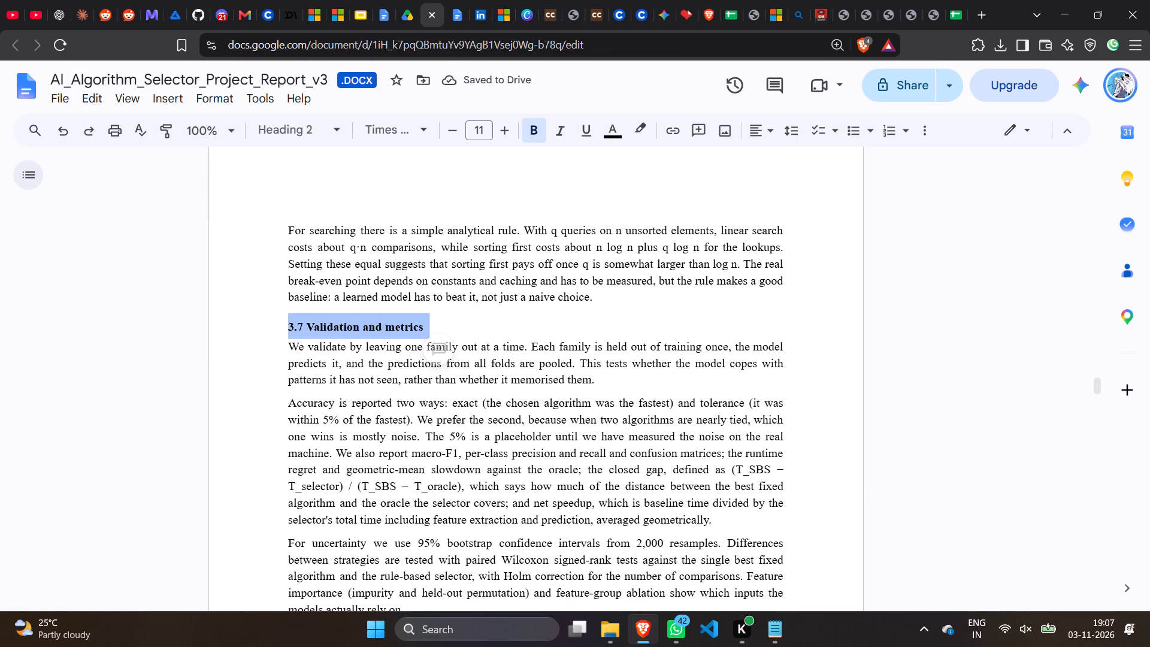
left_click(505, 131)
Increase the font size of the 4. Implementation heading to 13.
scroll(431, 300, "down", 4)
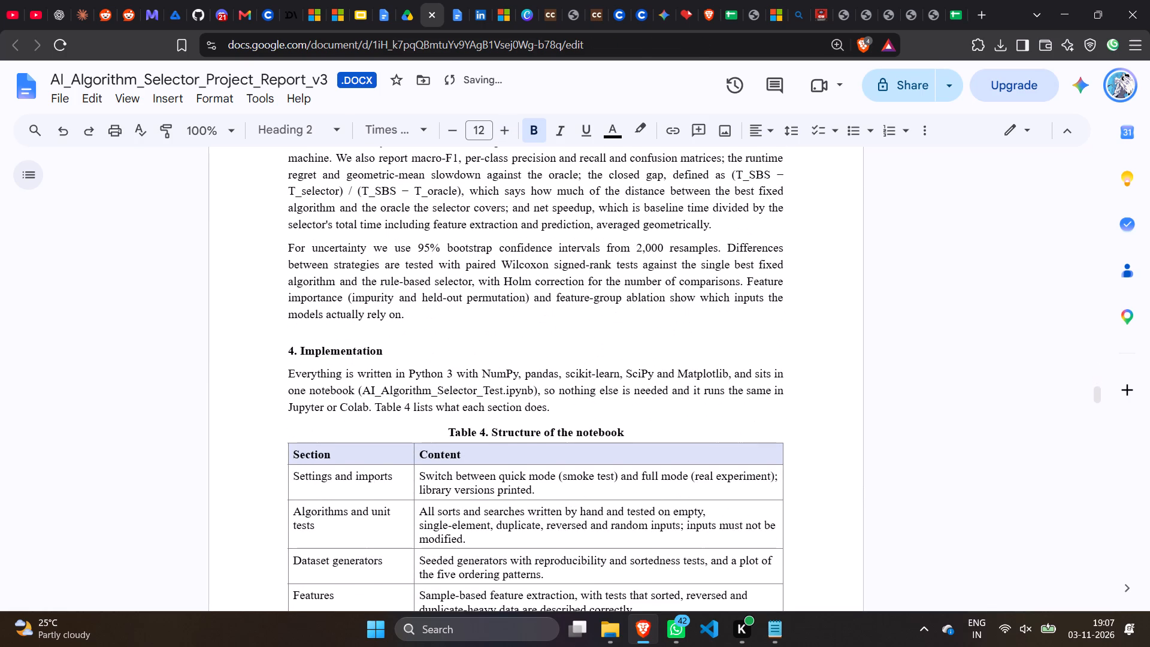
triple_click(362, 353)
double_click(506, 125)
Increase the font size of subheadings 4.1 Problems I ran into and 4.2 Checking that it works to 12.
scroll(439, 321, "down", 3)
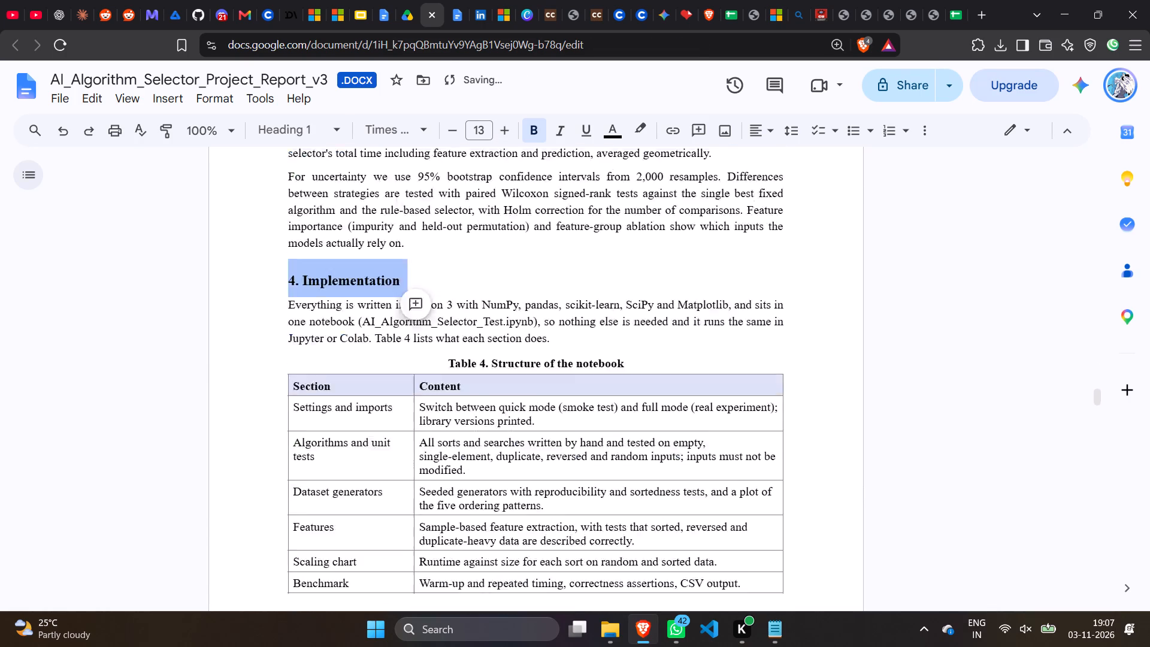
scroll(438, 322, "down", 8)
scroll(417, 321, "up", 2)
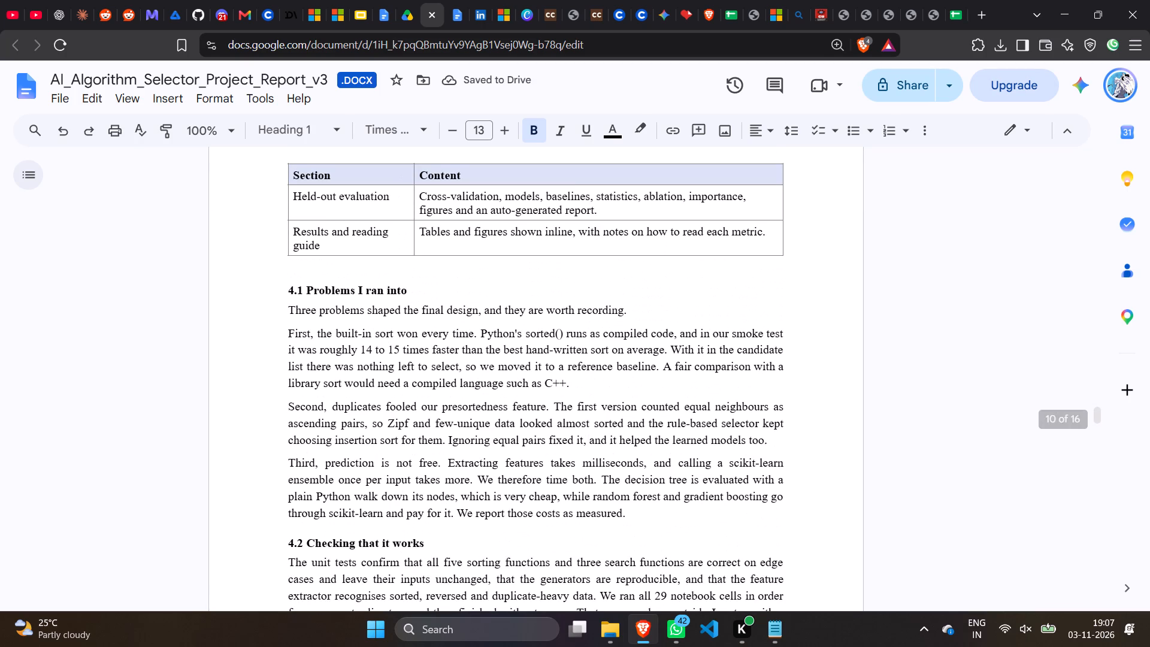
triple_click(373, 291)
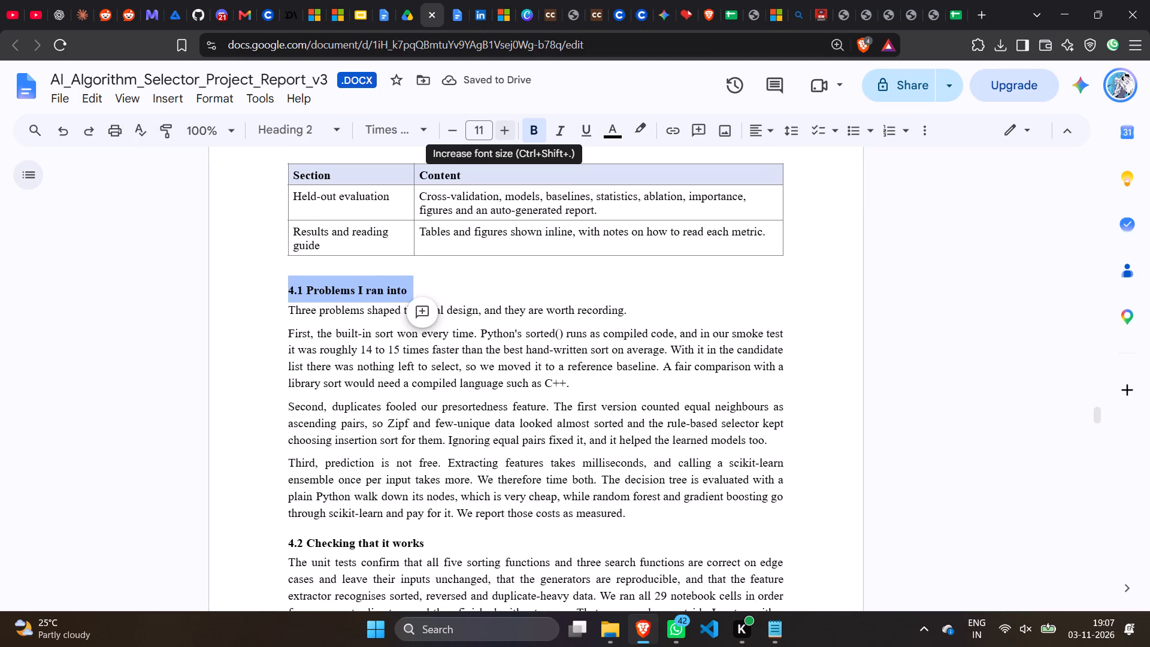
left_click(499, 138)
triple_click(353, 540)
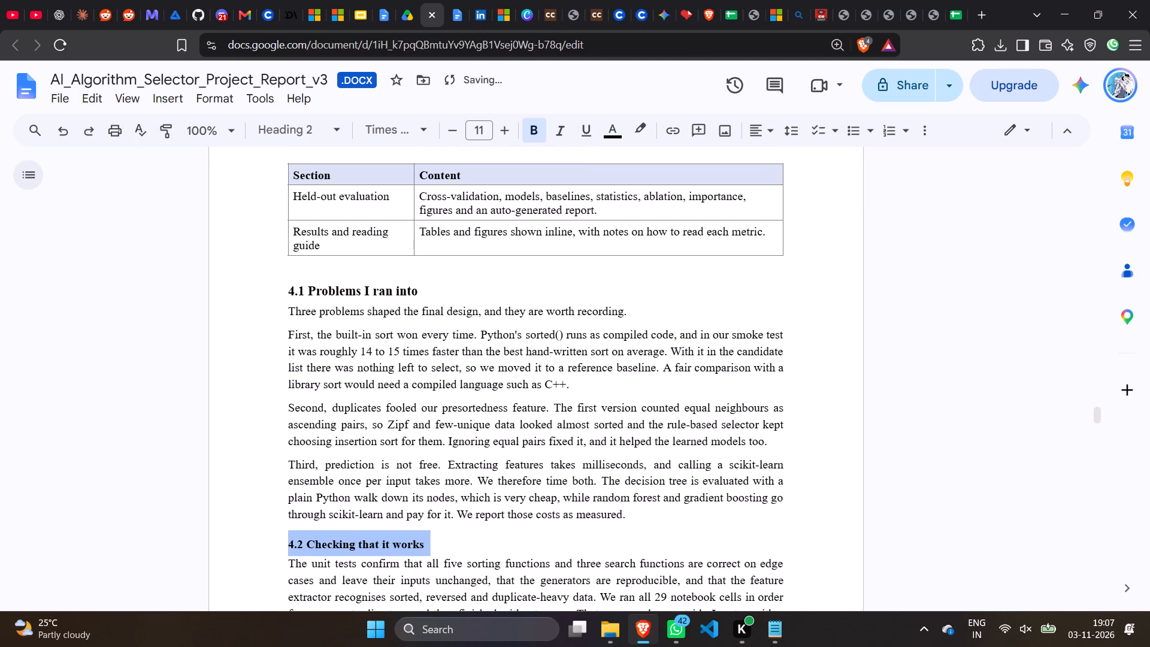
left_click(508, 138)
Set the font size of the 5. Experimental Setup heading to 13.
scroll(447, 299, "down", 4)
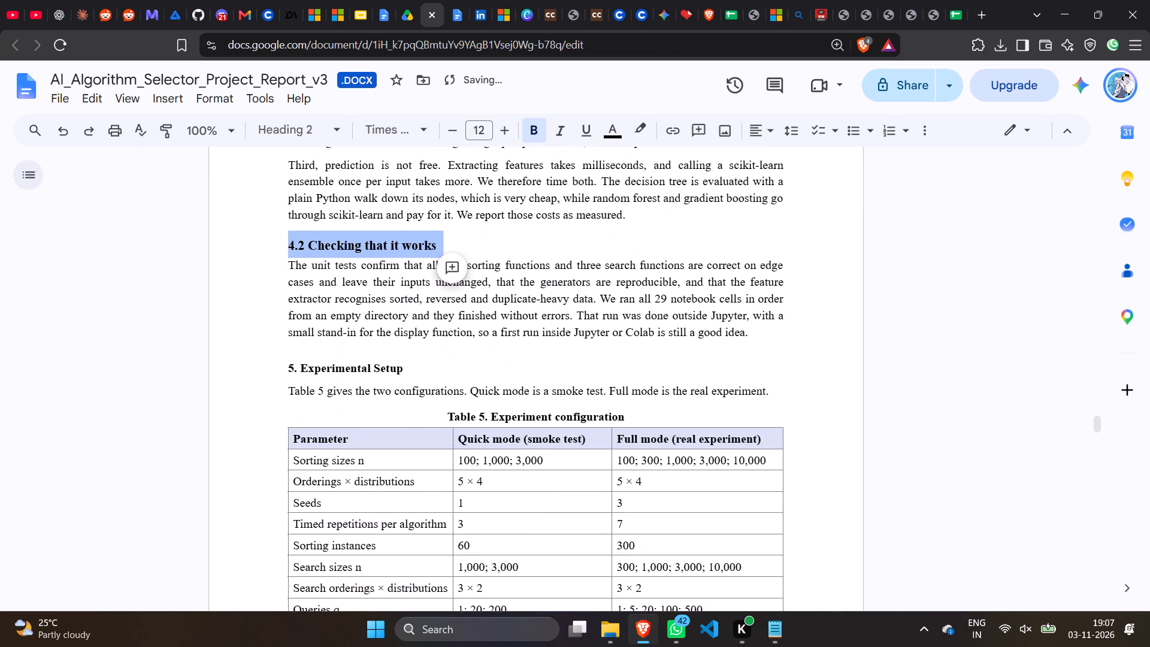
triple_click(354, 365)
triple_click(501, 130)
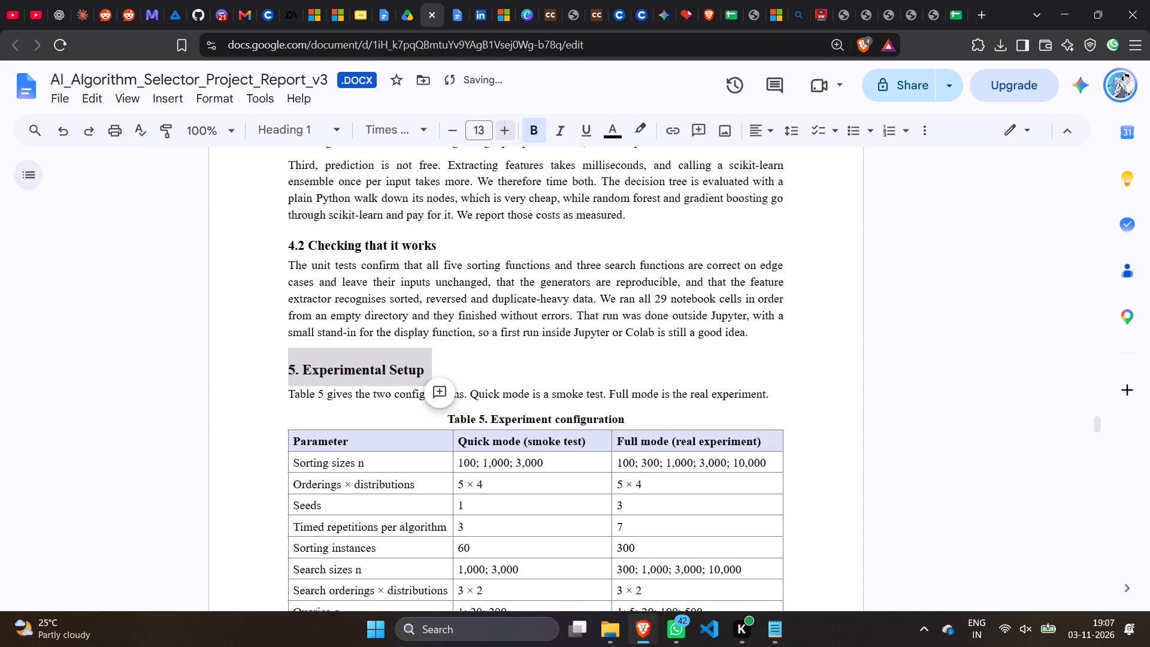
left_click(455, 136)
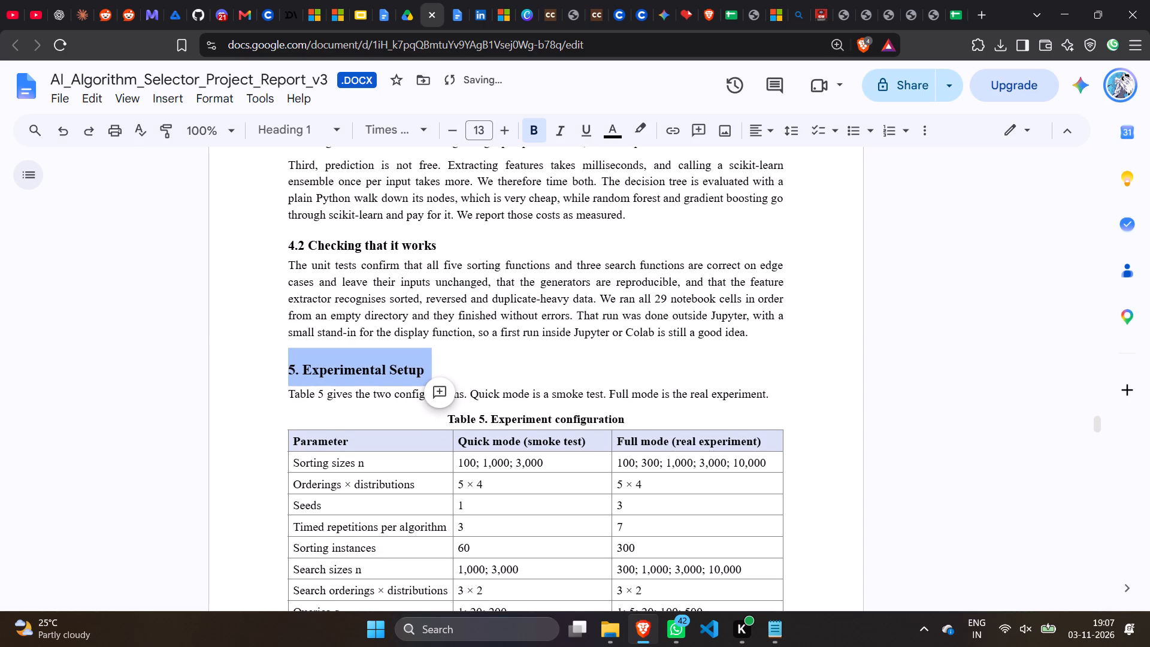
left_click(543, 364)
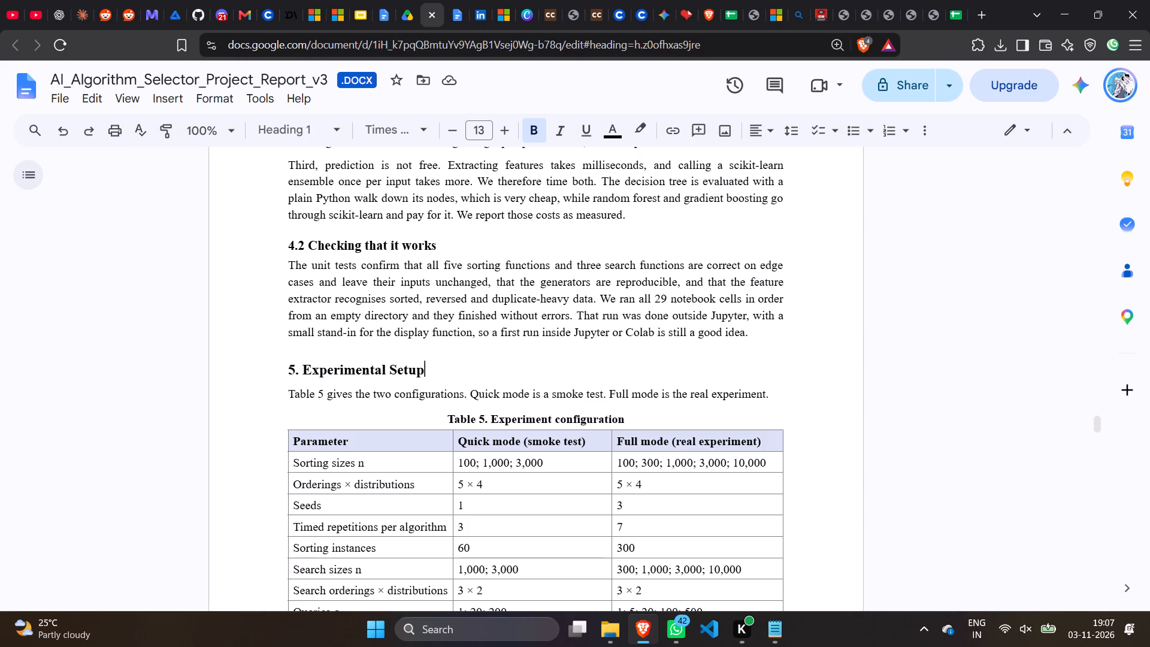
Increase the font size of the 6. Results and Discussion heading to 13.
scroll(444, 383, "down", 1)
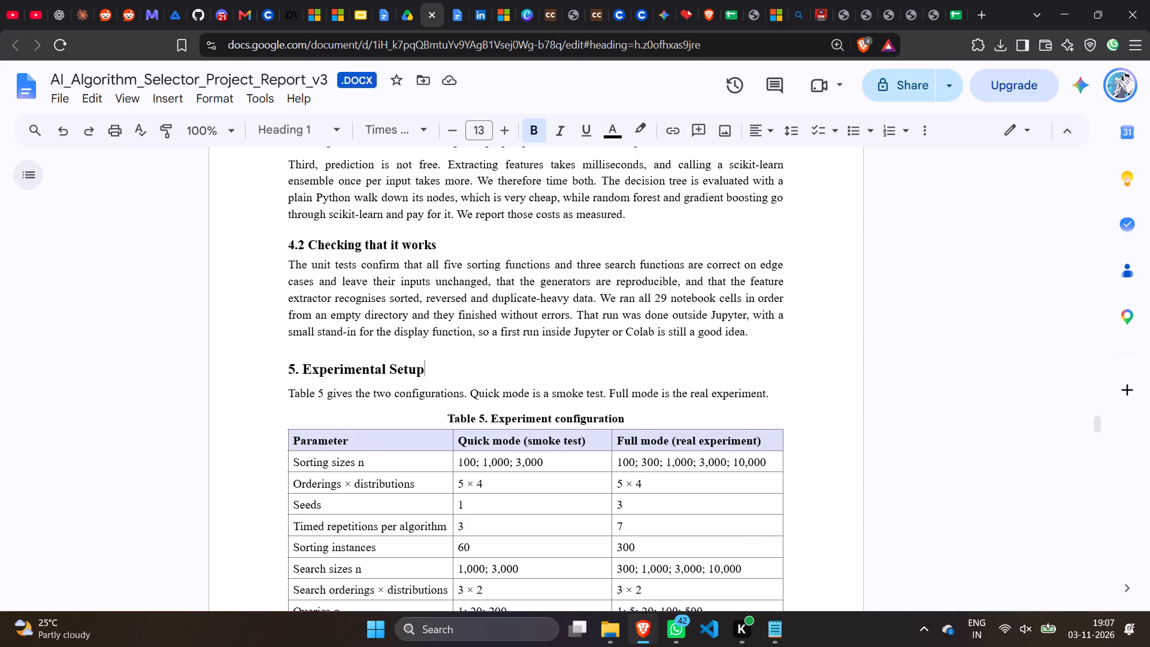
scroll(444, 383, "down", 1)
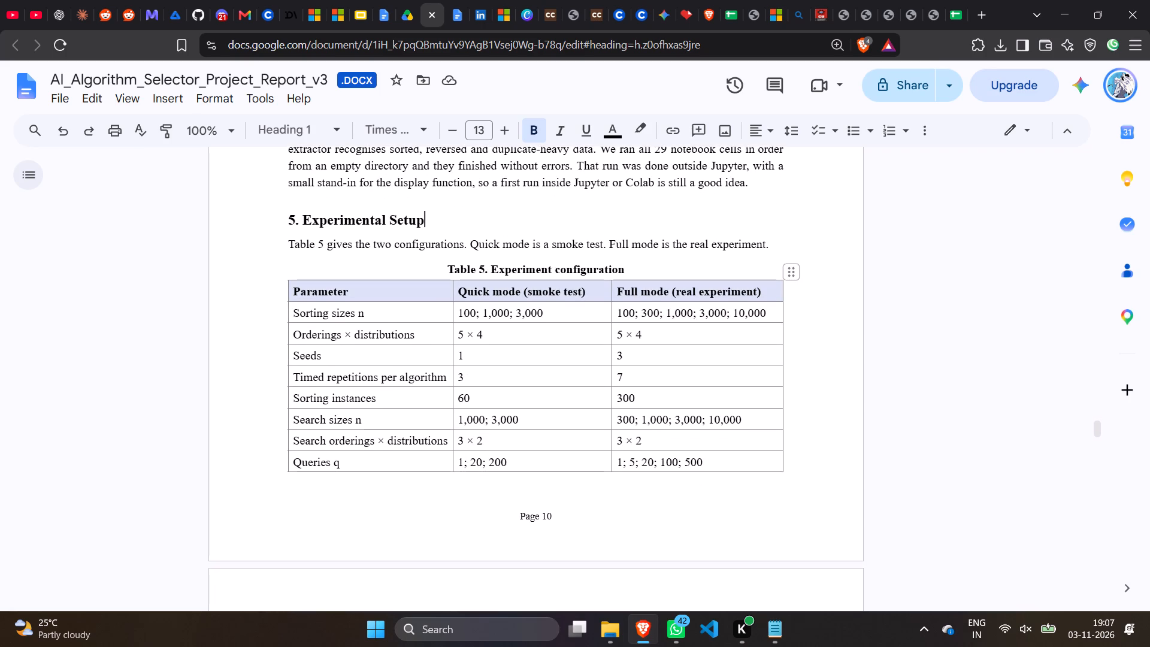
scroll(537, 392, "down", 4)
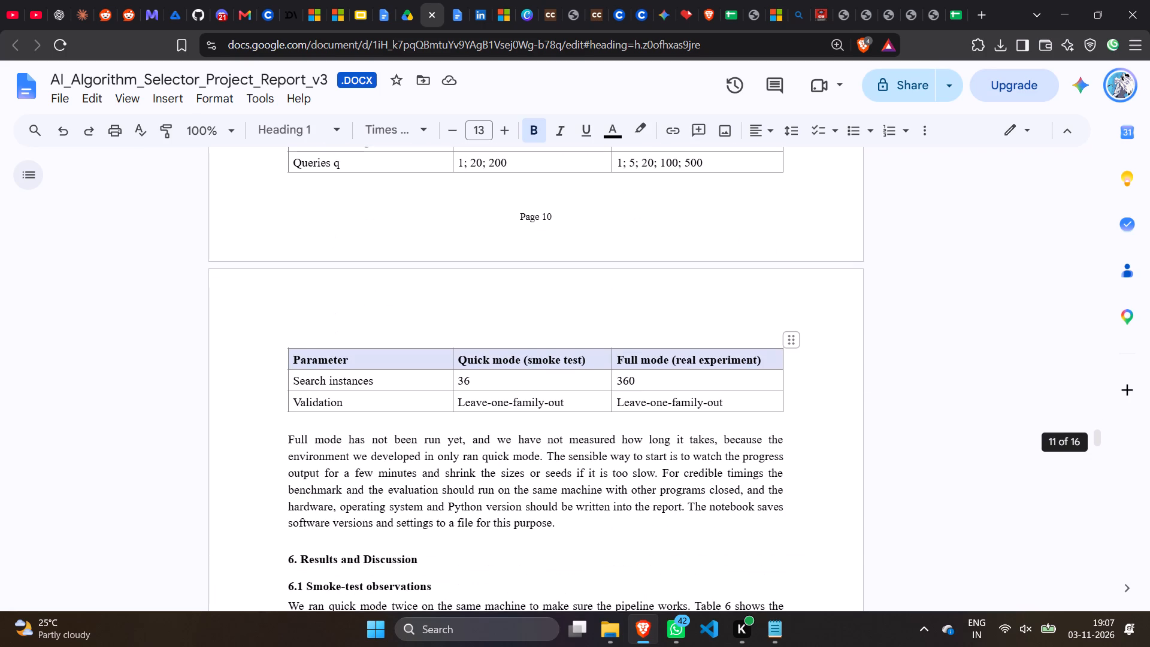
scroll(461, 397, "up", 4)
scroll(461, 397, "down", 5)
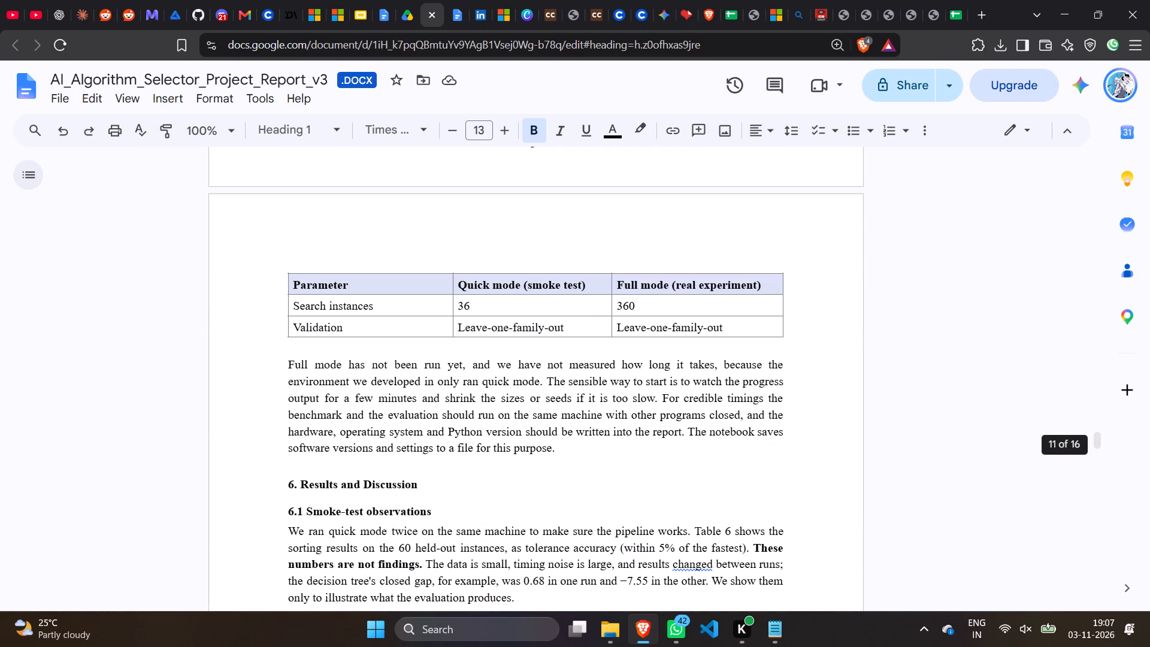
triple_click(358, 489)
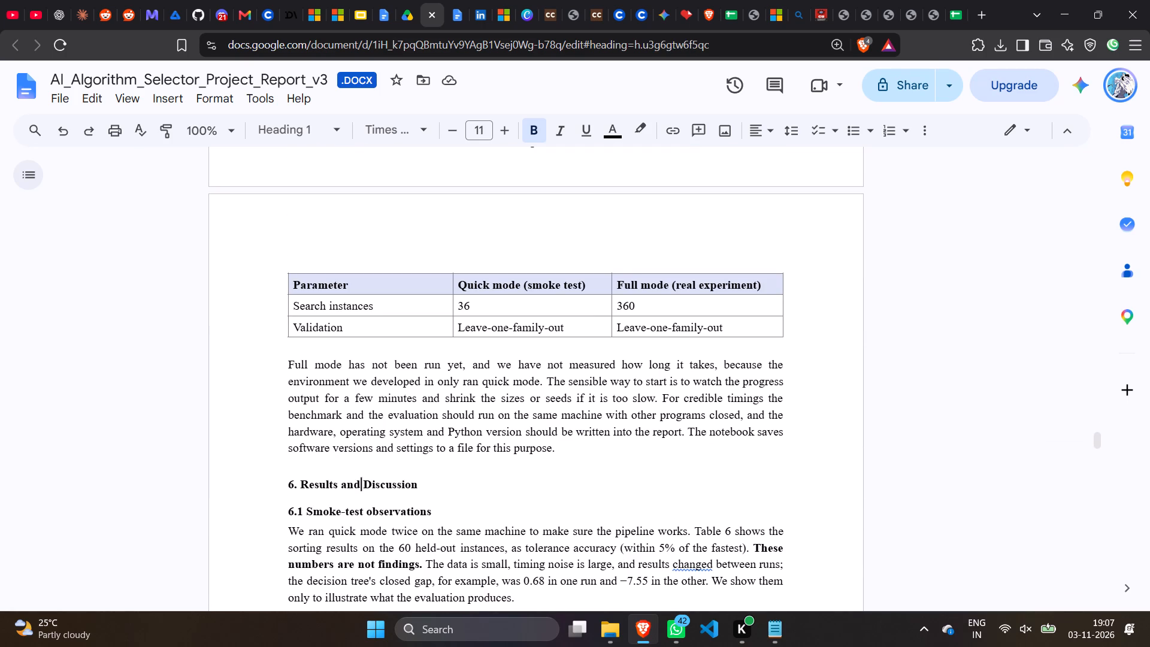
double_click(505, 126)
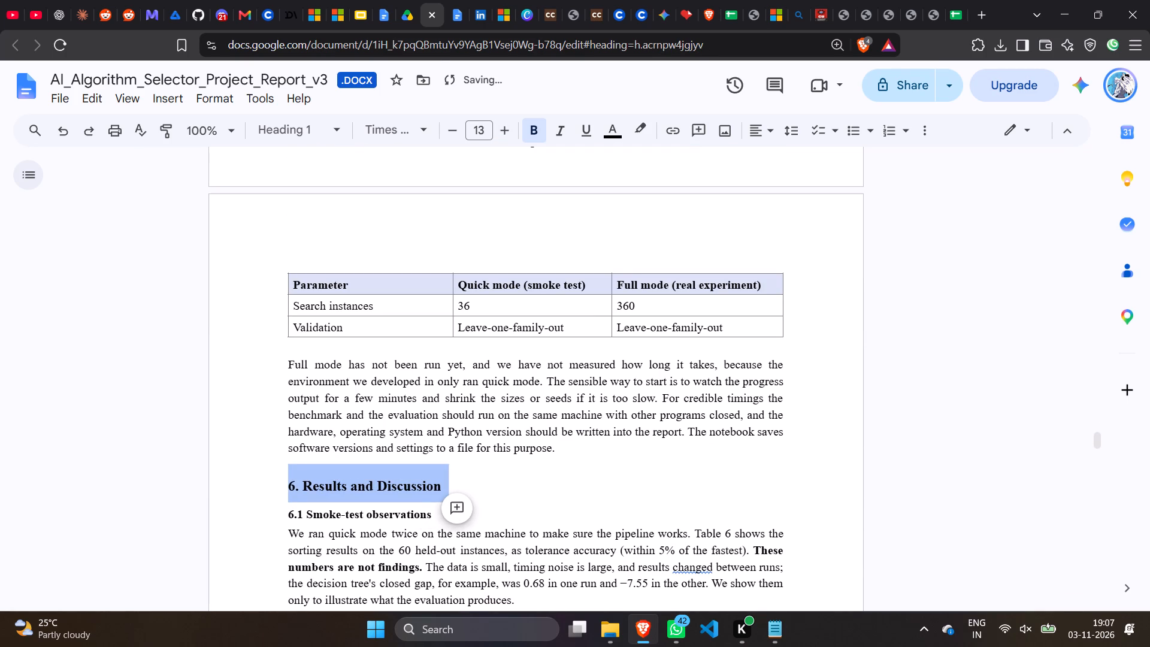
Increase the font size of subheadings 6.1 Smoke-test observations, 6.2 Table for the full experiment and 6.3 Hypotheses to 12.
triple_click(373, 512)
left_click(503, 125)
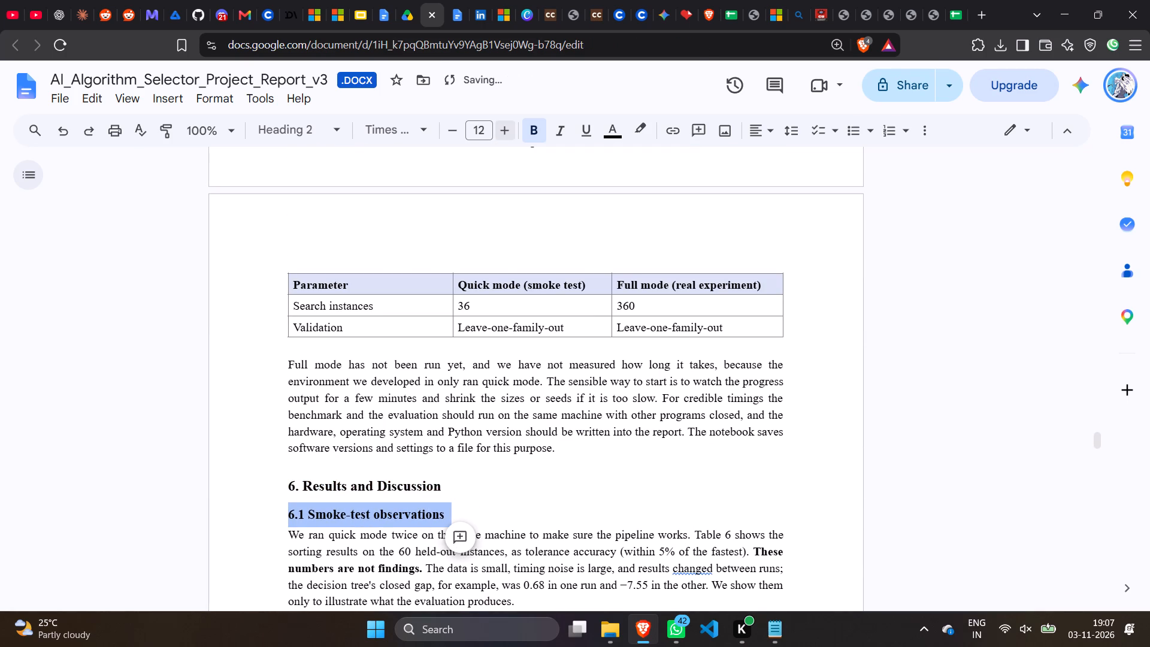
scroll(467, 344, "down", 3)
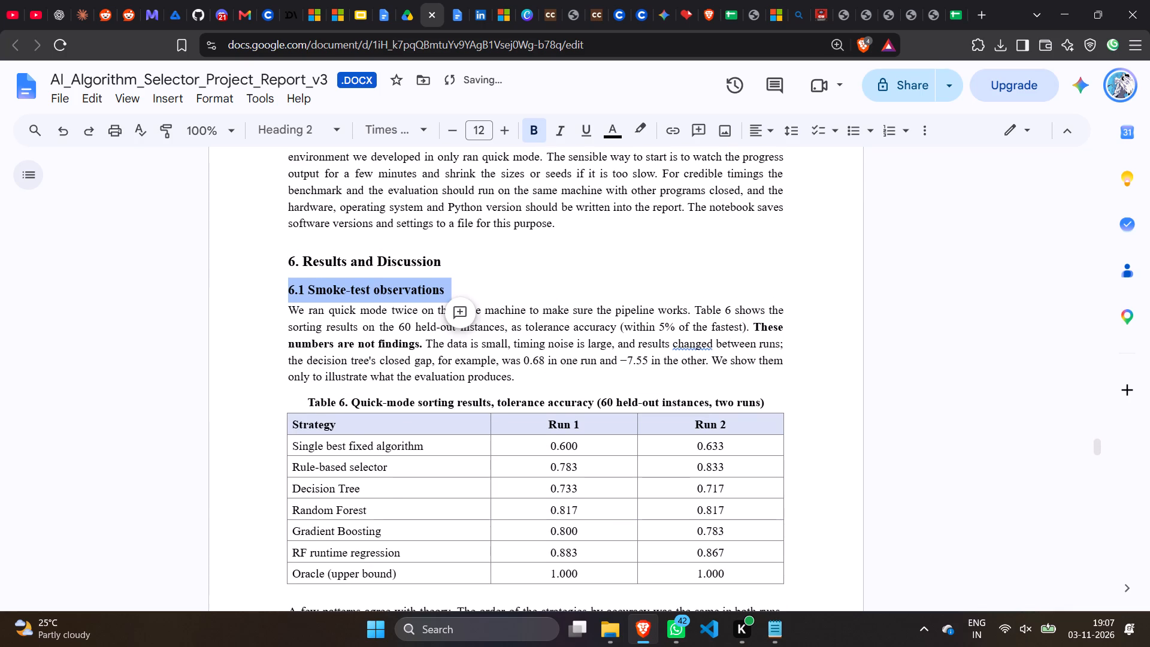
scroll(370, 398, "down", 10)
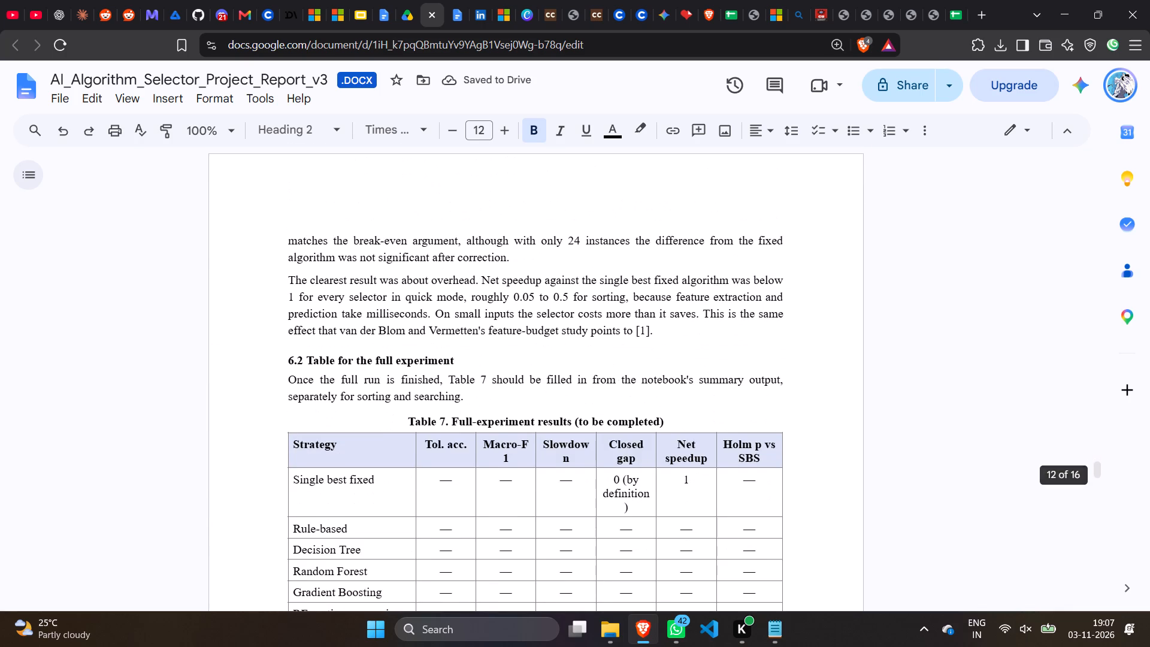
triple_click(364, 358)
left_click(500, 127)
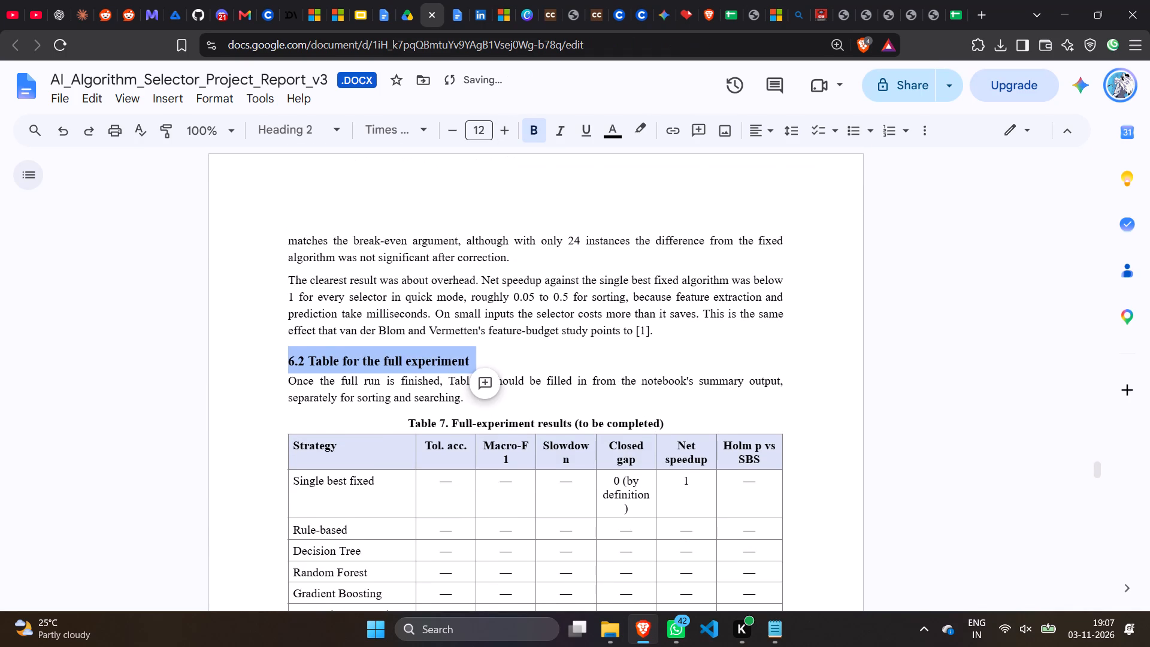
scroll(429, 282, "down", 3)
triple_click(335, 458)
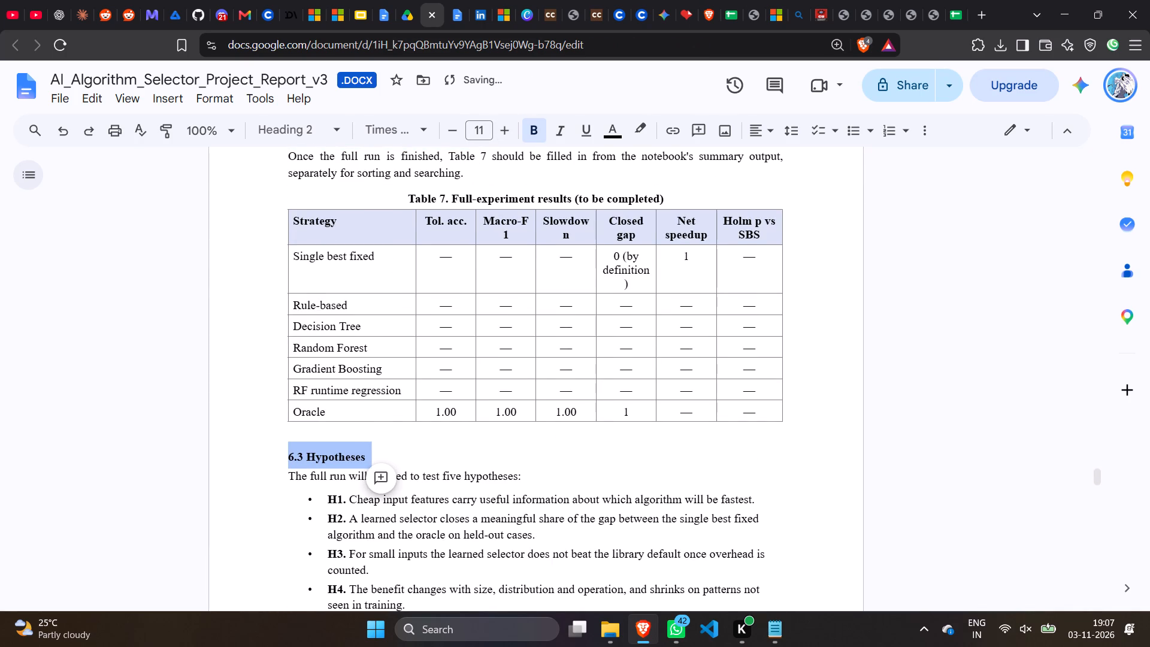
left_click(507, 132)
Increase the font size of the 7. Limitations and 8. Conclusion and Future Work headings to 13.
scroll(445, 272, "down", 3)
triple_click(316, 467)
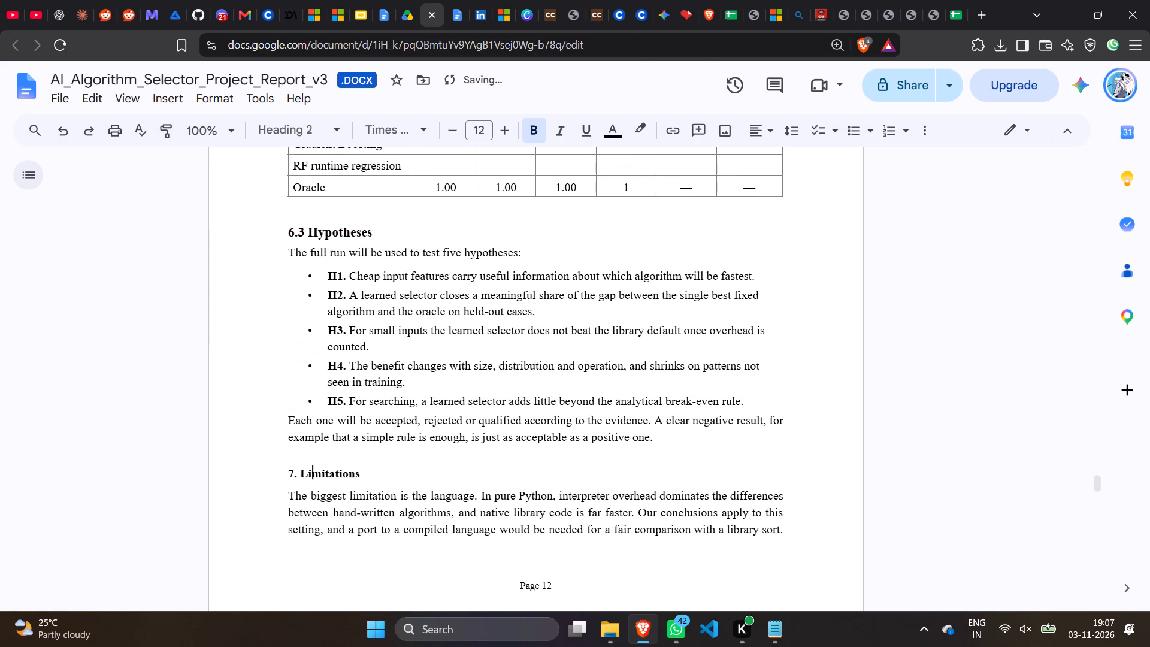
double_click(504, 137)
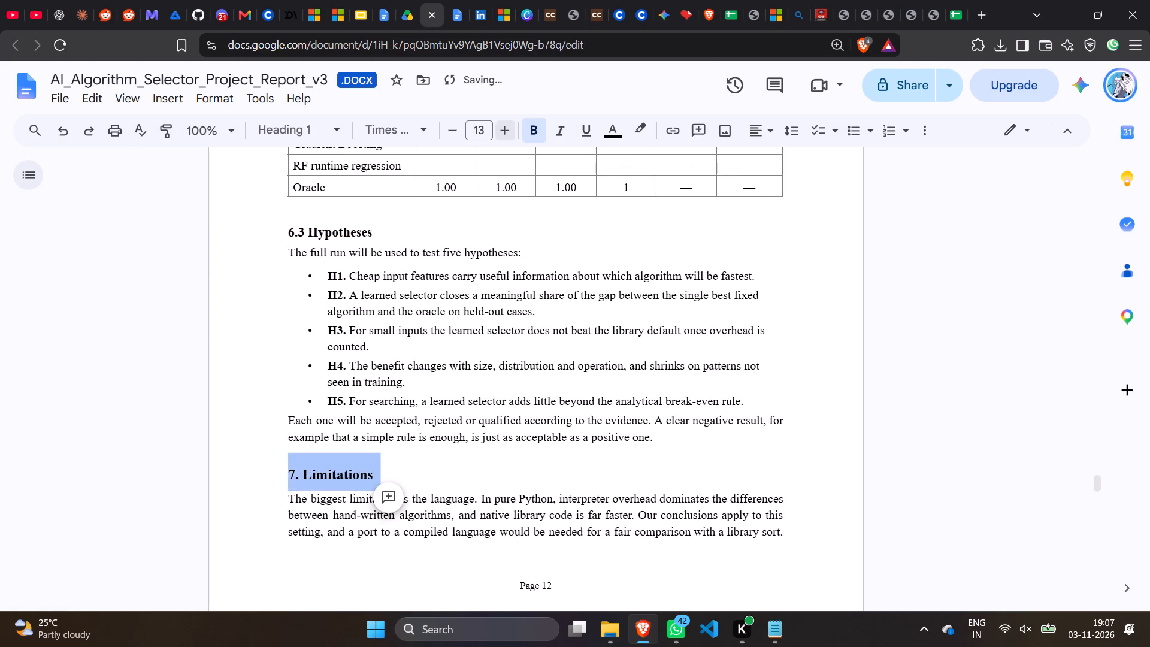
scroll(413, 347, "down", 5)
scroll(412, 349, "up", 4)
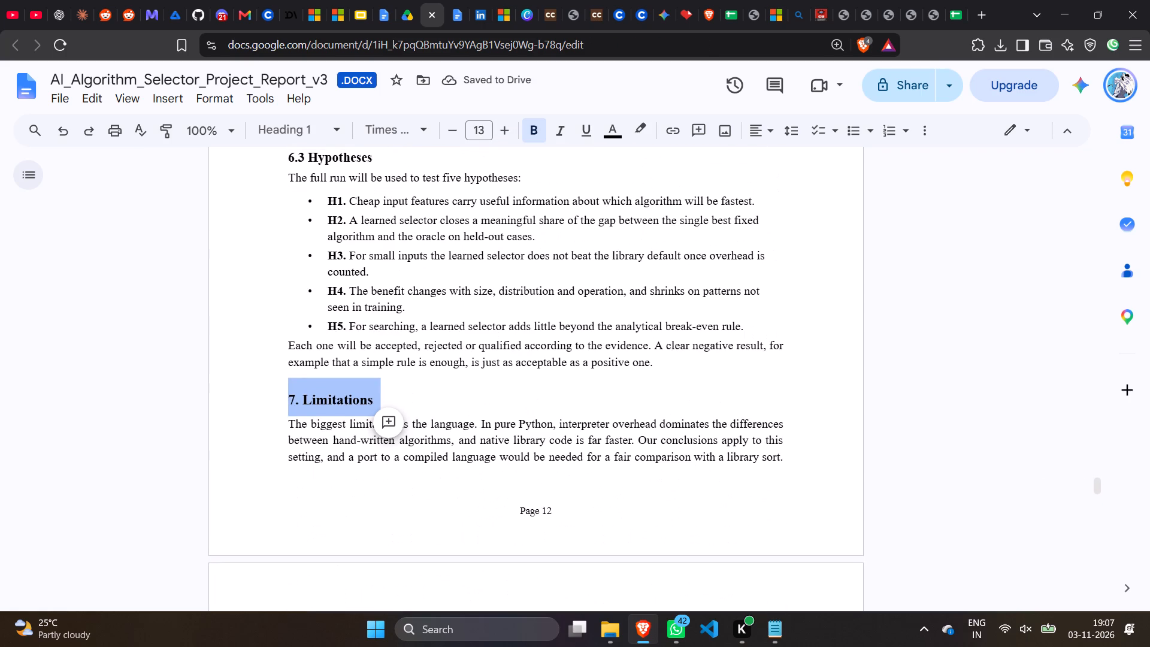
scroll(397, 308, "down", 4)
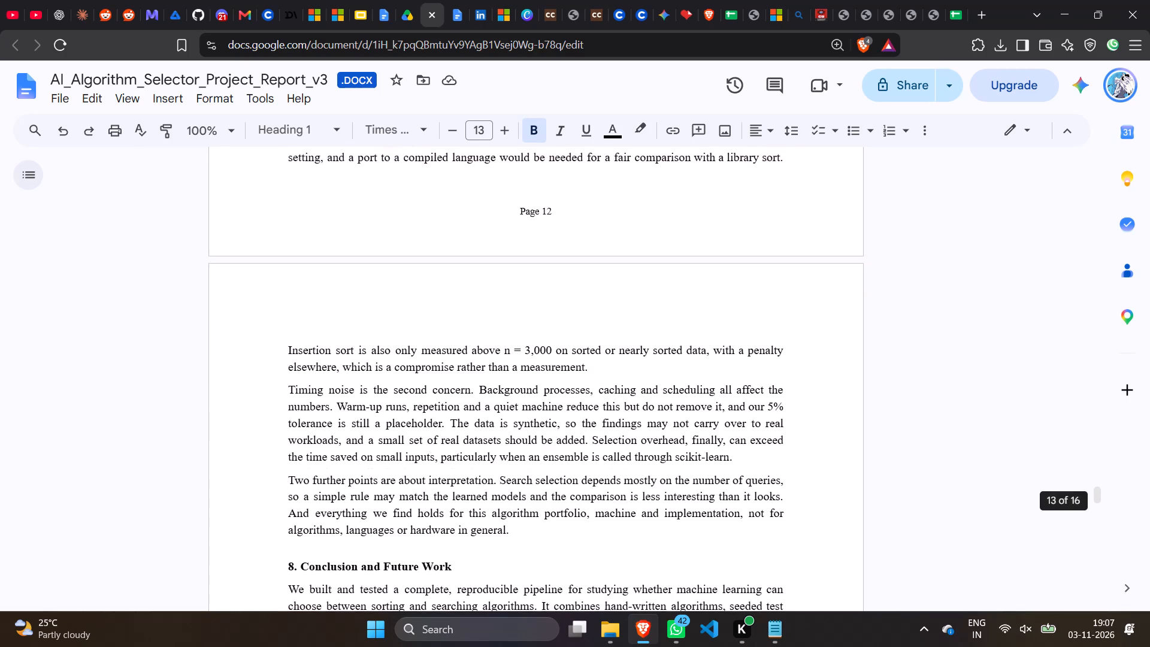
scroll(397, 308, "down", 3)
triple_click(379, 344)
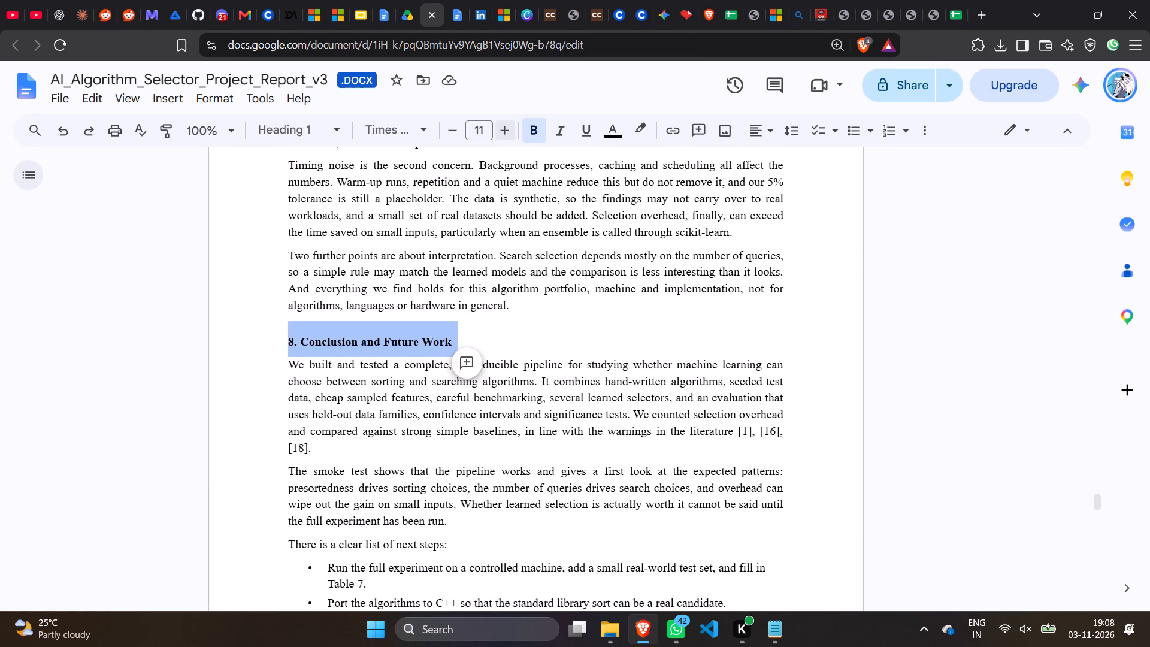
double_click(512, 130)
Increase the font size of the References heading to 12.
scroll(441, 301, "down", 11)
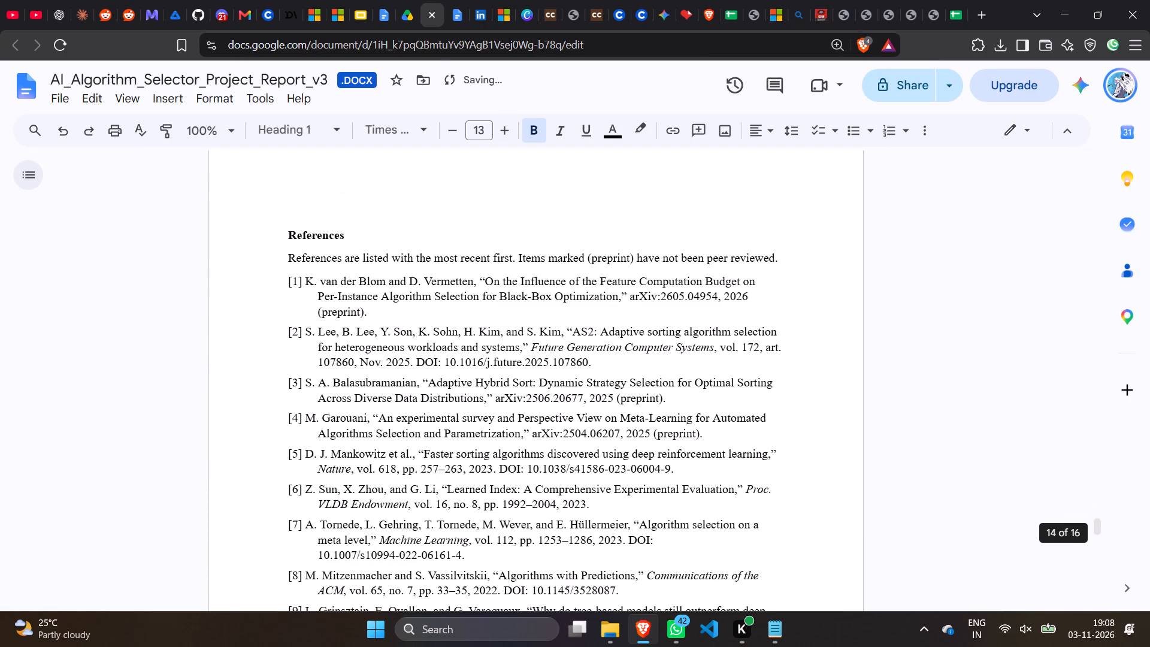
triple_click(311, 236)
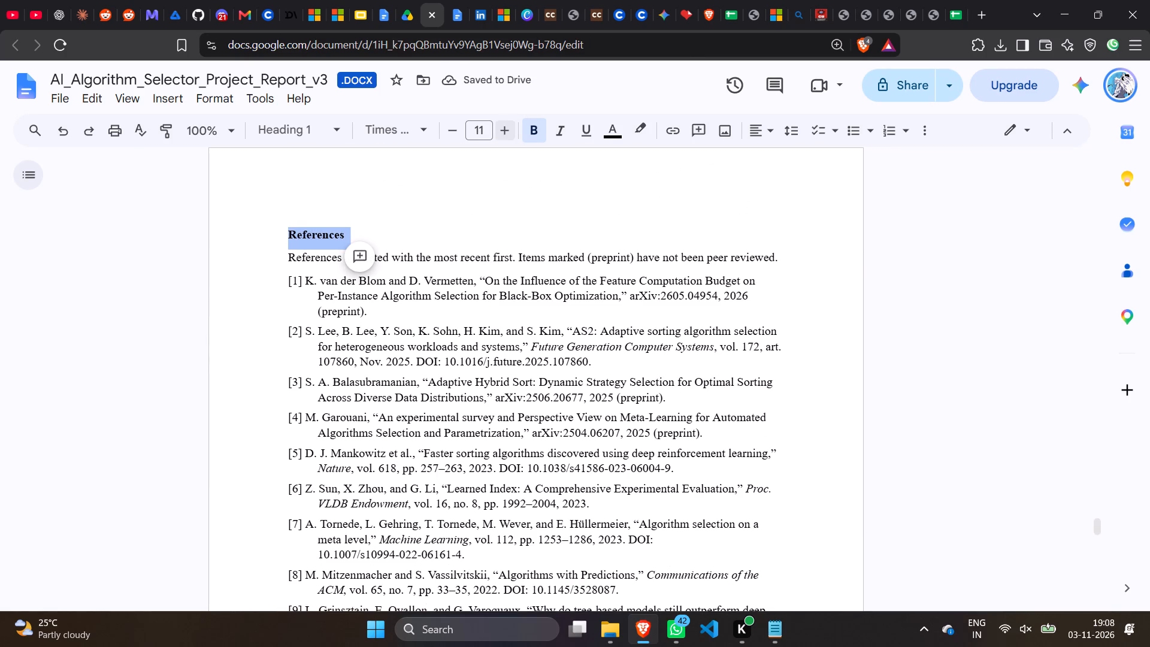
left_click(508, 123)
Delete the whole Appendix A. How to Reproduce the Experiments section, including the leftover list number and the gap after the references.
scroll(448, 236, "down", 16)
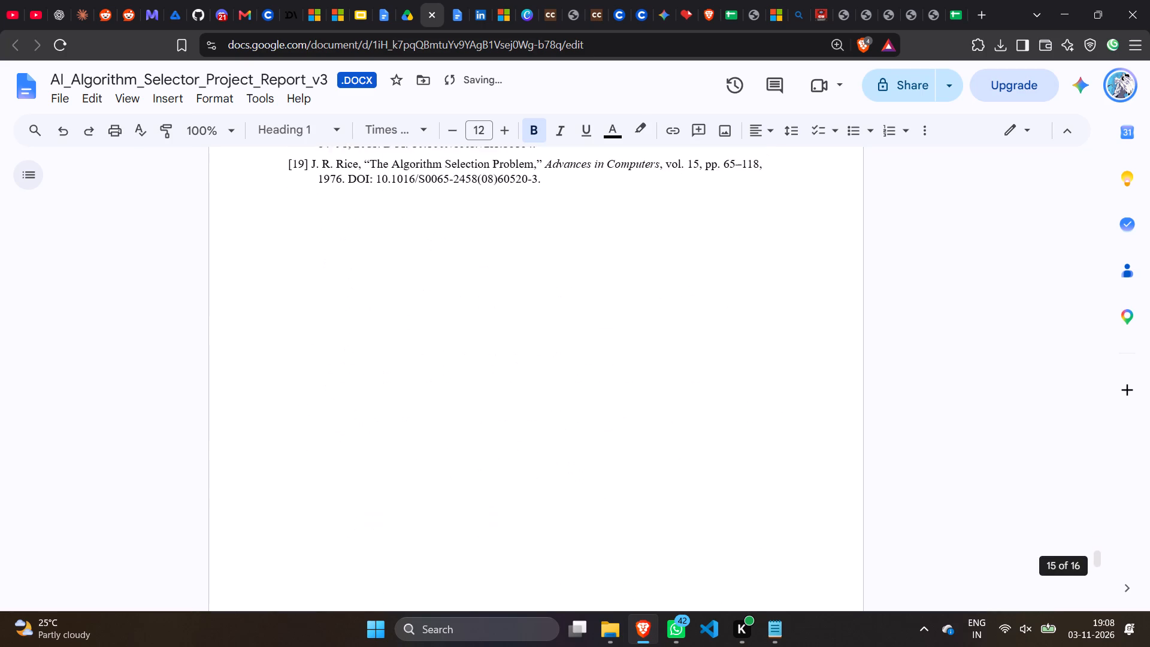
scroll(448, 236, "down", 9)
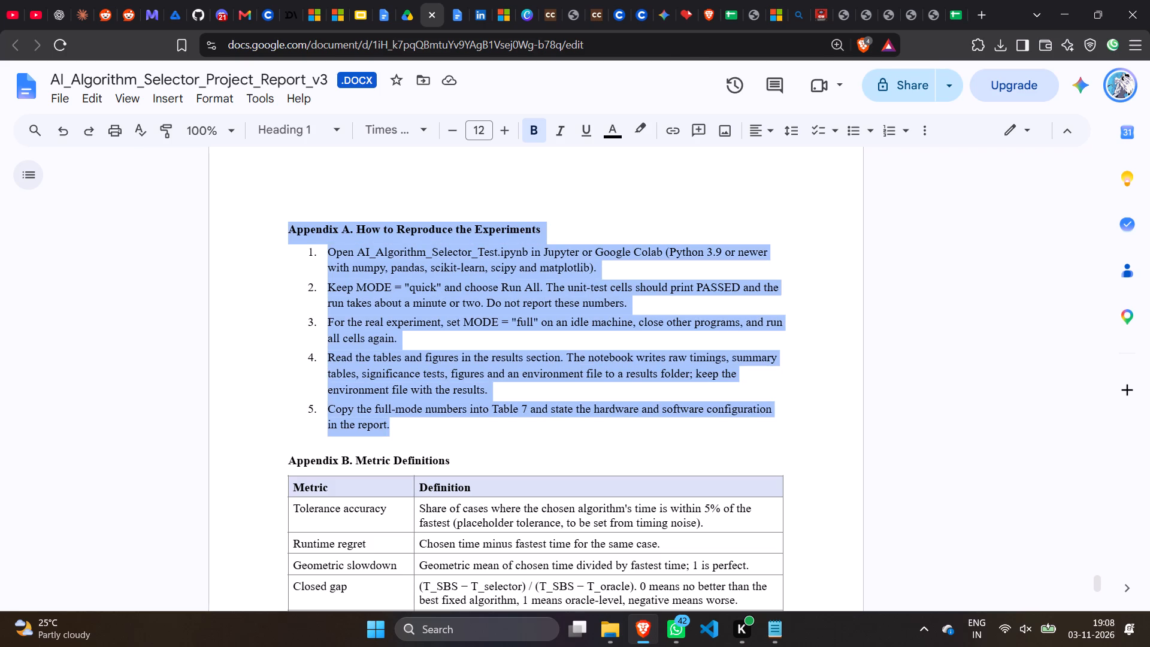
key("BackSpace")
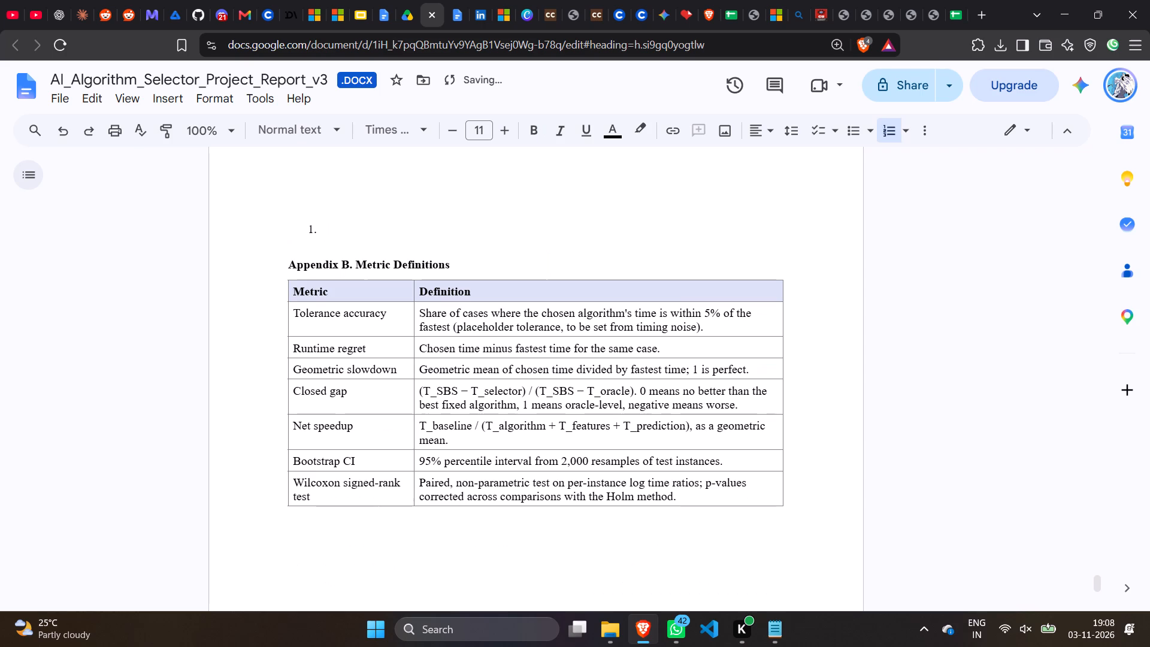
key("BackSpace")
key("BackSpace")
key("BackSpace")
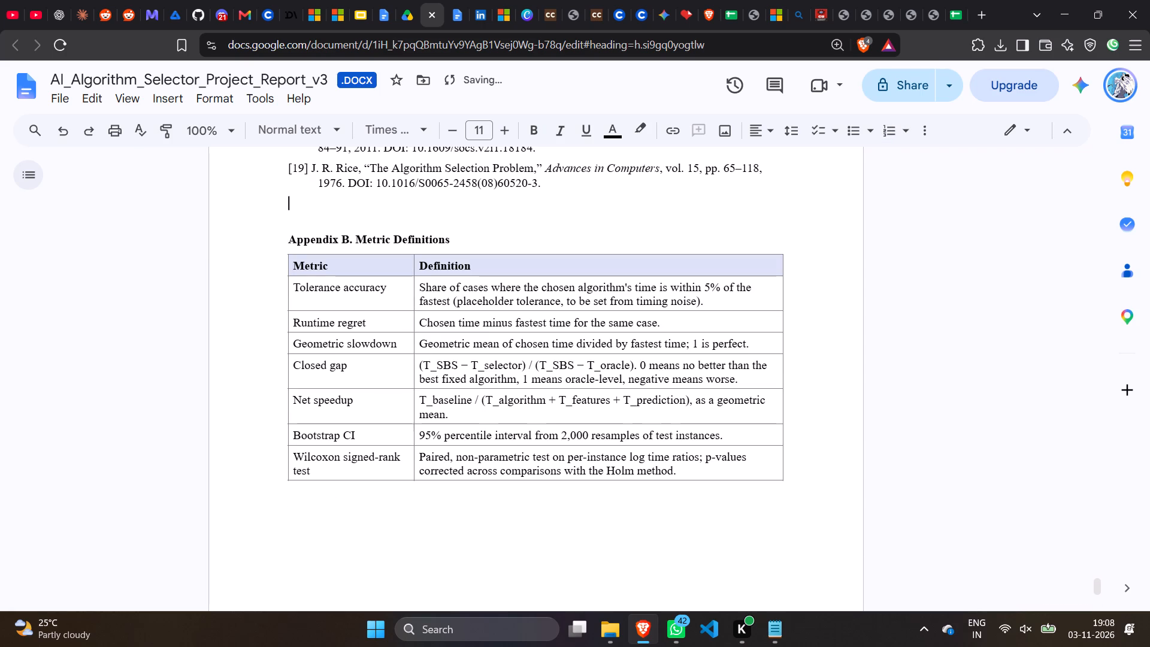
Move the Appendix B. Metric Definitions heading and its table from after the references to below the next-steps list in section 8.
left_click_drag(276, 226, 619, 385)
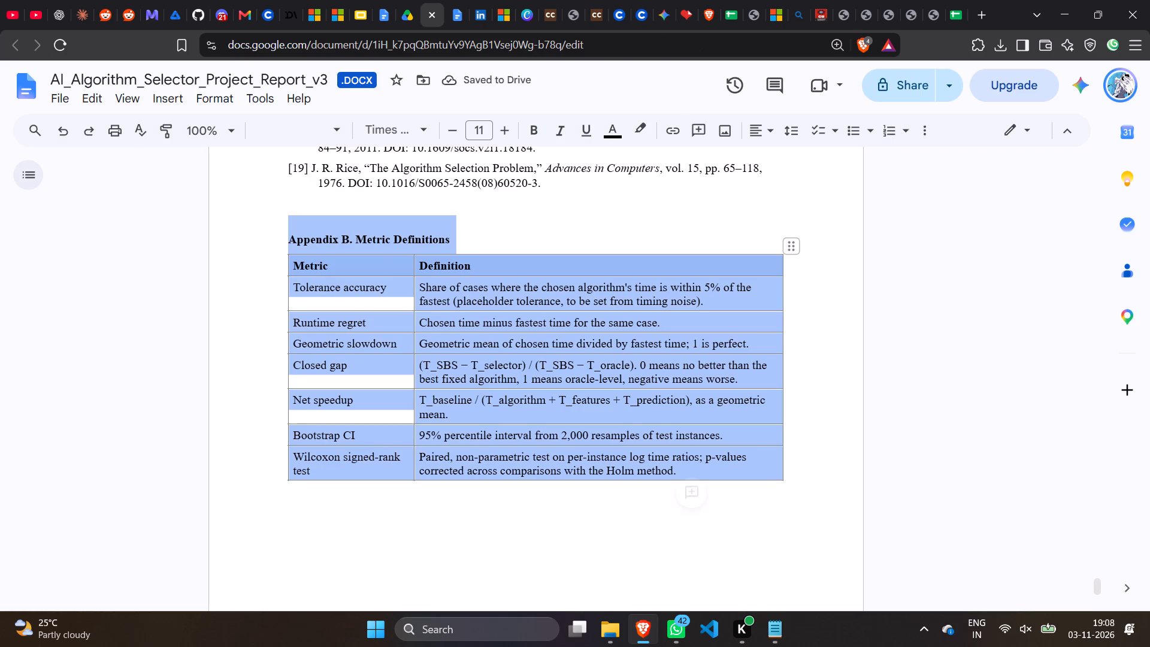
key("ctrl+x")
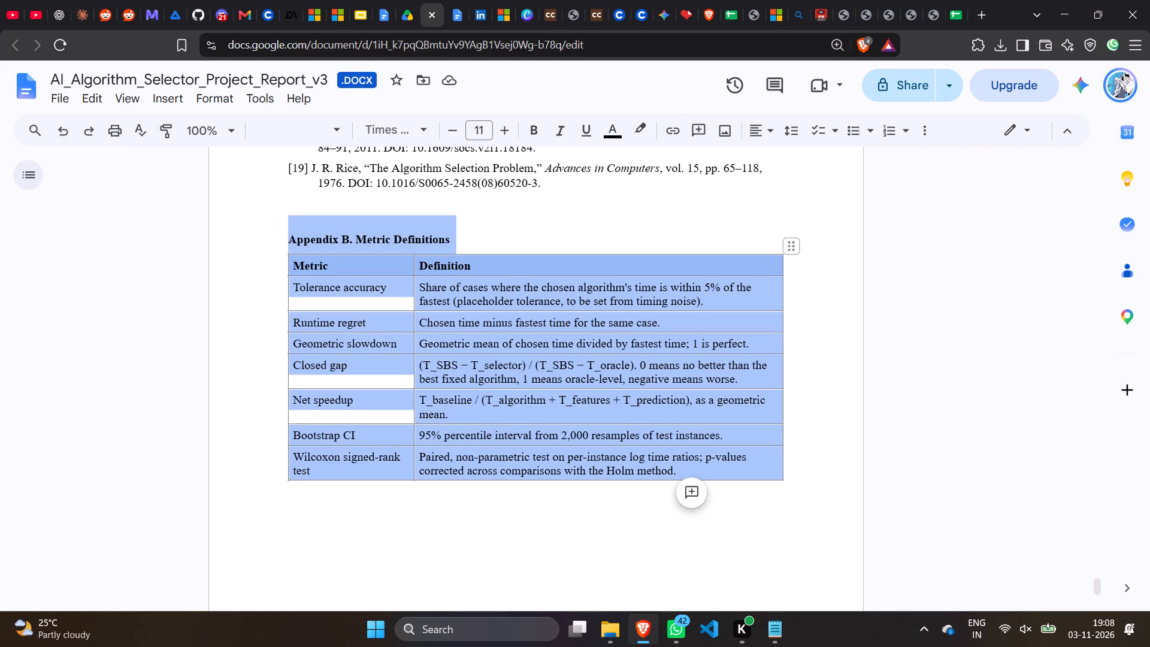
scroll(619, 386, "up", 20)
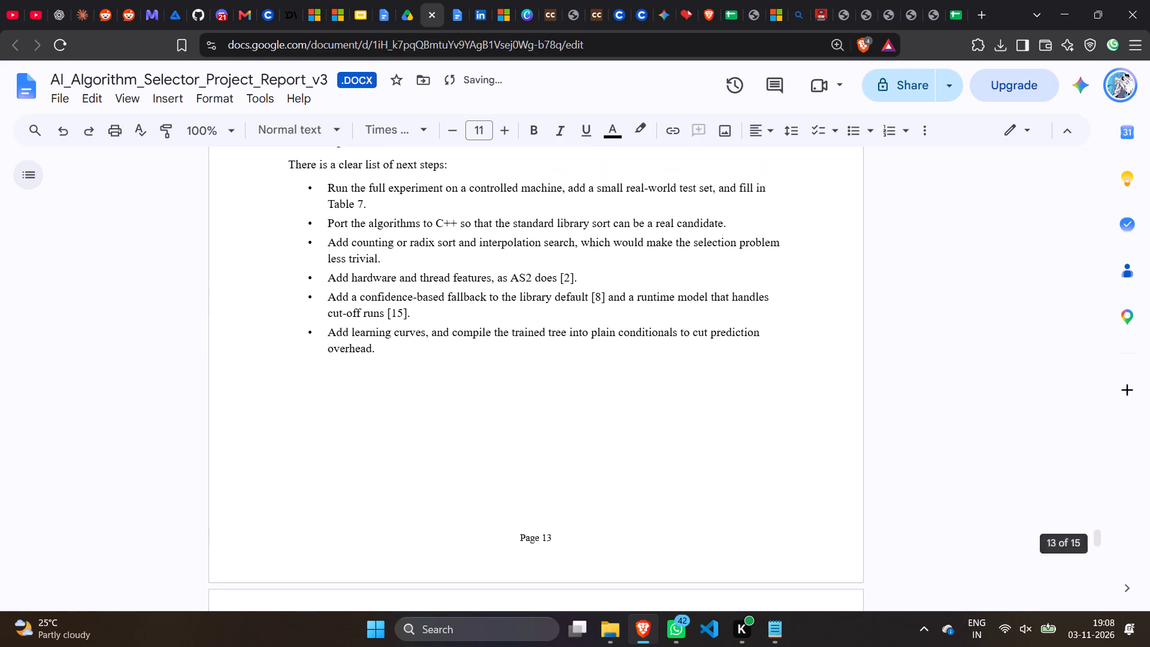
left_click(373, 431)
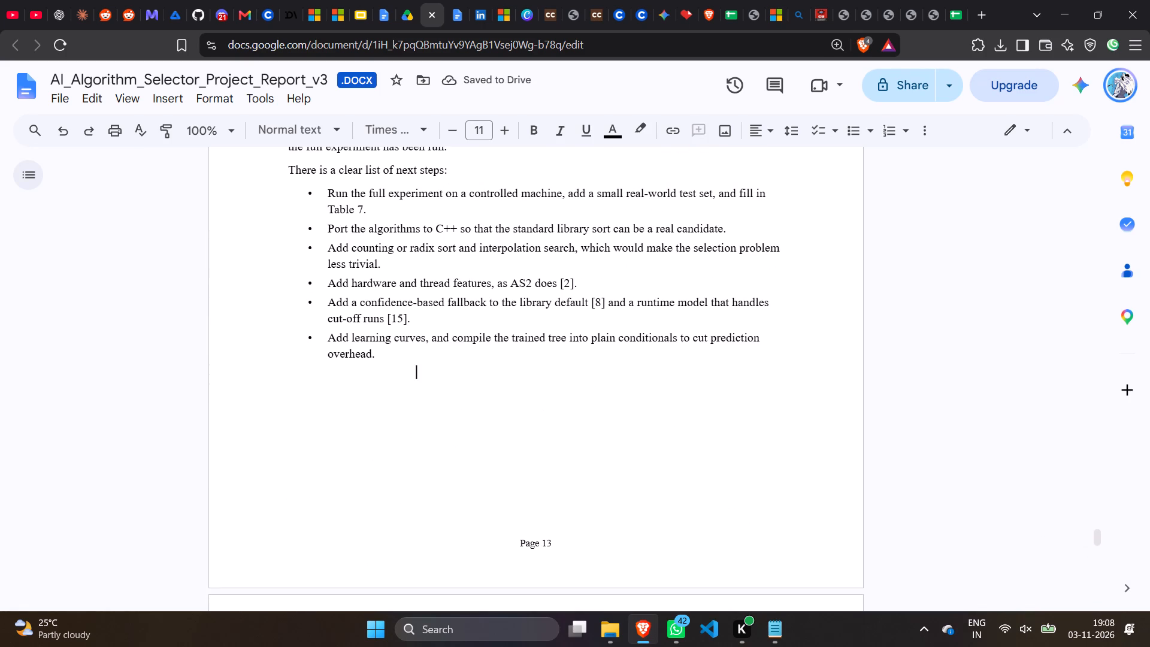
key("ctrl+v")
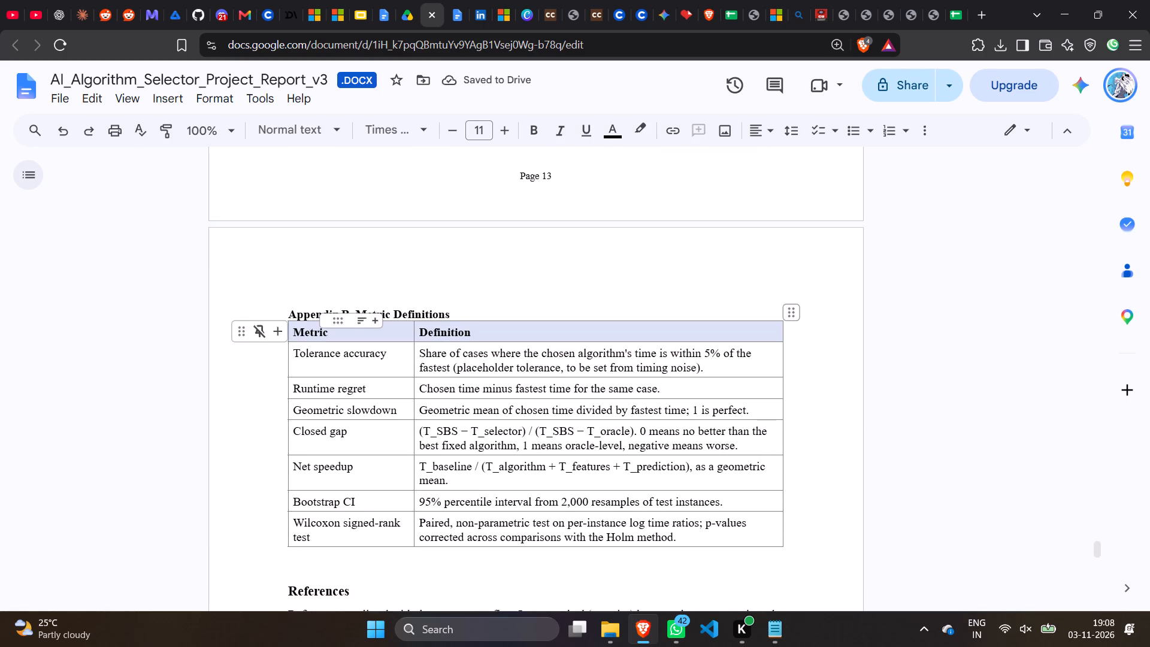
Insert a blank line between the Appendix B. Metric Definitions heading and its table.
left_click(466, 313)
key("Return")
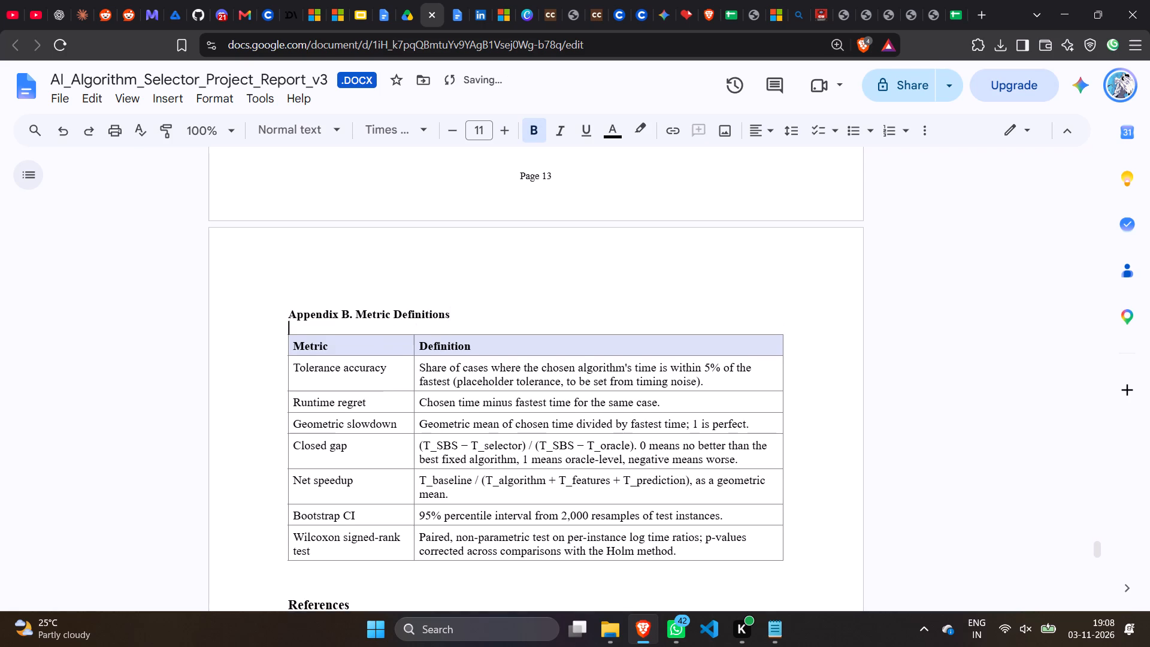
Insert a page break before the References heading so the references start on a new page.
scroll(466, 314, "down", 4)
left_click(282, 309)
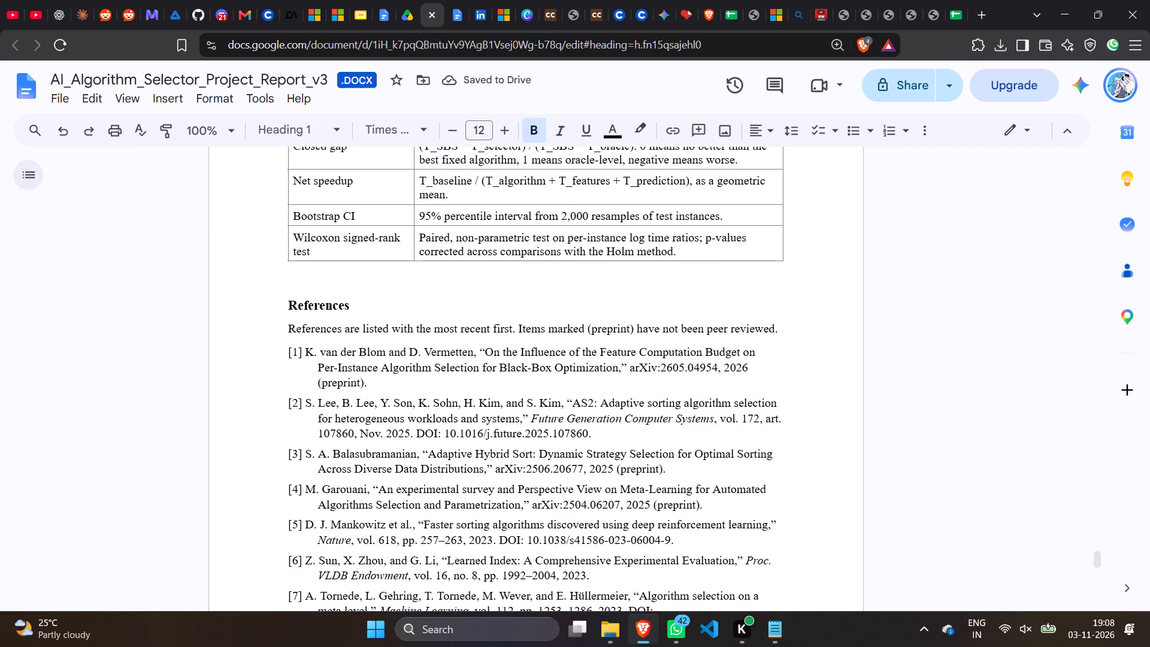
key("ctrl+Return")
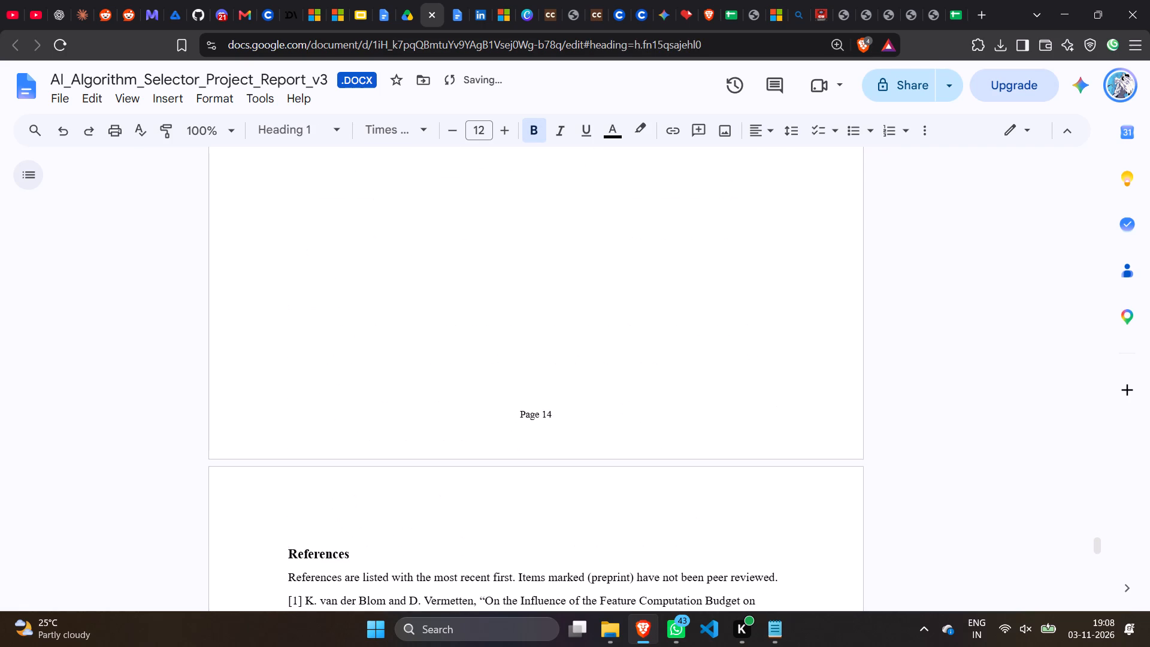
Increase the font size of the Appendix B. Metric Definitions heading to 12.
scroll(331, 368, "up", 9)
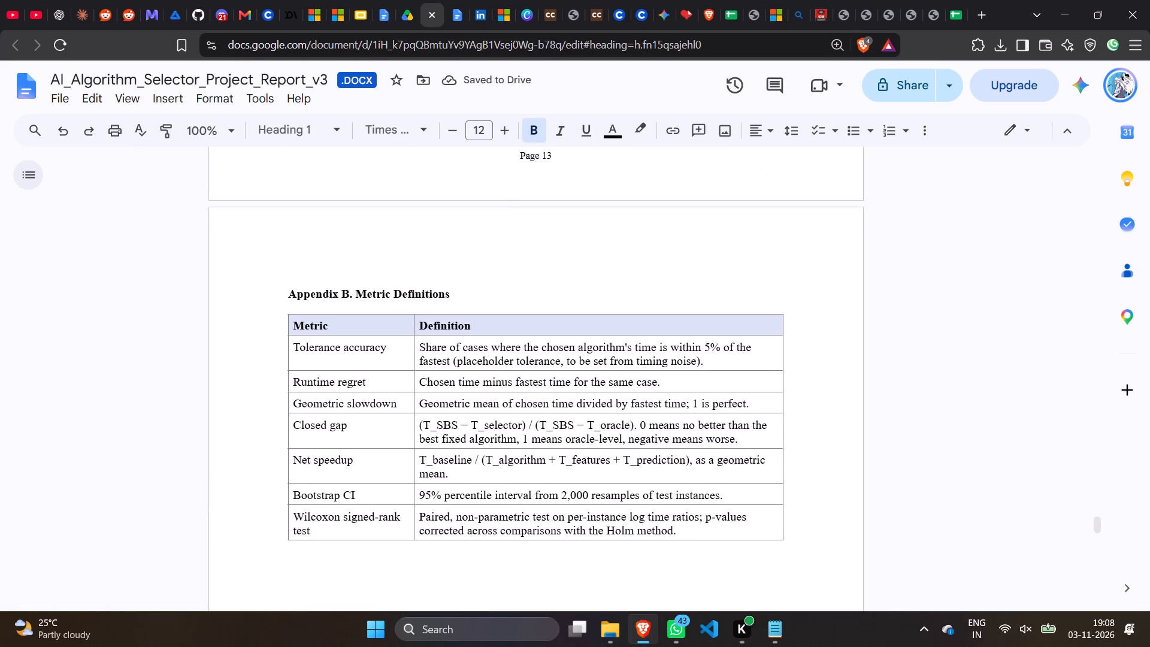
triple_click(373, 294)
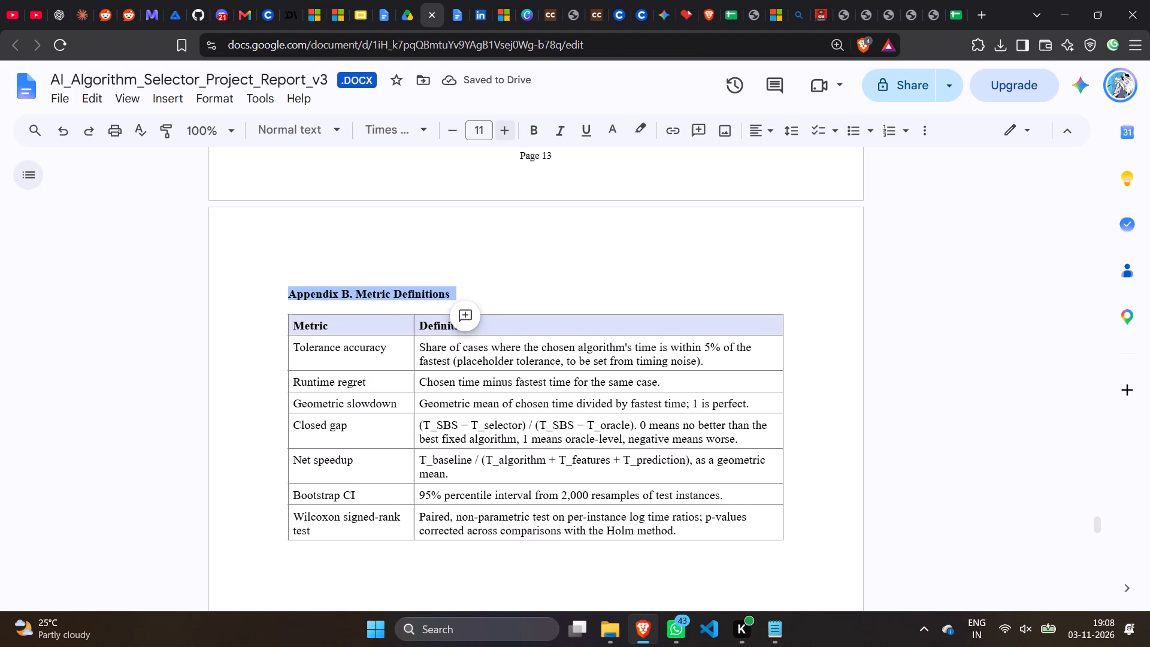
left_click(507, 136)
left_click(528, 252)
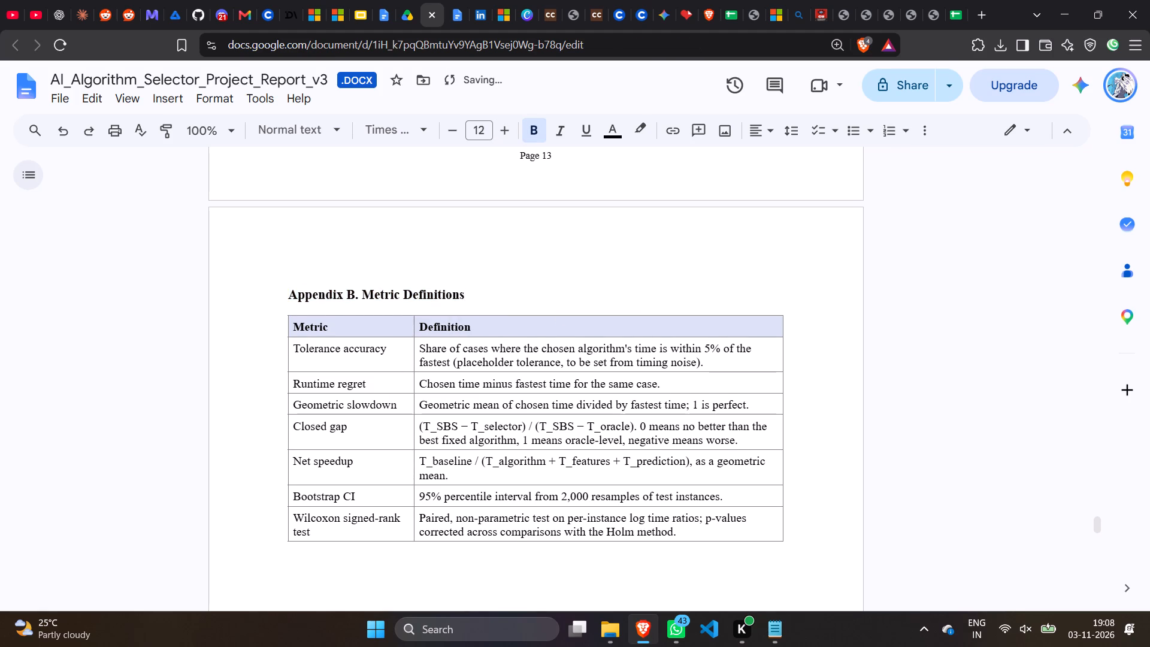
Change the appendix letter in the Metric Definitions heading to A, making it Appendix A. Metric Definitions.
left_click(356, 296)
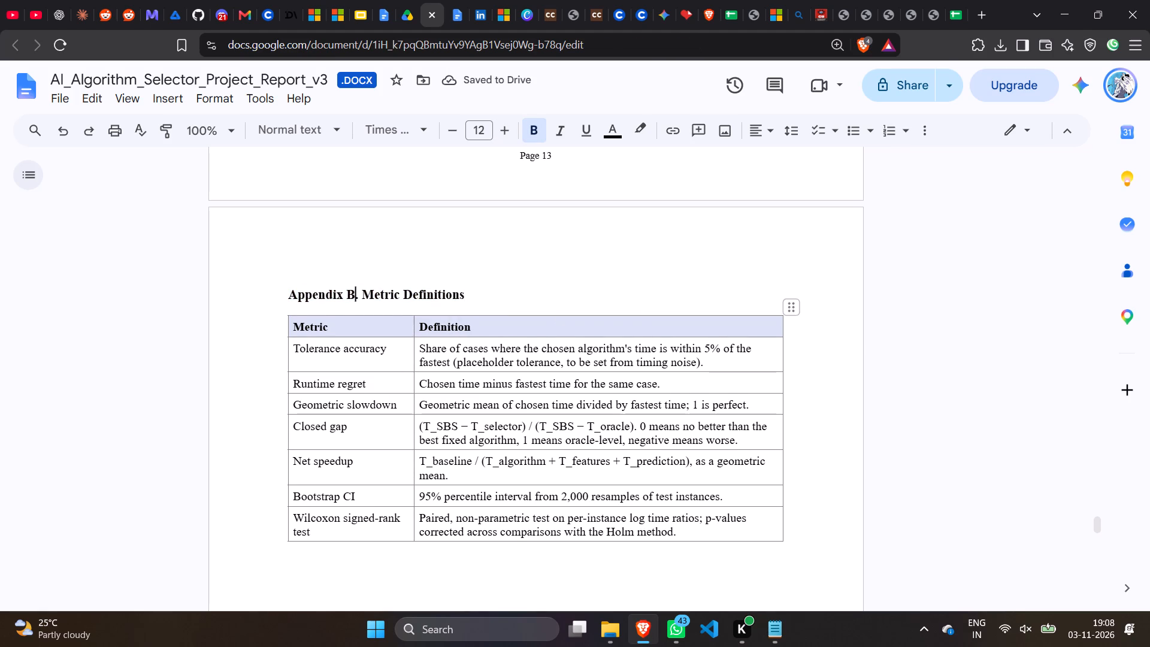
key("BackSpace")
key("shift+a")
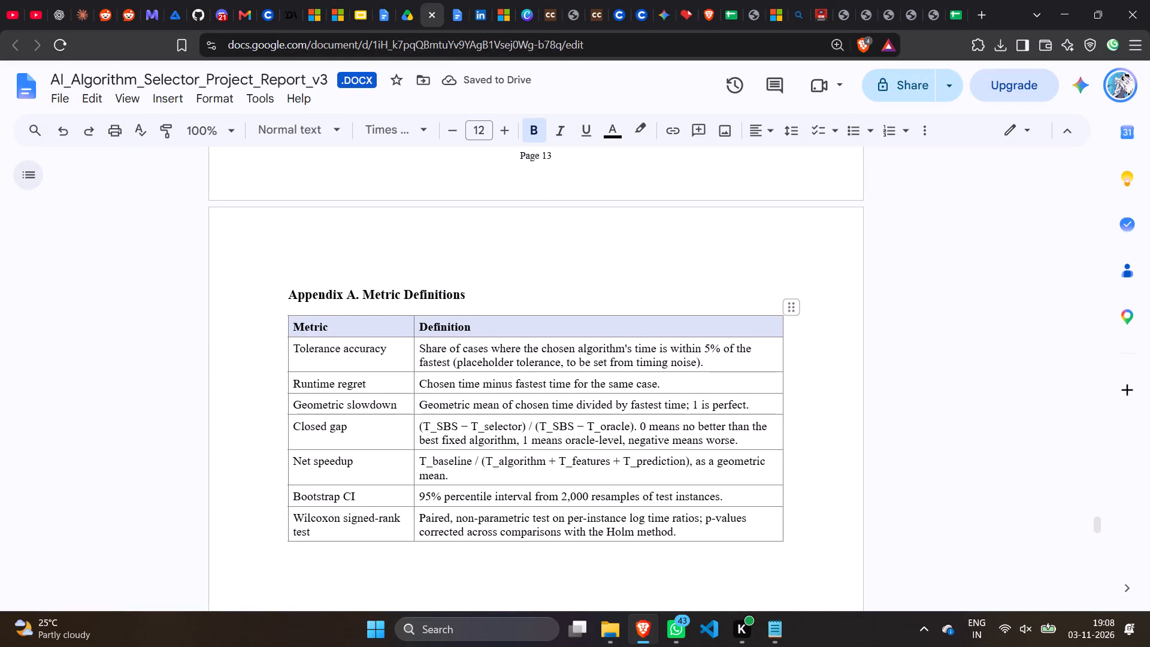
Delete the introductory sentence about listing order and preprints beneath the References heading.
scroll(531, 475, "down", 6)
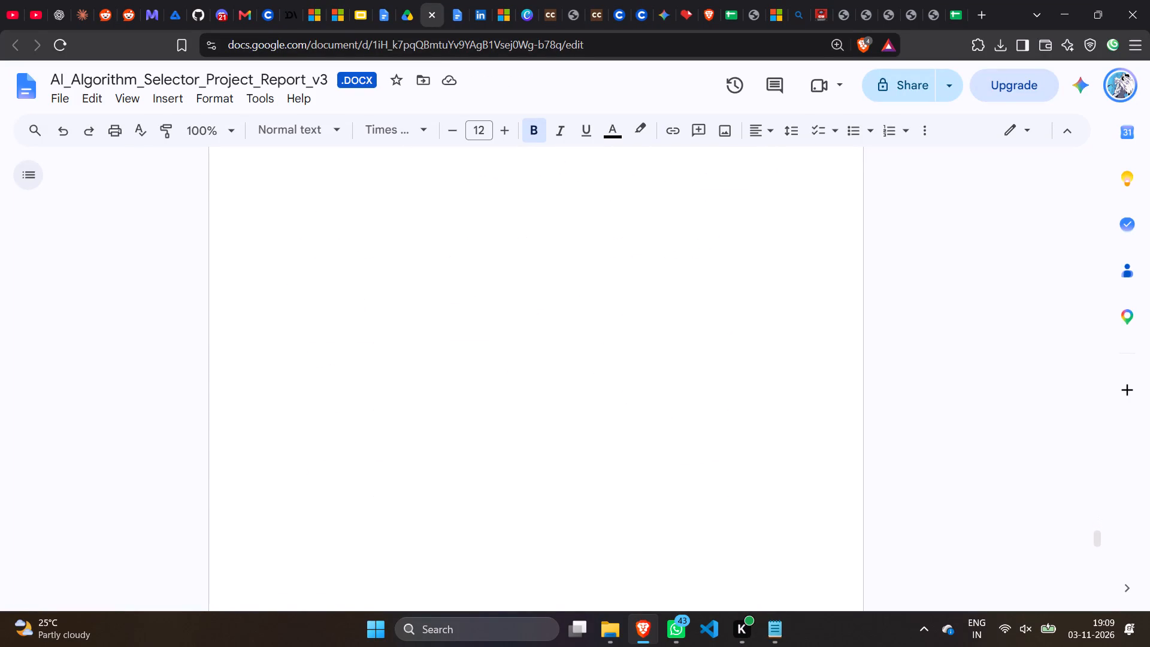
scroll(531, 475, "down", 7)
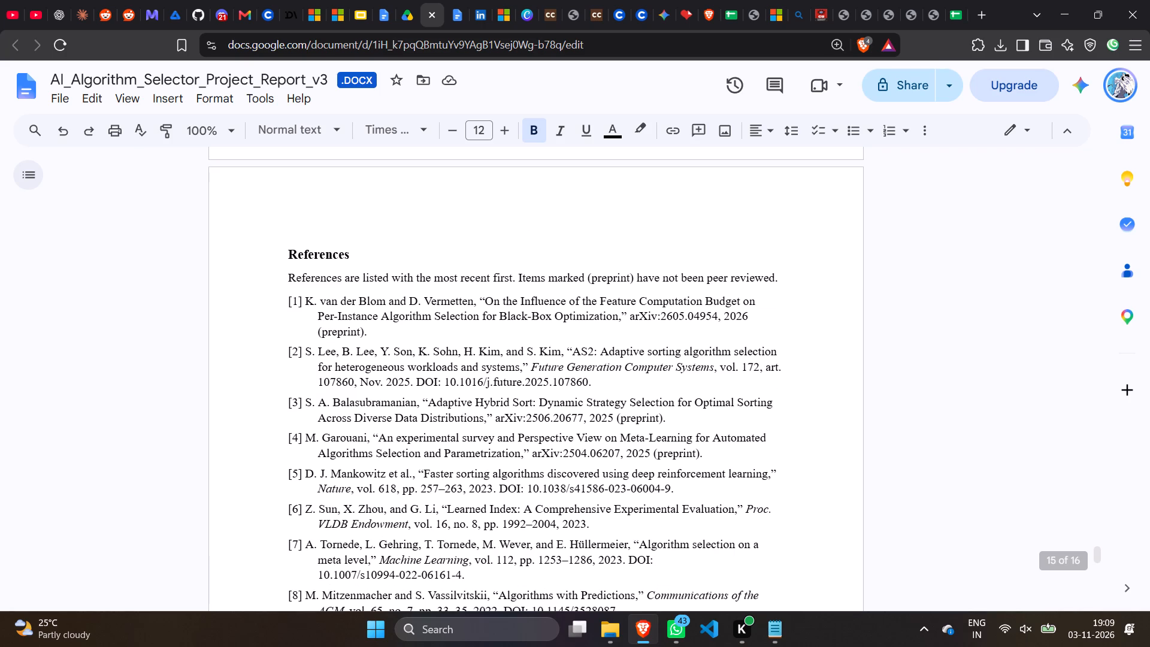
triple_click(416, 286)
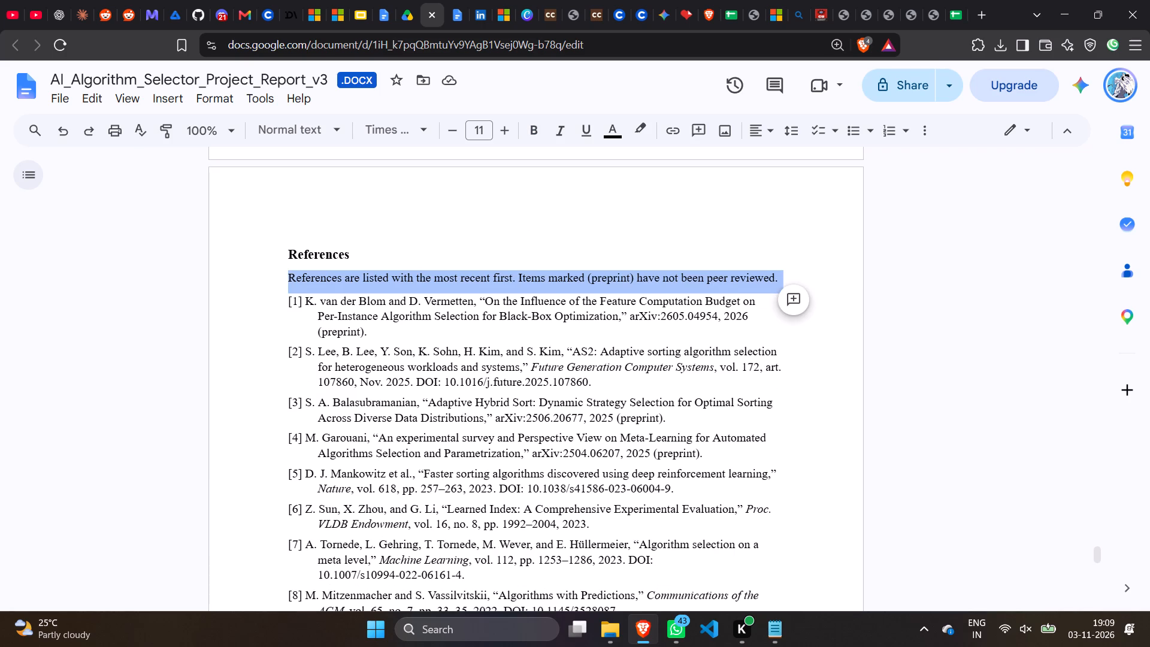
key("BackSpace")
Review the report from the references list back through the tables and body sections.
scroll(416, 286, "down", 12)
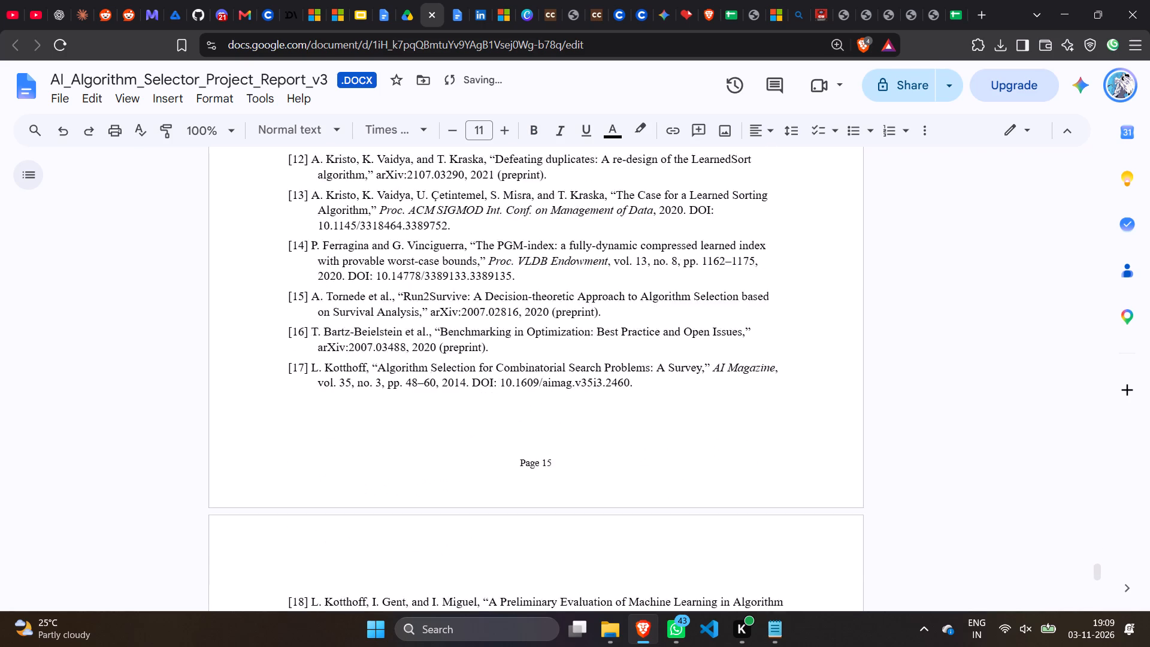
scroll(416, 286, "down", 6)
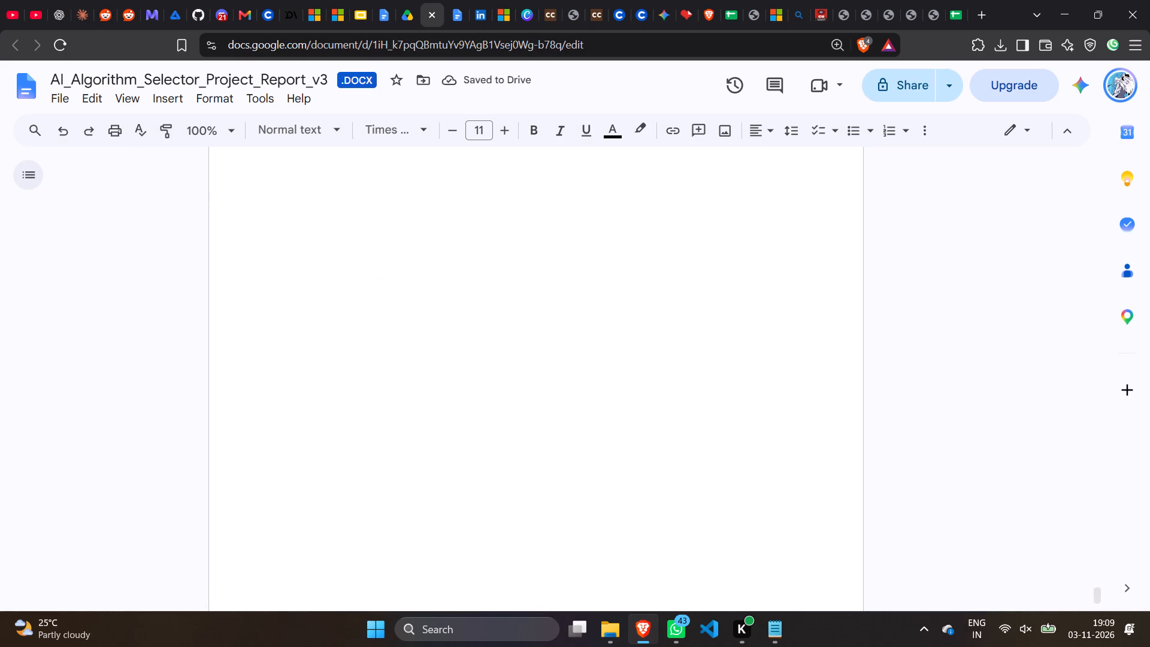
scroll(416, 286, "down", 7)
scroll(416, 286, "up", 19)
scroll(416, 286, "up", 2)
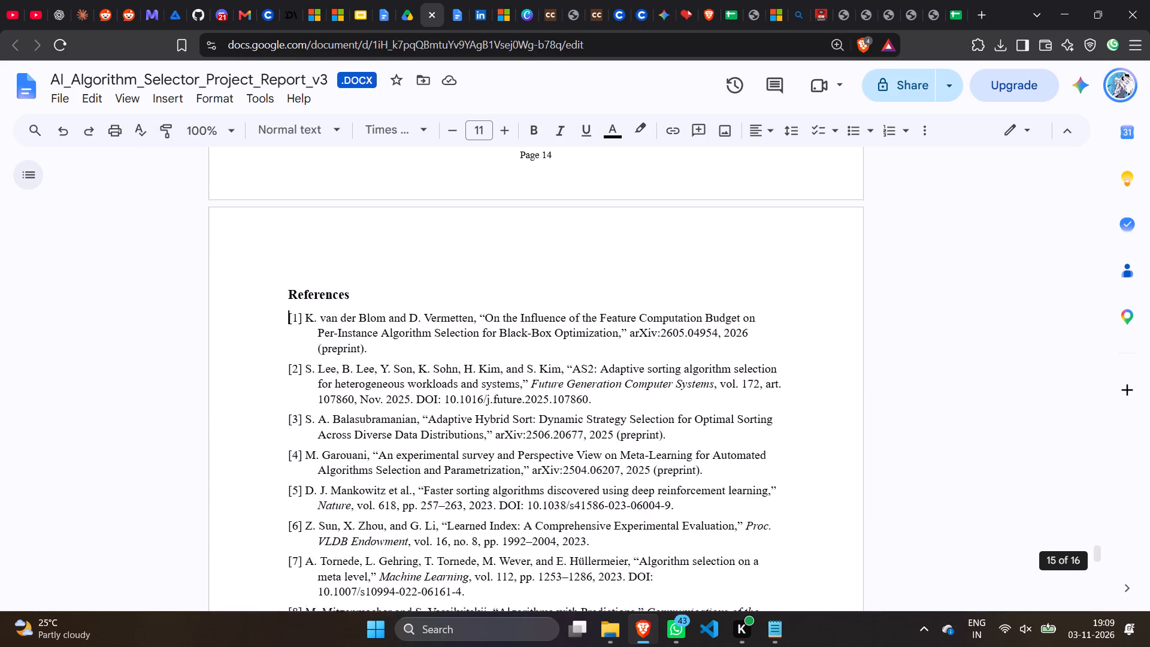
scroll(416, 286, "up", 20)
scroll(416, 286, "up", 14)
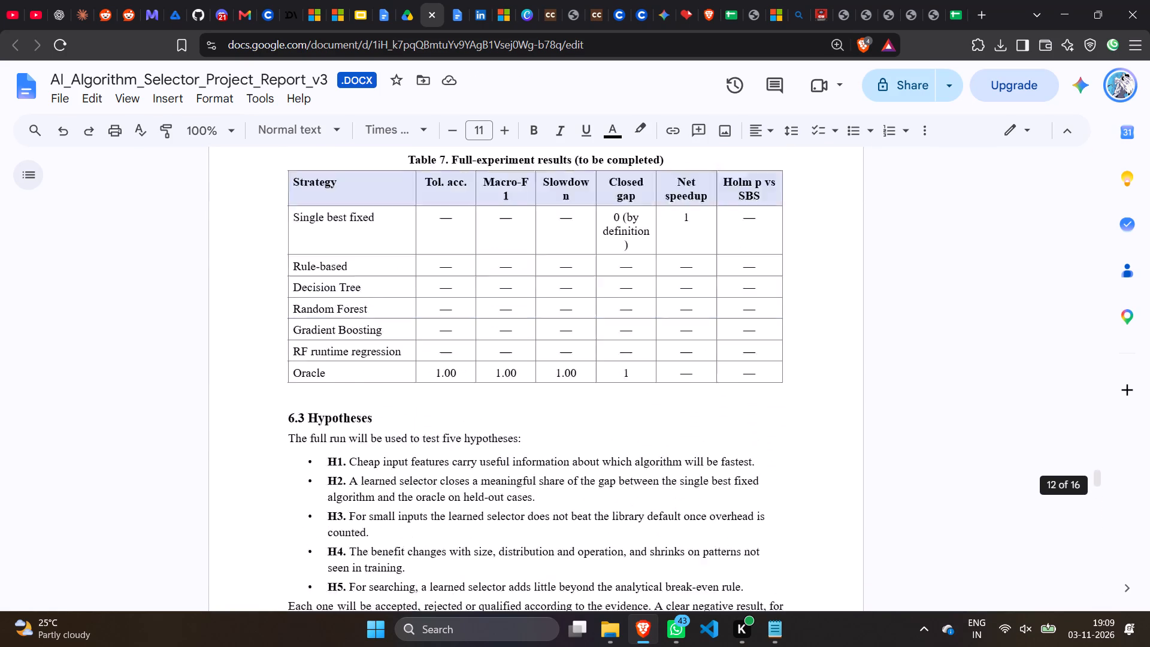
scroll(416, 286, "up", 1)
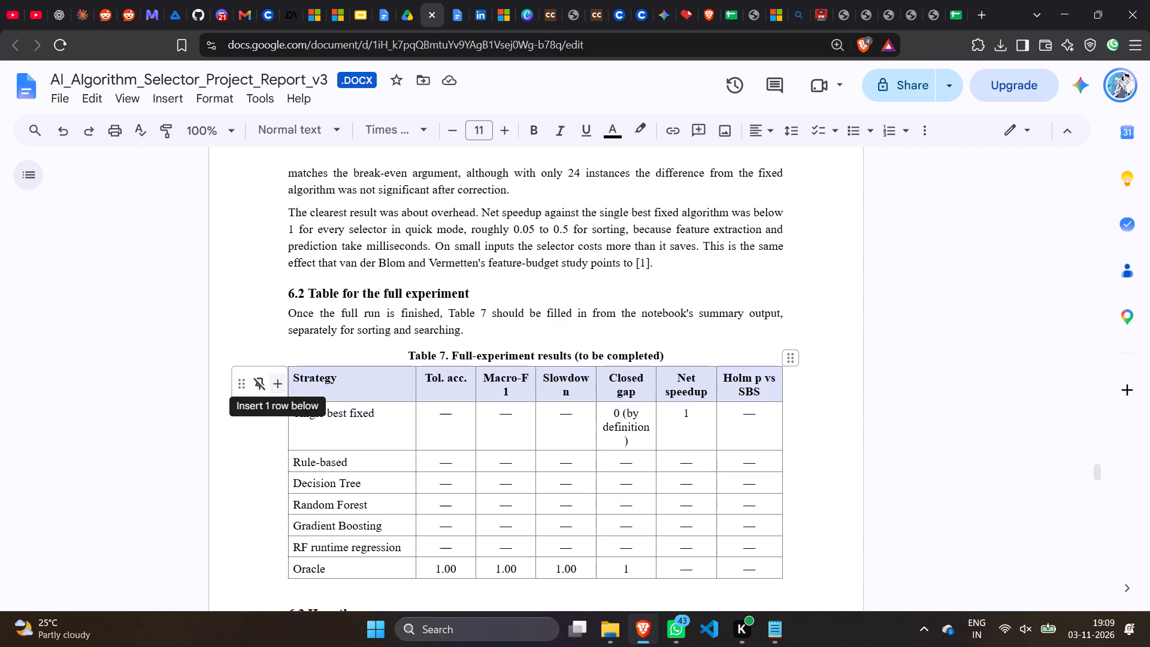
right_click(272, 386)
left_click(330, 401)
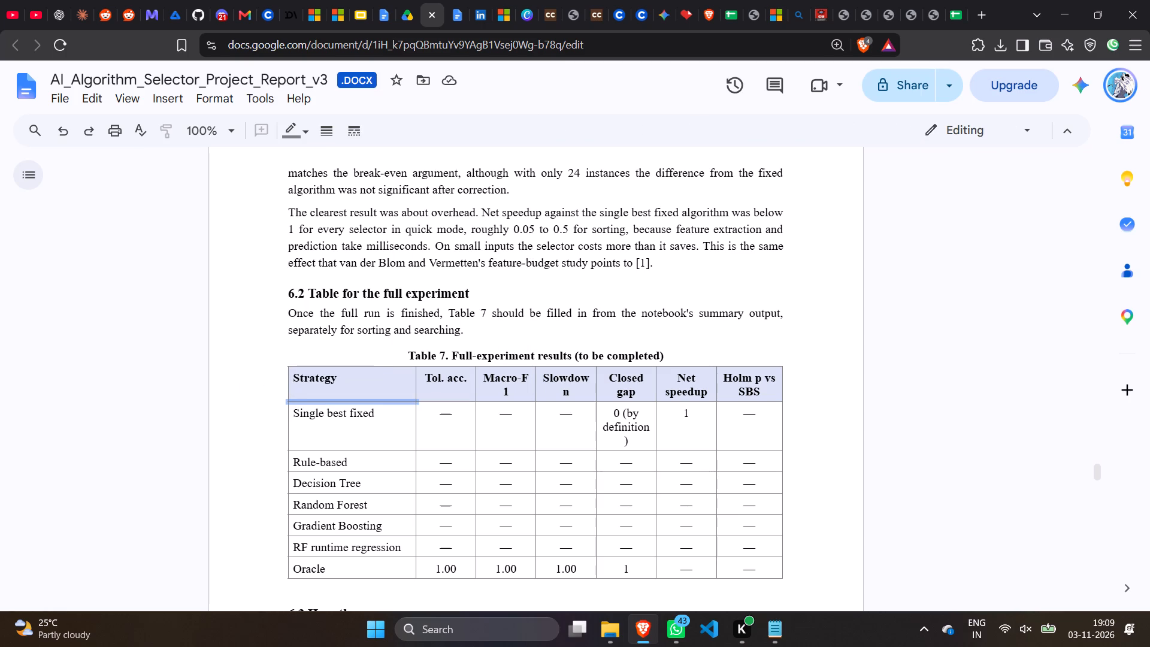
scroll(391, 374, "up", 20)
scroll(391, 374, "up", 9)
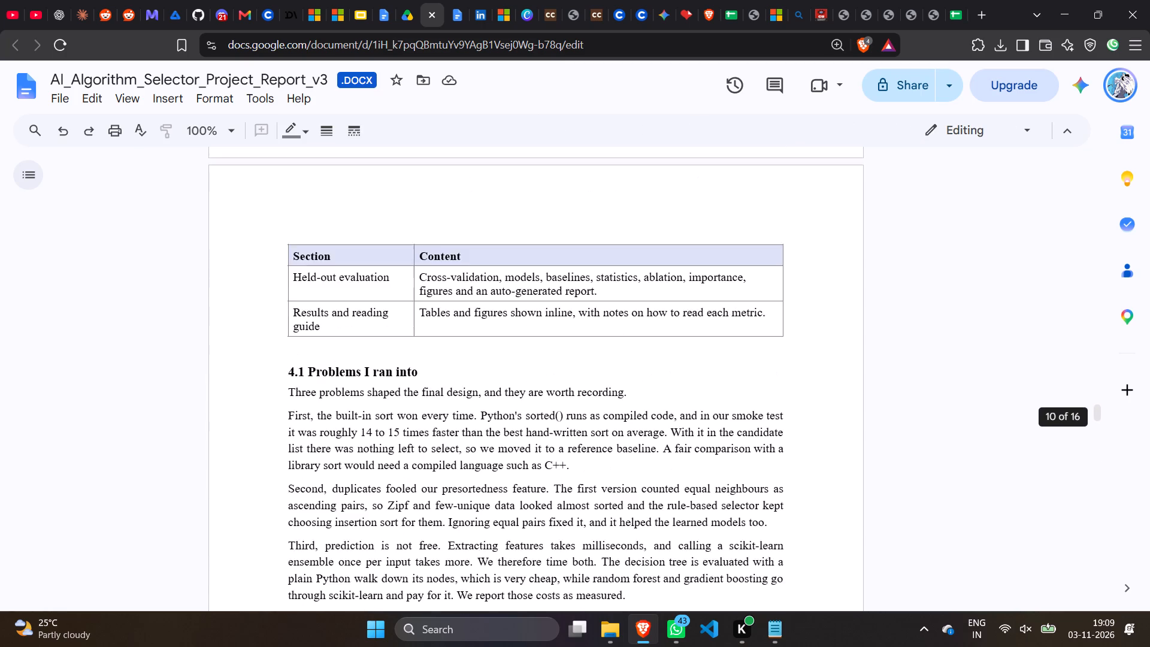
scroll(391, 374, "up", 10)
left_click(959, 132)
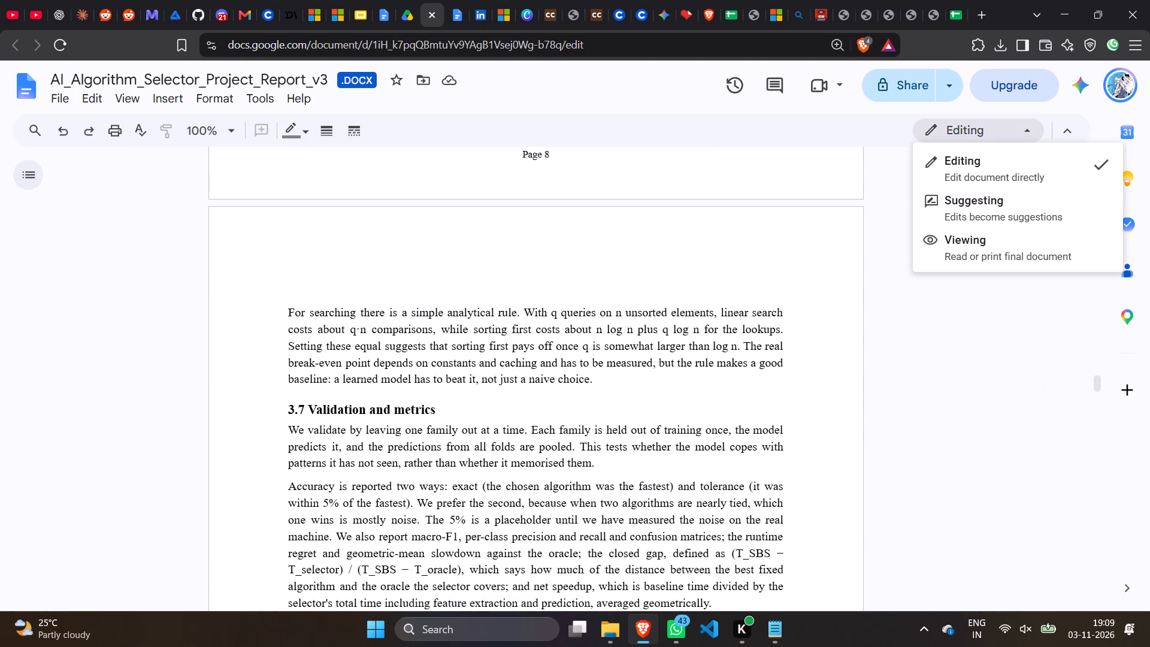
left_click(962, 131)
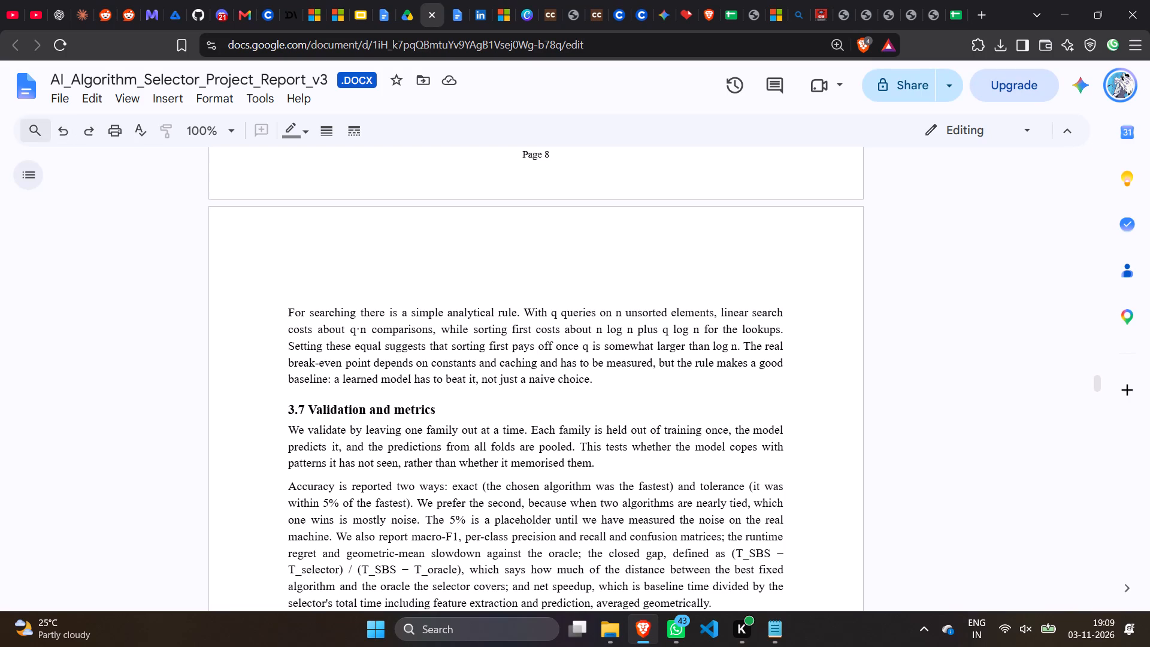
scroll(298, 189, "up", 5)
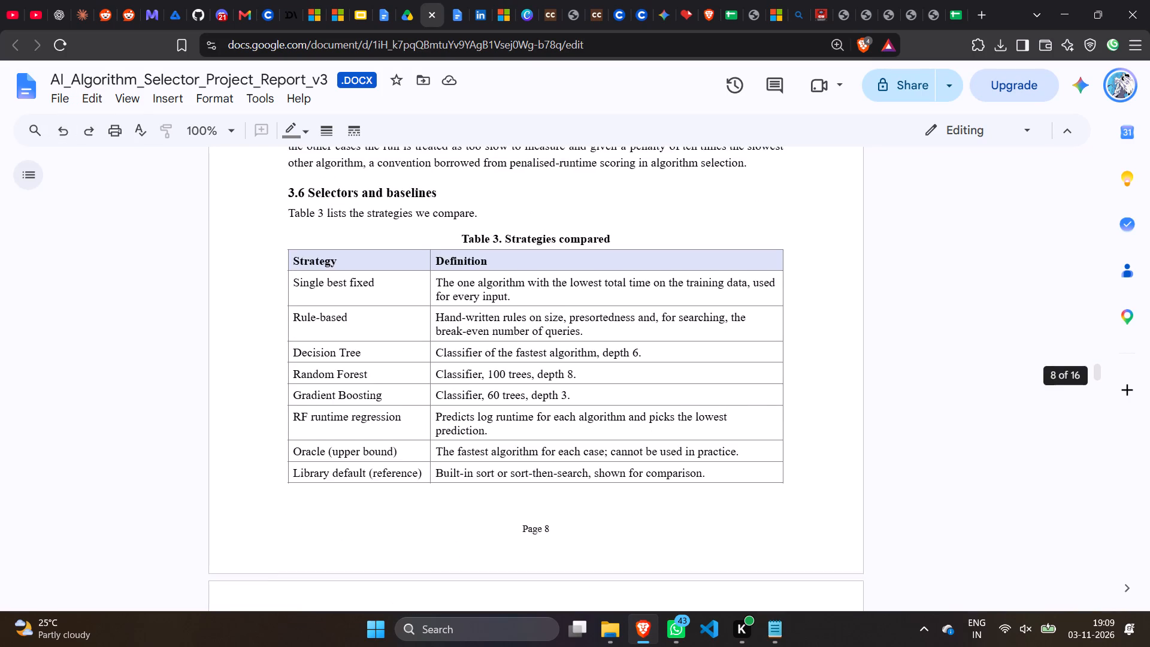
scroll(298, 189, "up", 6)
scroll(298, 189, "up", 20)
scroll(298, 189, "up", 13)
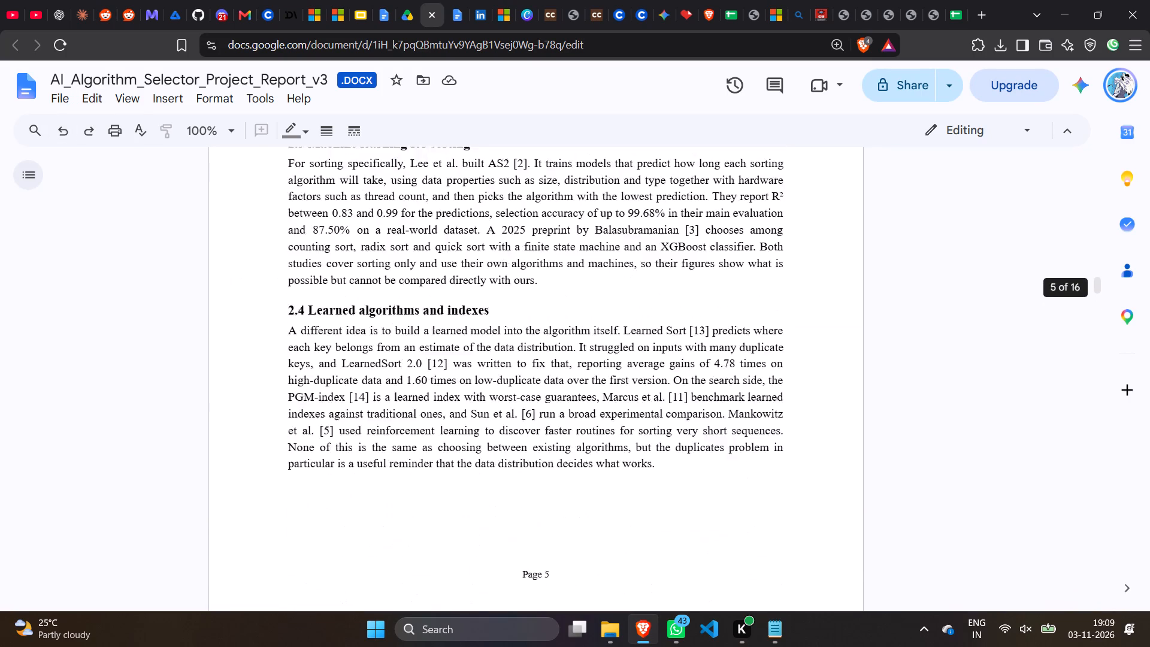
Delete the Appendix A. How to Reproduce the Experiments entry from the table of contents.
scroll(298, 189, "up", 20)
scroll(298, 189, "up", 20)
scroll(298, 189, "up", 4)
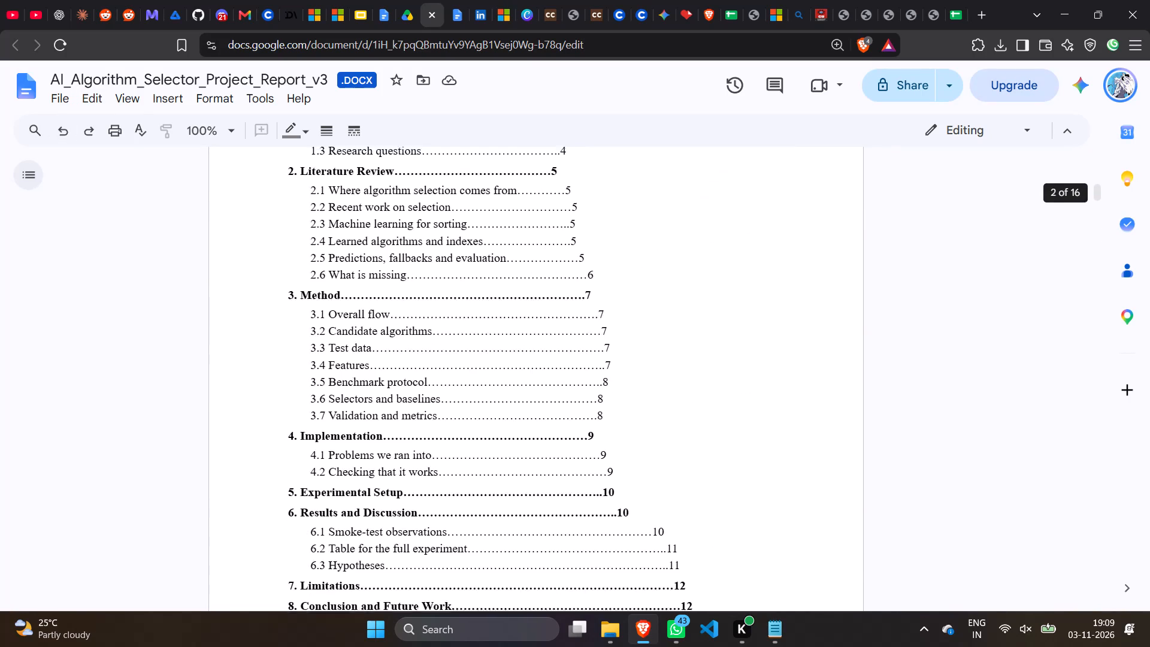
scroll(298, 189, "up", 2)
scroll(298, 189, "down", 12)
scroll(432, 242, "up", 2)
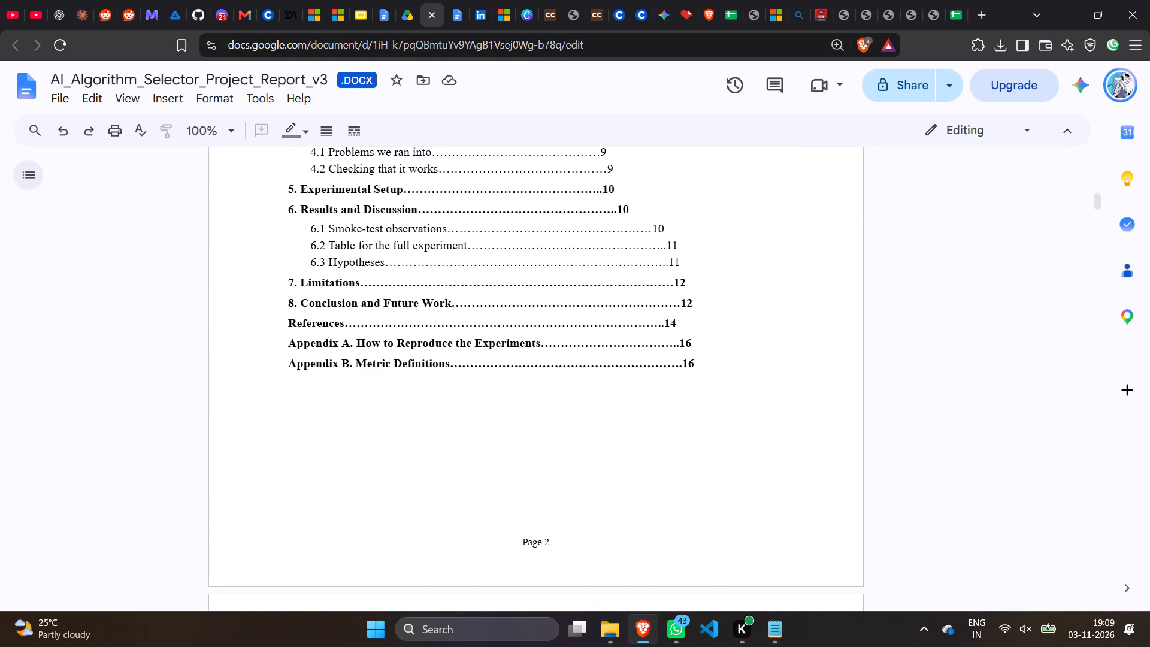
triple_click(408, 353)
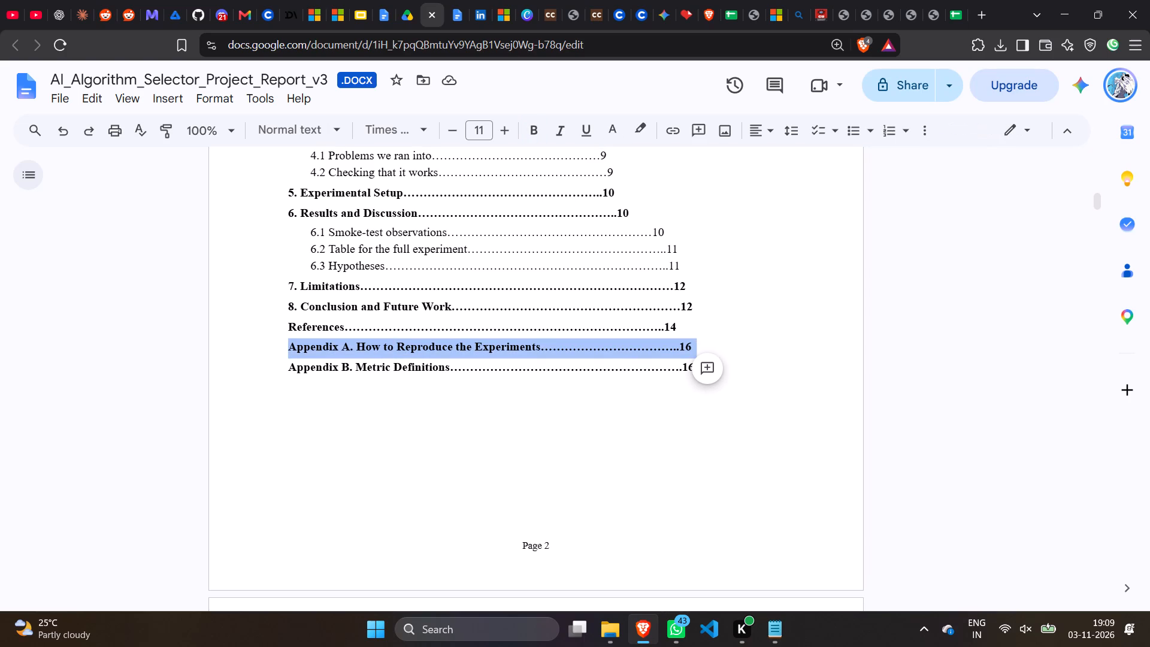
key("BackSpace")
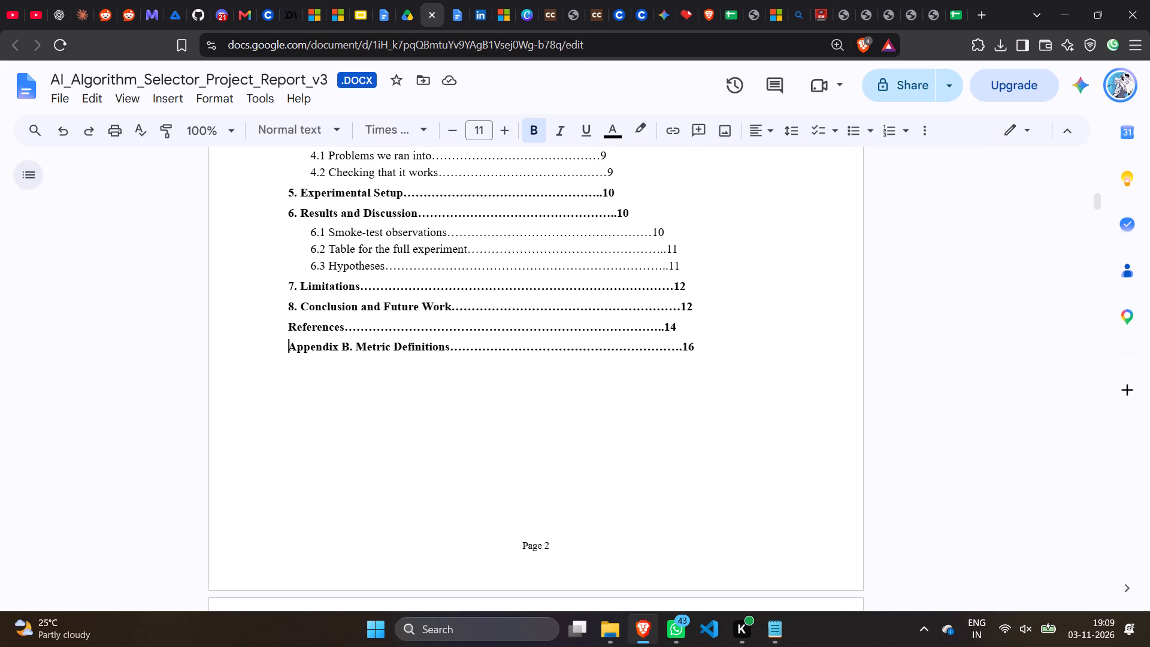
Move the Appendix B. Metric Definitions entry above the References entry in the table of contents.
left_click_drag(287, 346, 491, 360)
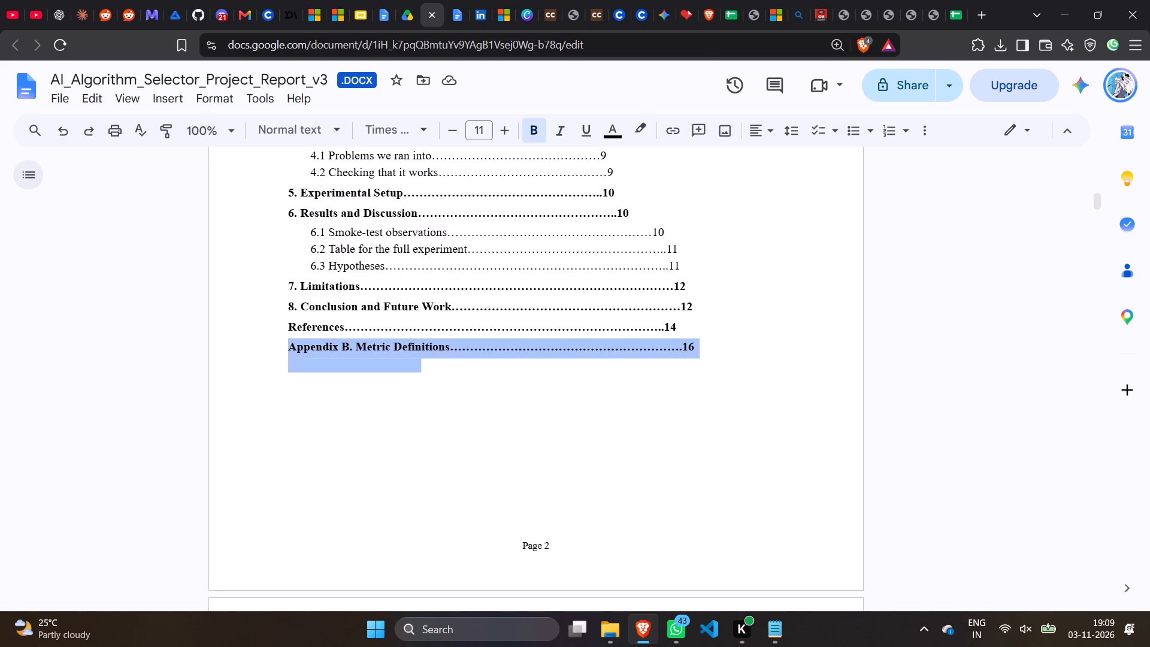
left_click_drag(491, 360, 731, 356)
key("ctrl+x")
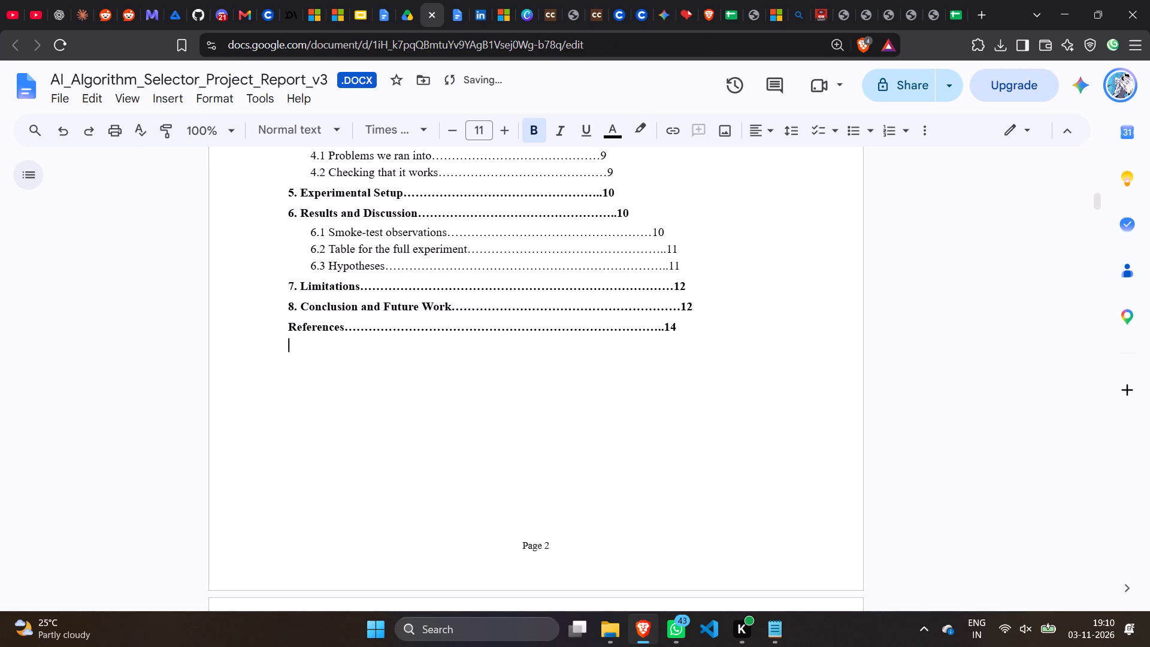
left_click(285, 325)
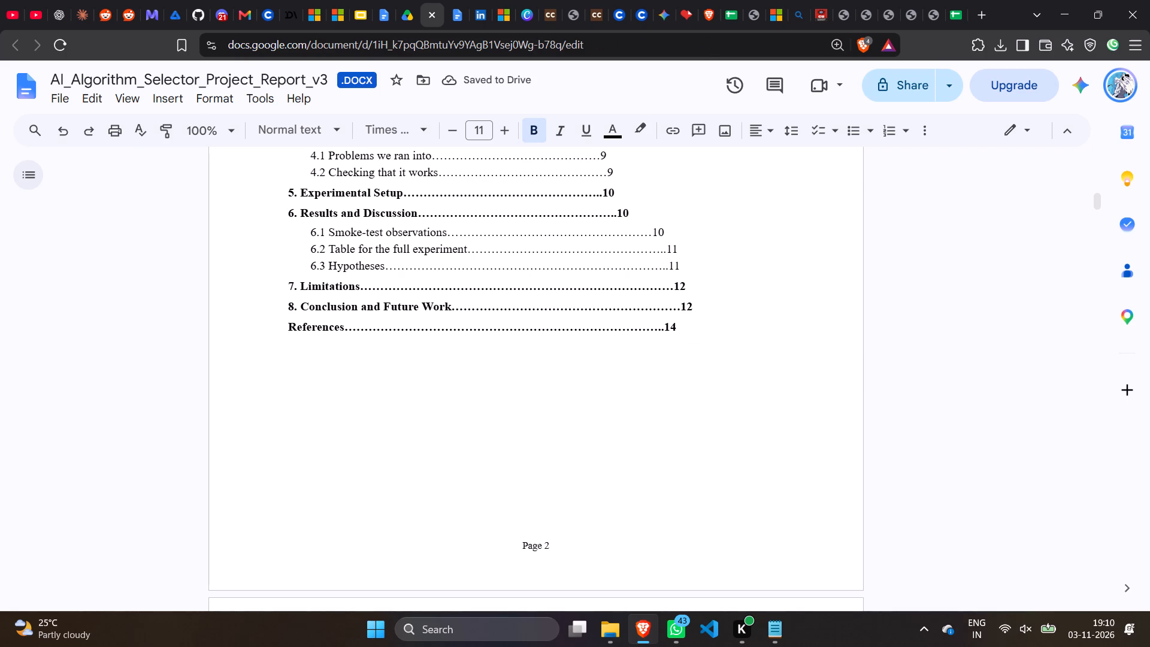
key("ctrl+v")
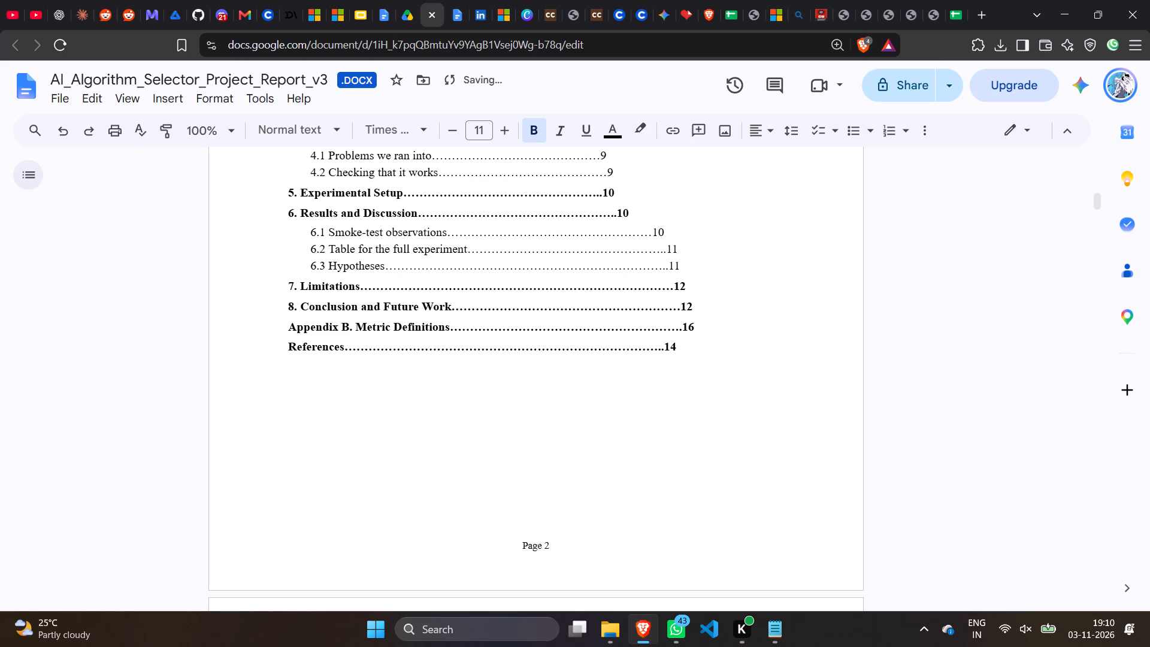
Change the appendix letter in the contents entry to A, making it Appendix A. Metric Definitions.
left_click(359, 337)
key("Left")
key("Left")
key("BackSpace")
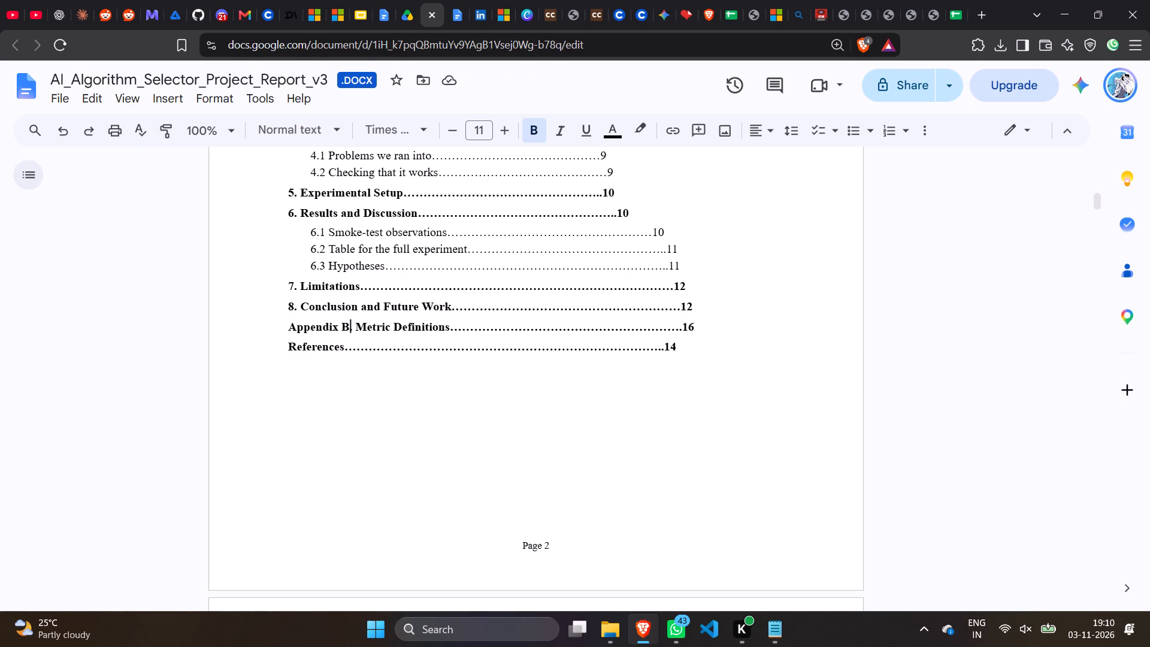
key("shift+a")
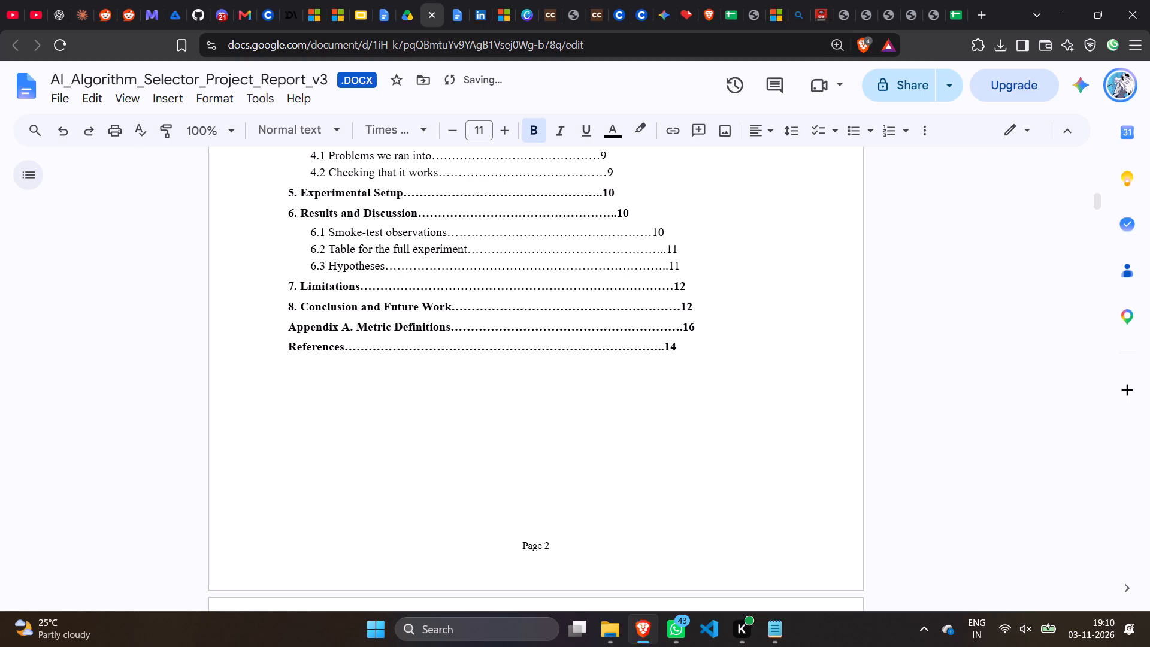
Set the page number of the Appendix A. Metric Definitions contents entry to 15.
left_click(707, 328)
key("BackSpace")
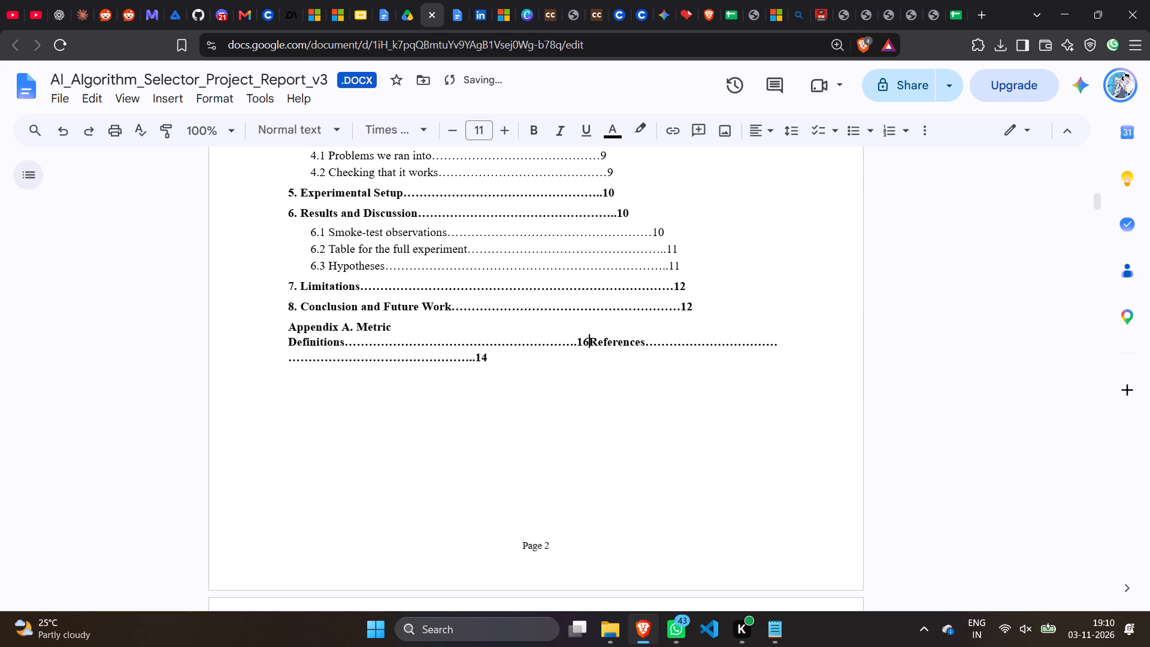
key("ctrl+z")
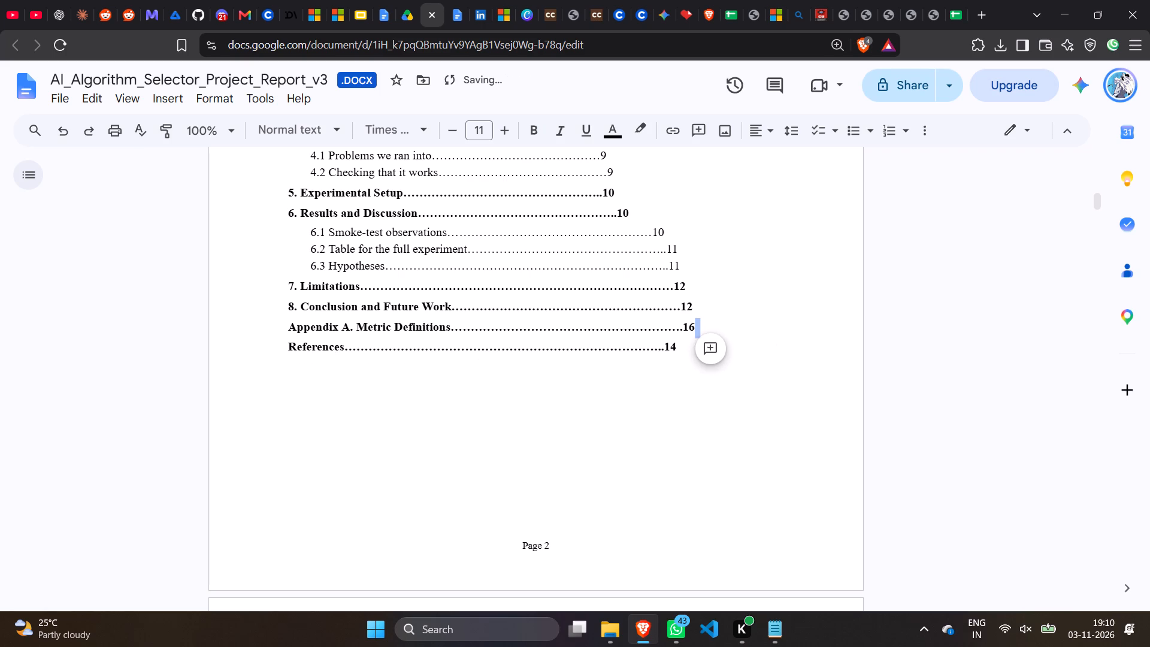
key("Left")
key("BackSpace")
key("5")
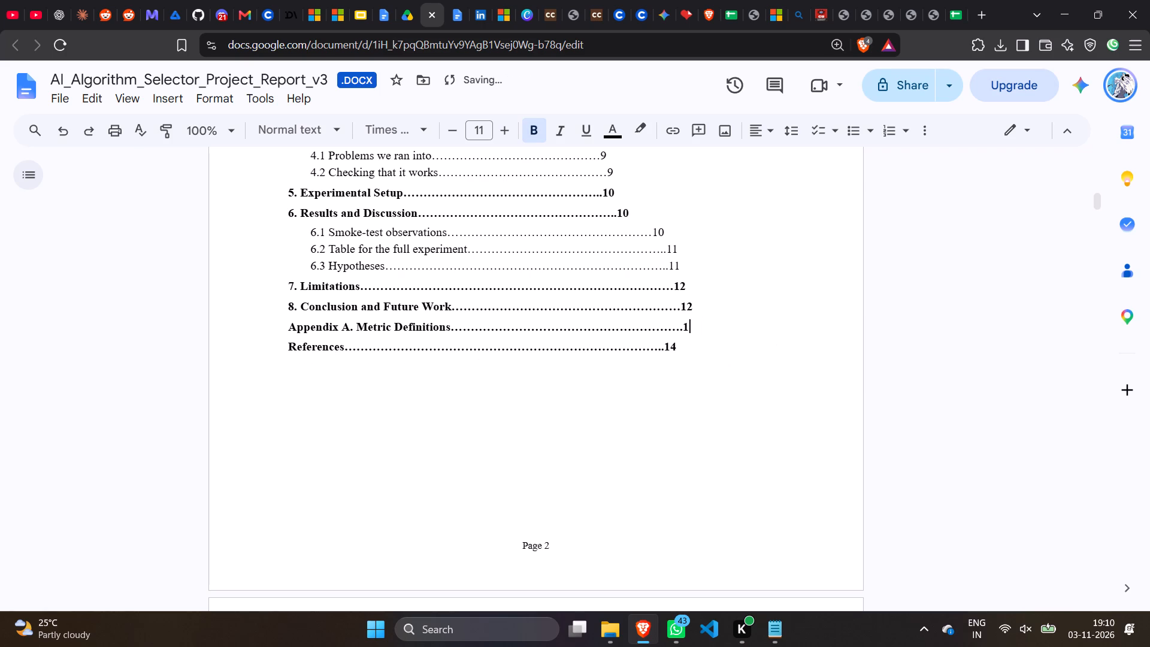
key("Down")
Set the contents page numbers to 14 for Appendix A. Metric Definitions and 15 for References.
left_click(695, 329)
key("BackSpace")
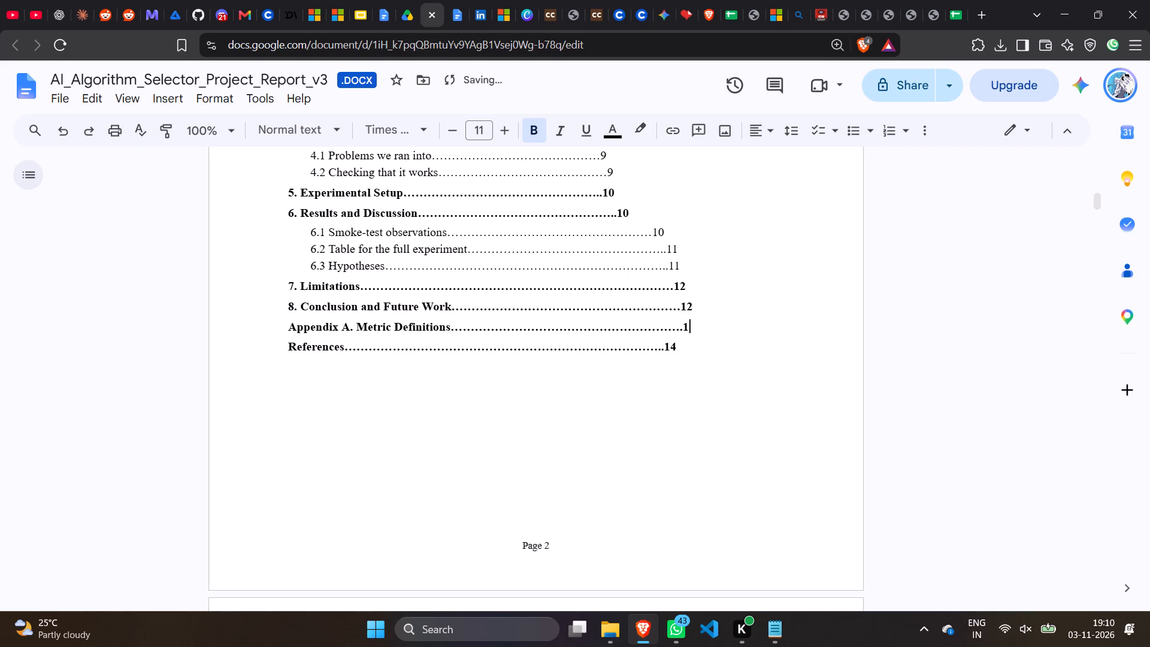
key("4")
key("Down")
key("BackSpace")
key("5")
Check the whole report from the title page through to the last page.
scroll(646, 389, "up", 20)
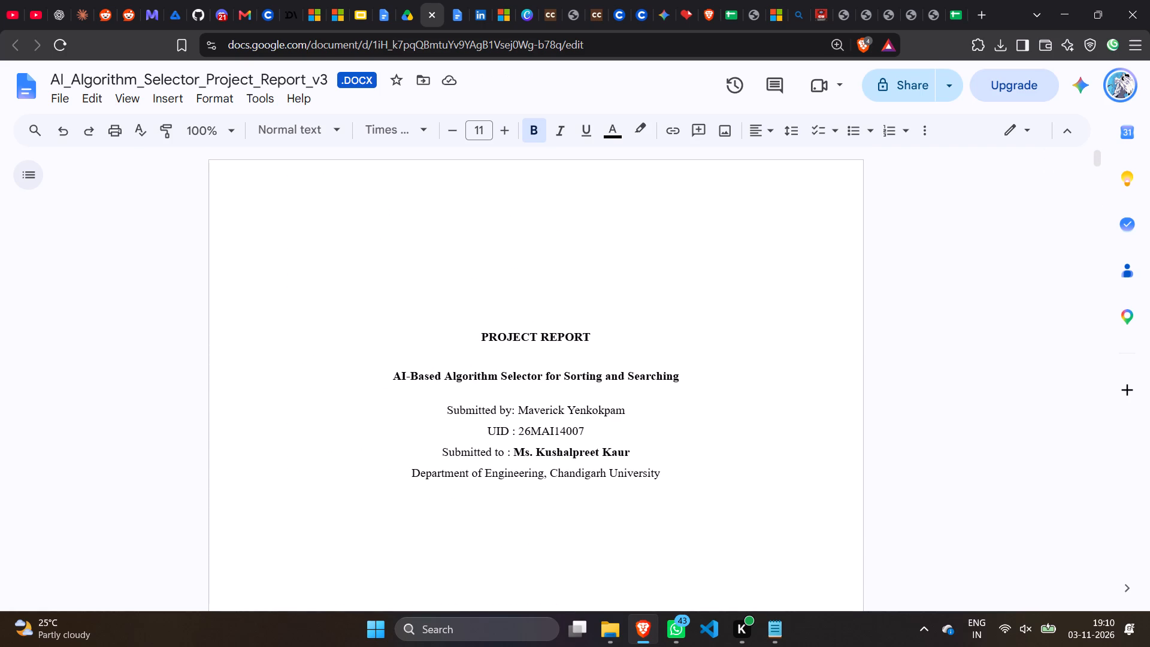
scroll(647, 379, "down", 20)
scroll(647, 379, "down", 12)
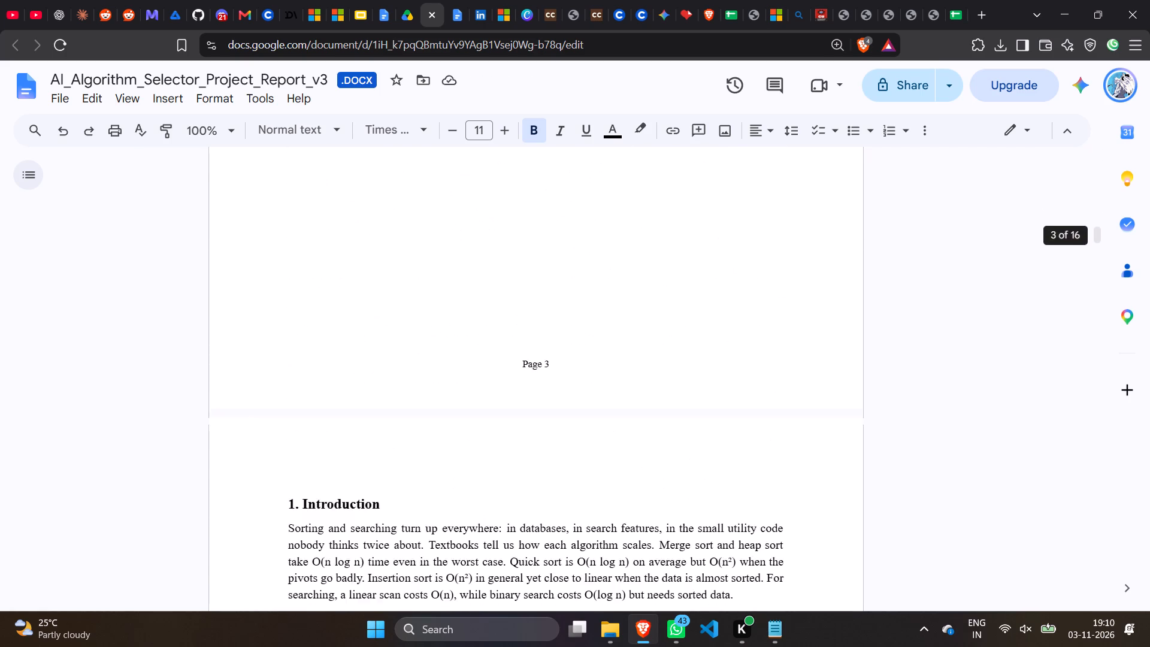
scroll(644, 403, "down", 11)
scroll(643, 403, "down", 10)
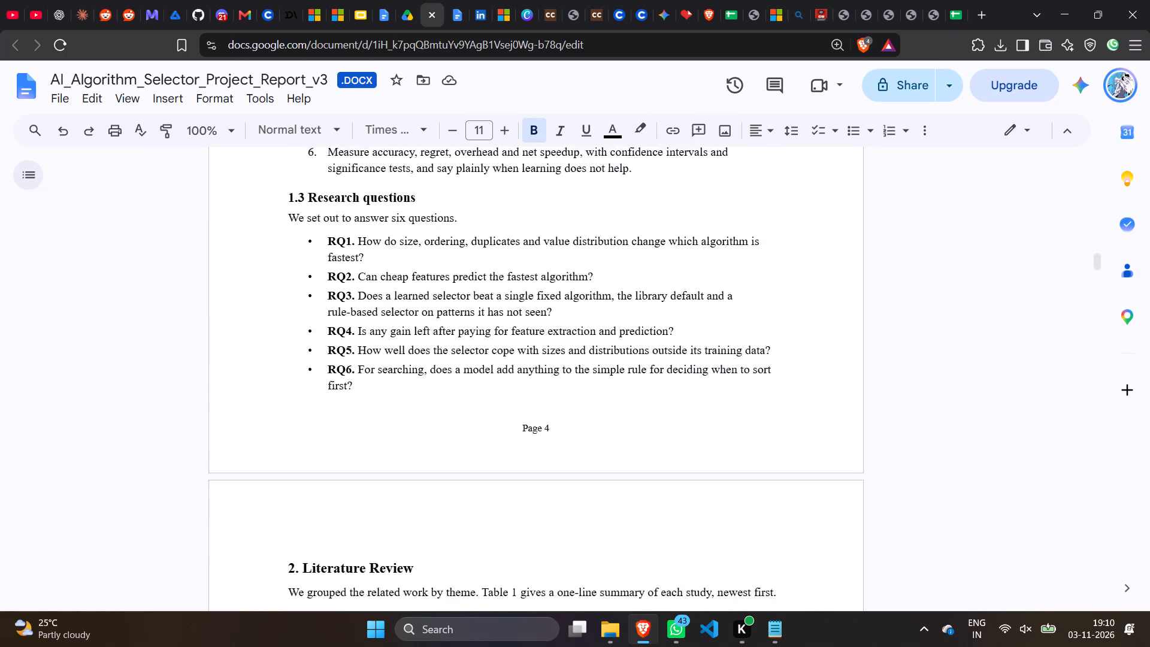
scroll(643, 403, "down", 20)
scroll(643, 403, "down", 20)
scroll(643, 403, "down", 11)
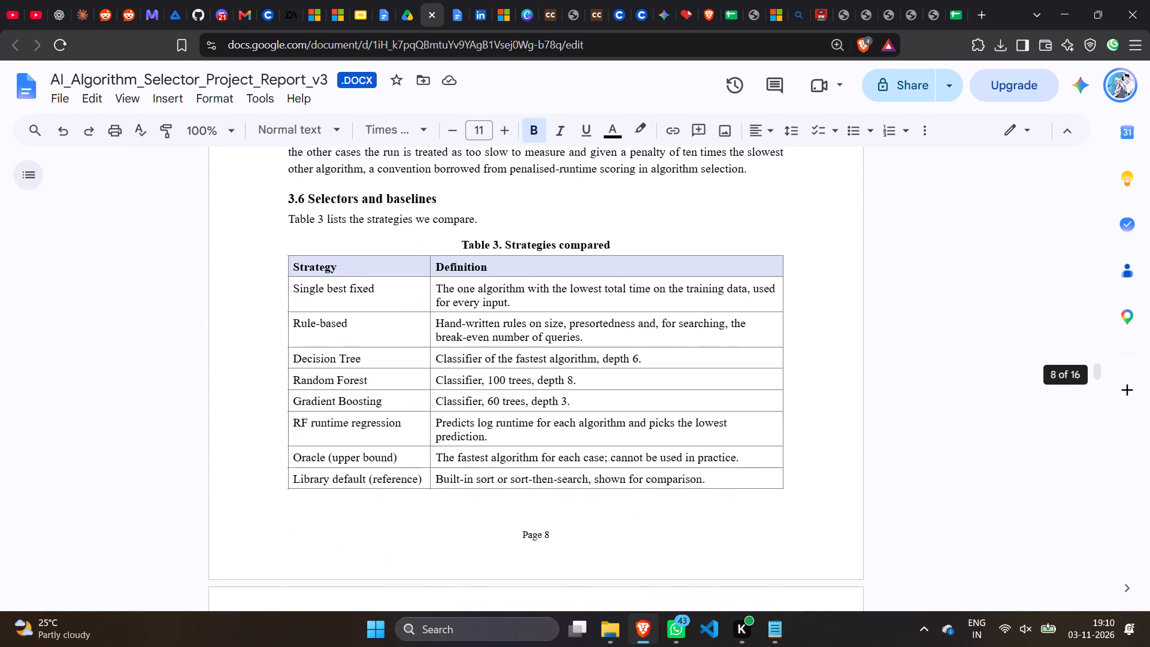
scroll(643, 410, "down", 20)
scroll(643, 410, "down", 20)
scroll(643, 410, "down", 11)
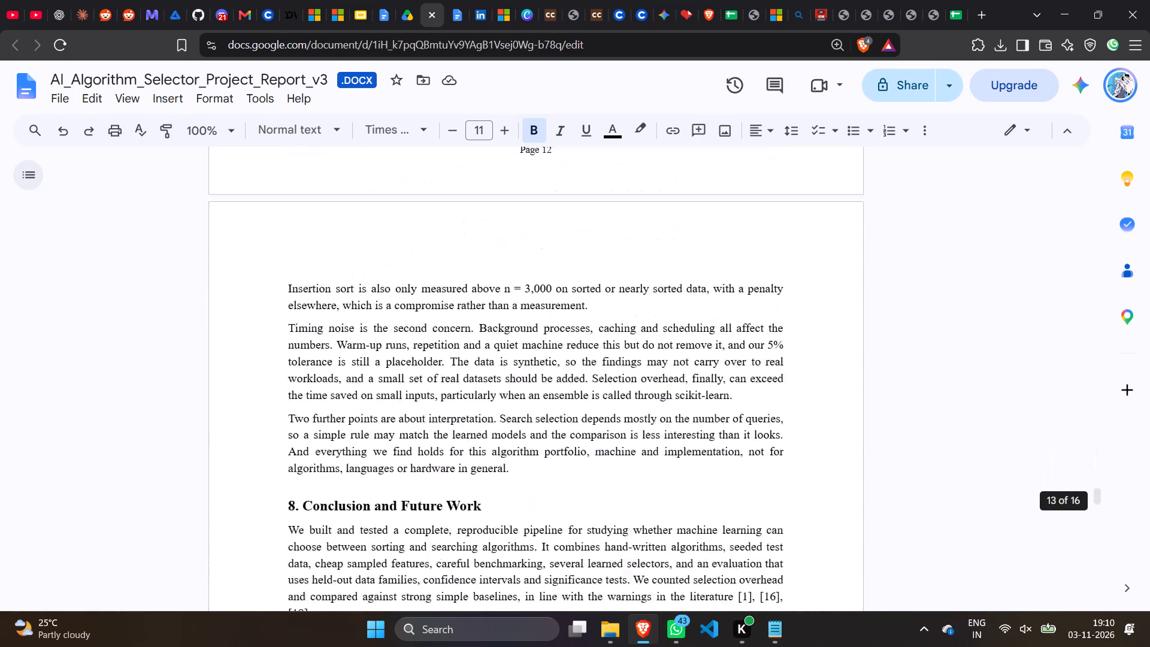